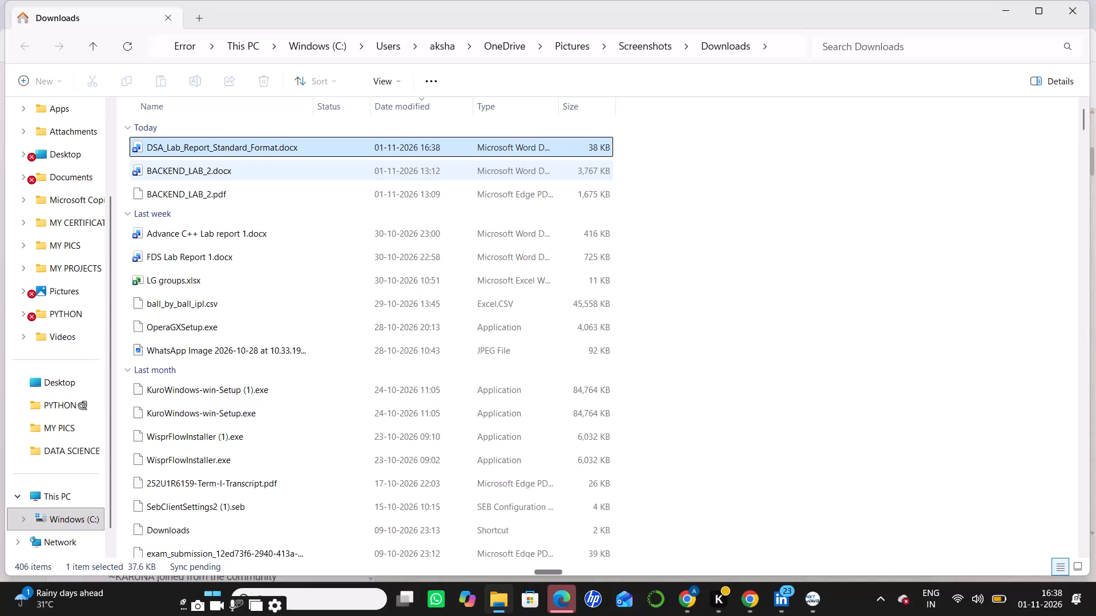
# Rename DSA_Lab_Report_Standard_Format.docx in Downloads as DSA-LAB-REPORT-1-TERM-II, keeping the .docx extension, and refresh the folder.
pyautogui.rightClick(287, 145)
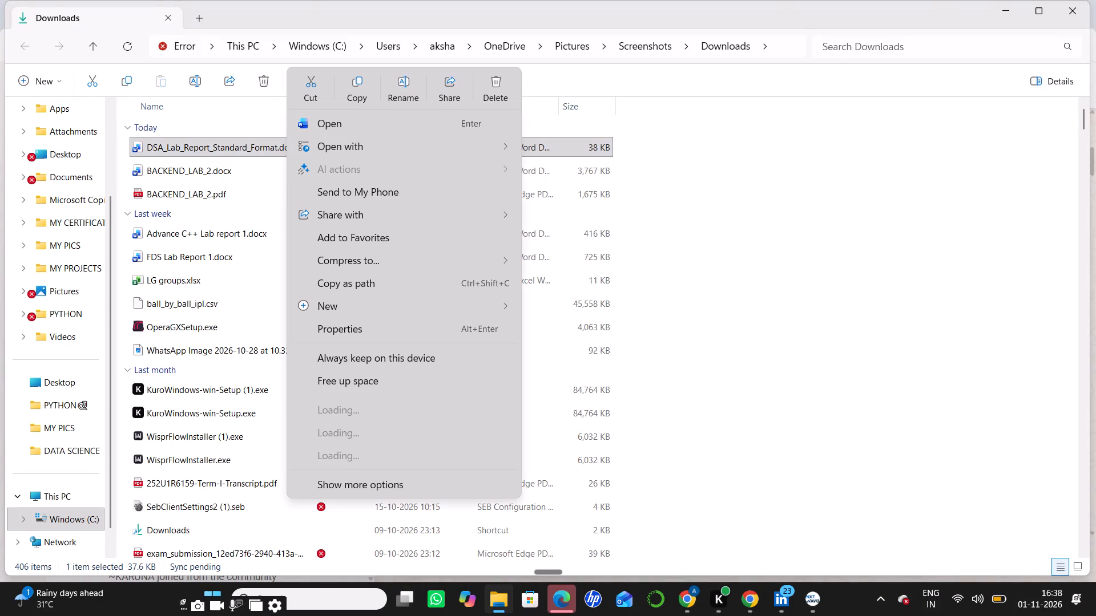
pyautogui.click(405, 95)
pyautogui.press('BackSpace')
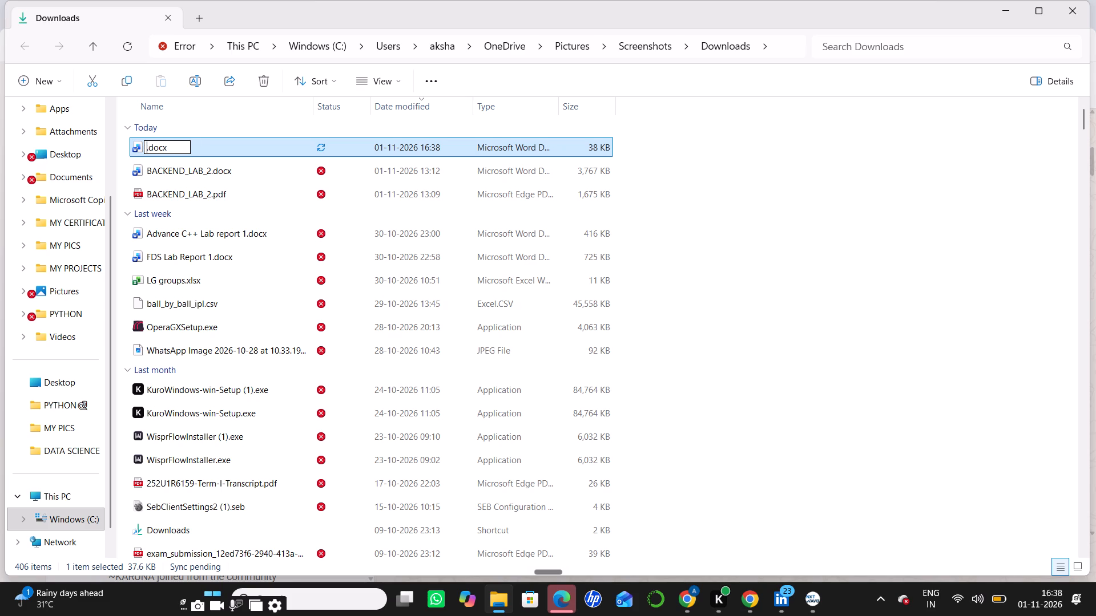
pyautogui.write('DSA')
pyautogui.press('-')
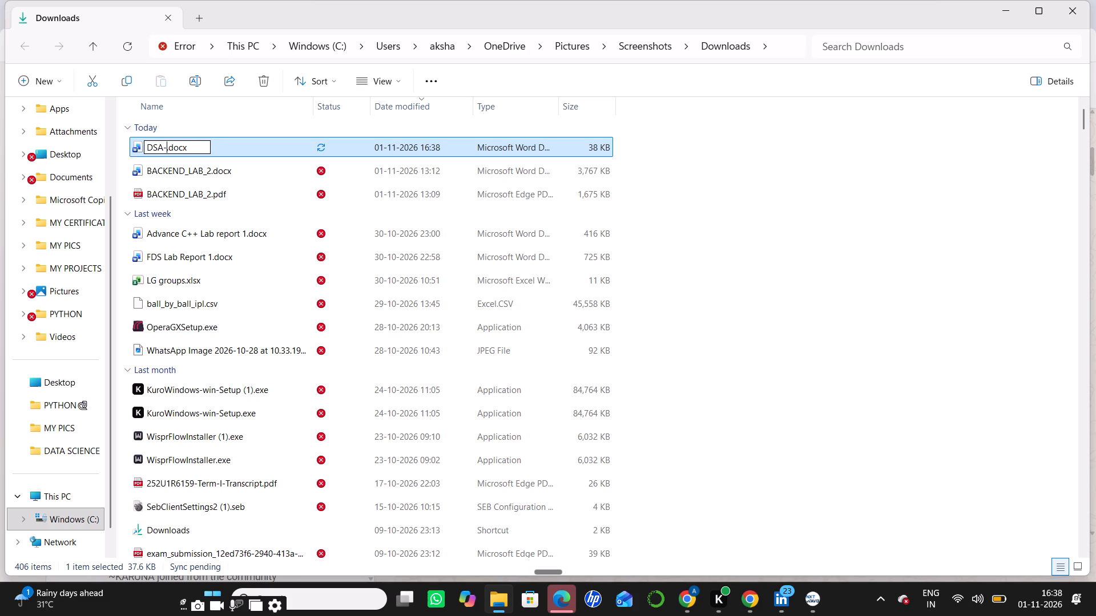
pyautogui.write('LAB-REPORT-1')
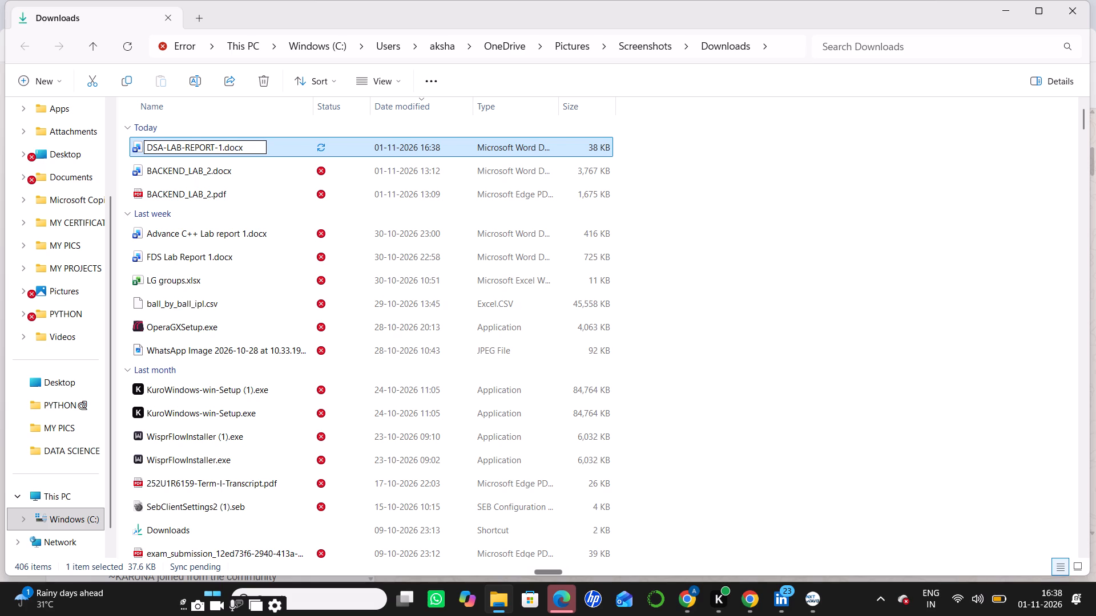
pyautogui.write('-TERM-II')
pyautogui.press('Return')
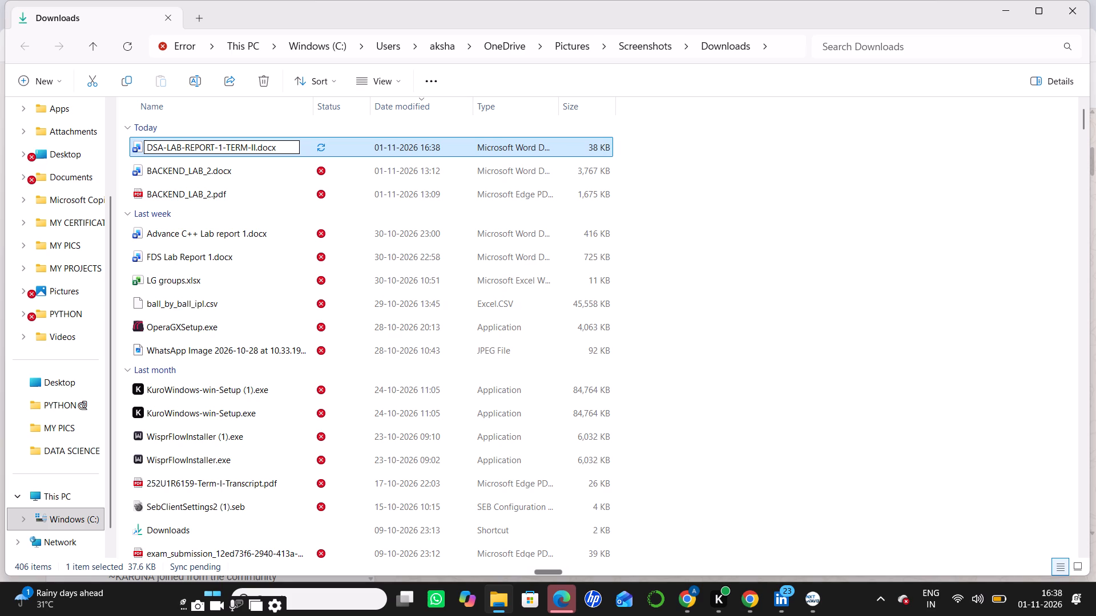
pyautogui.click(128, 41)
pyautogui.hotkey('ctrl', 'r')
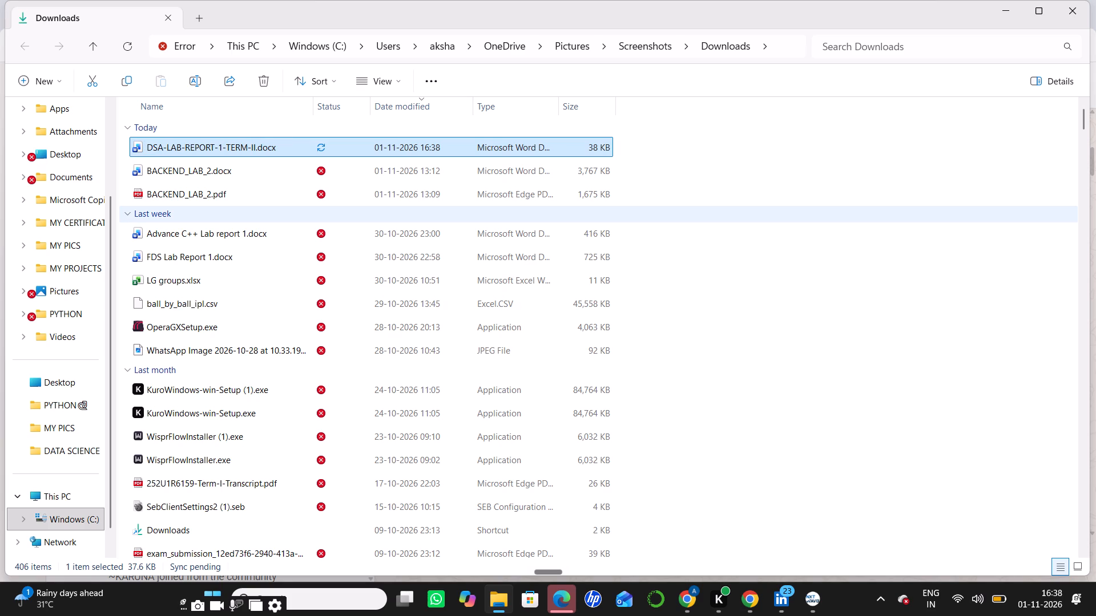
# Open DSA-LAB-REPORT-1-TERM-II.docx in Word.
pyautogui.doubleClick(272, 147)
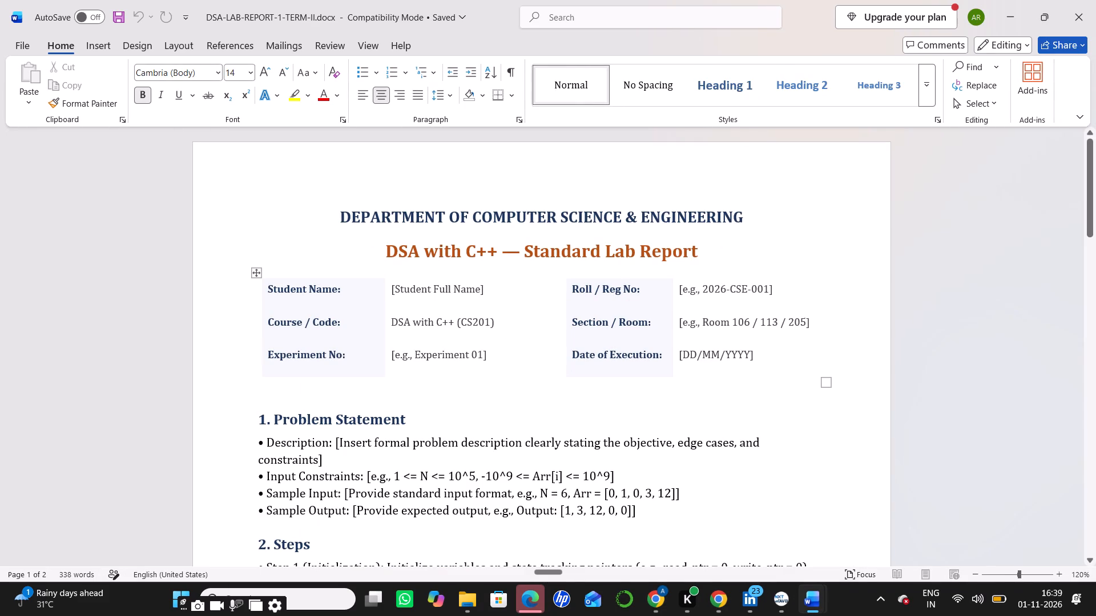
# Look through the lab report template, from the student details table and problem statement to the code and conclusion sections.
pyautogui.click(490, 287)
pyautogui.scroll(1, 490, 287)
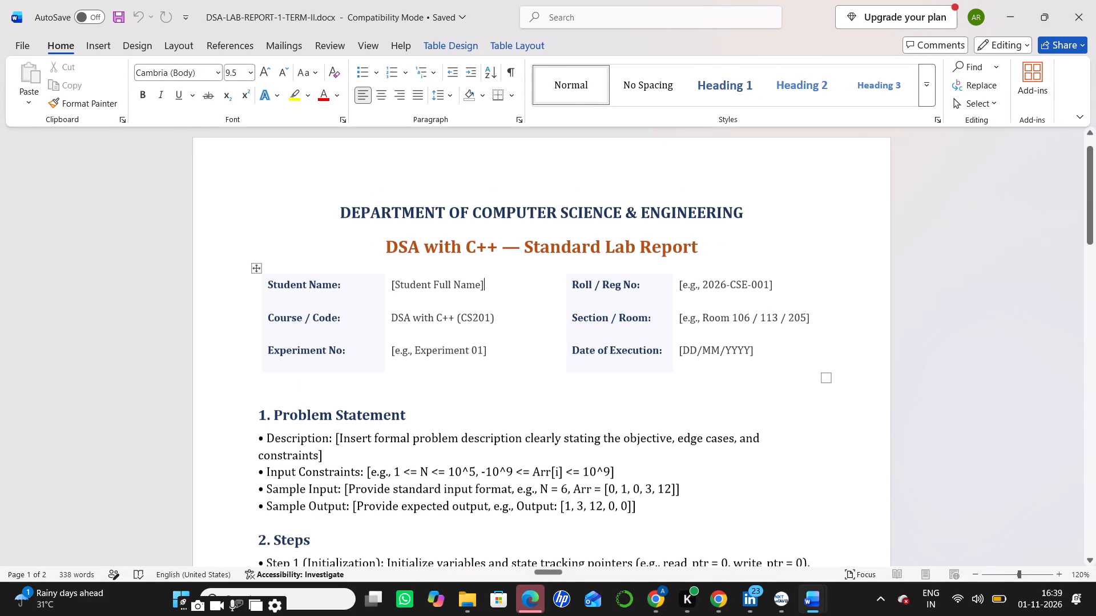
pyautogui.scroll(2, 490, 287)
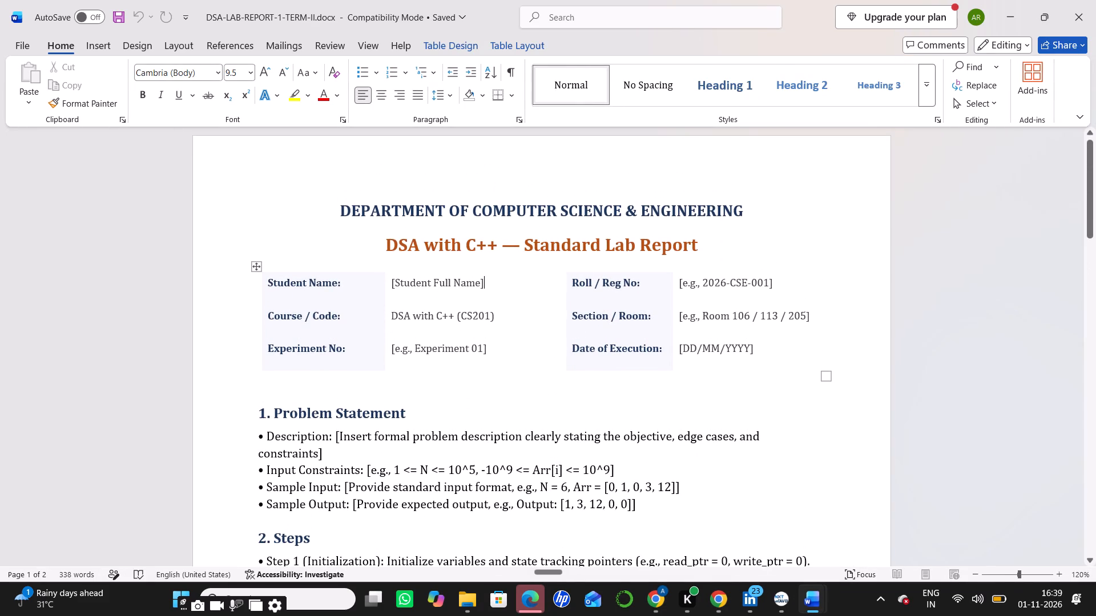
pyautogui.scroll(-1, 382, 462)
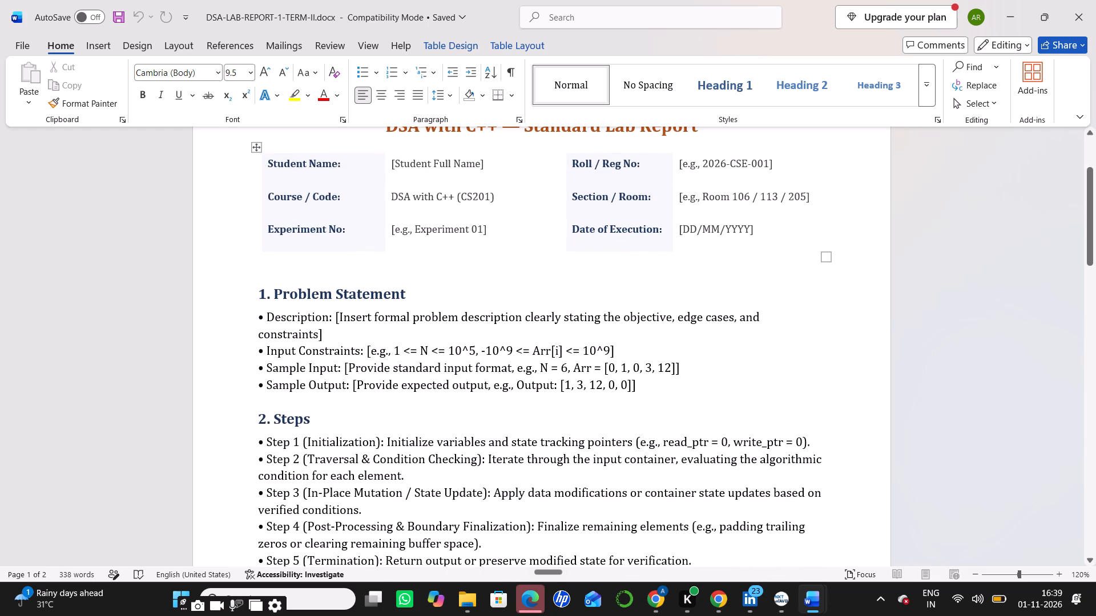
pyautogui.scroll(-4, 382, 462)
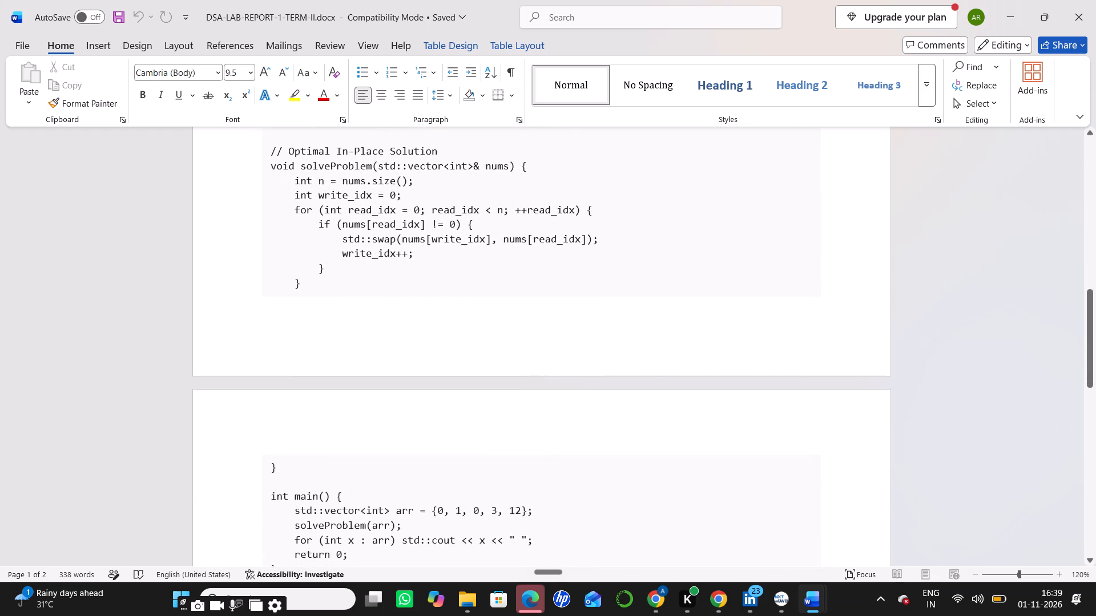
pyautogui.scroll(-7, 382, 462)
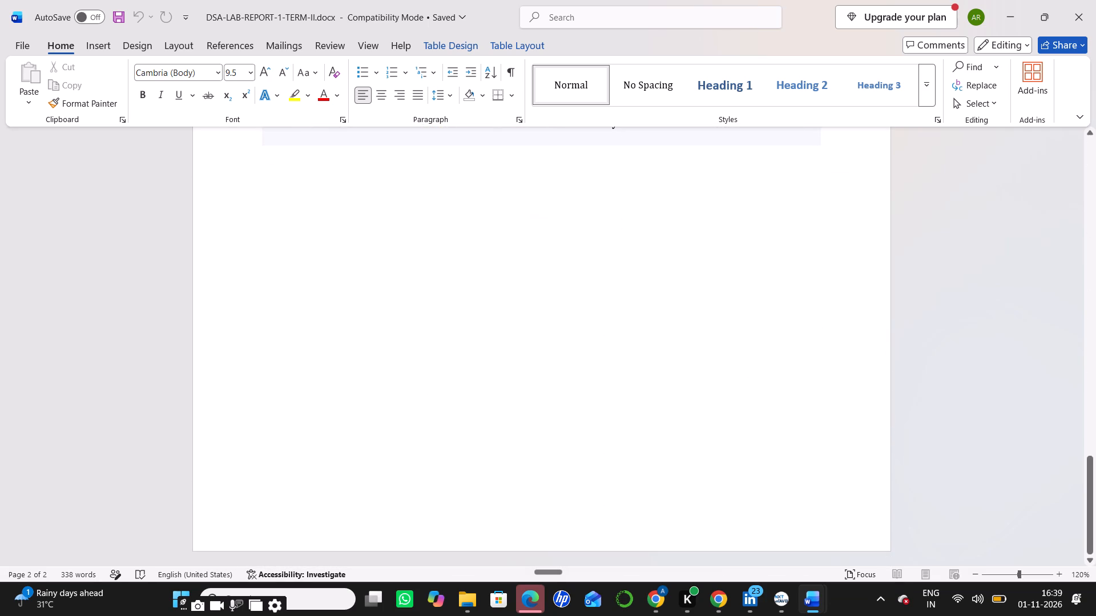
pyautogui.scroll(14, 382, 462)
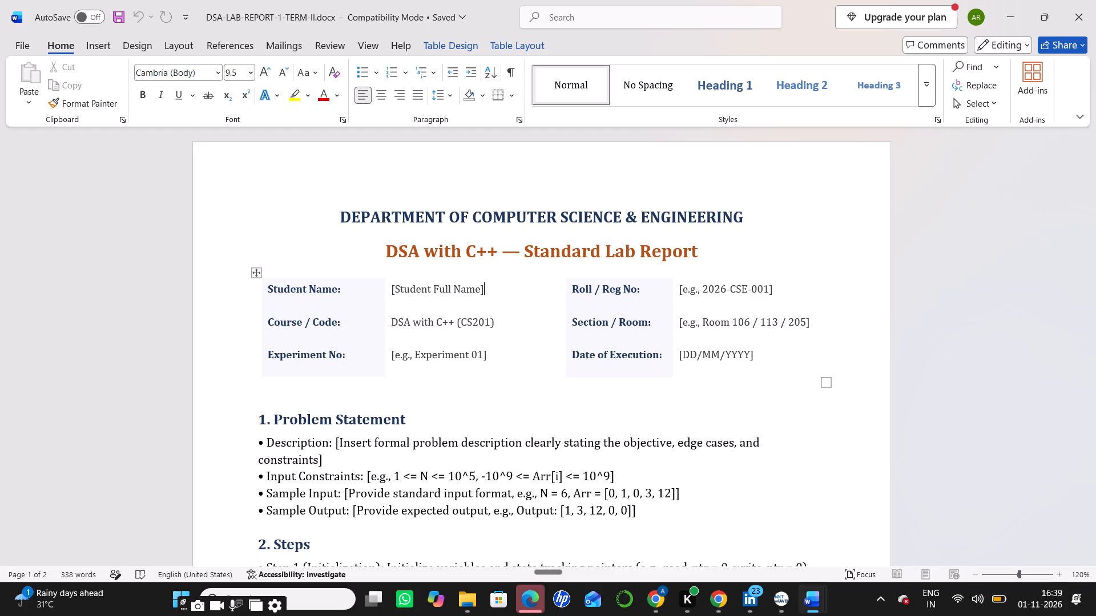
pyautogui.scroll(-2, 828, 445)
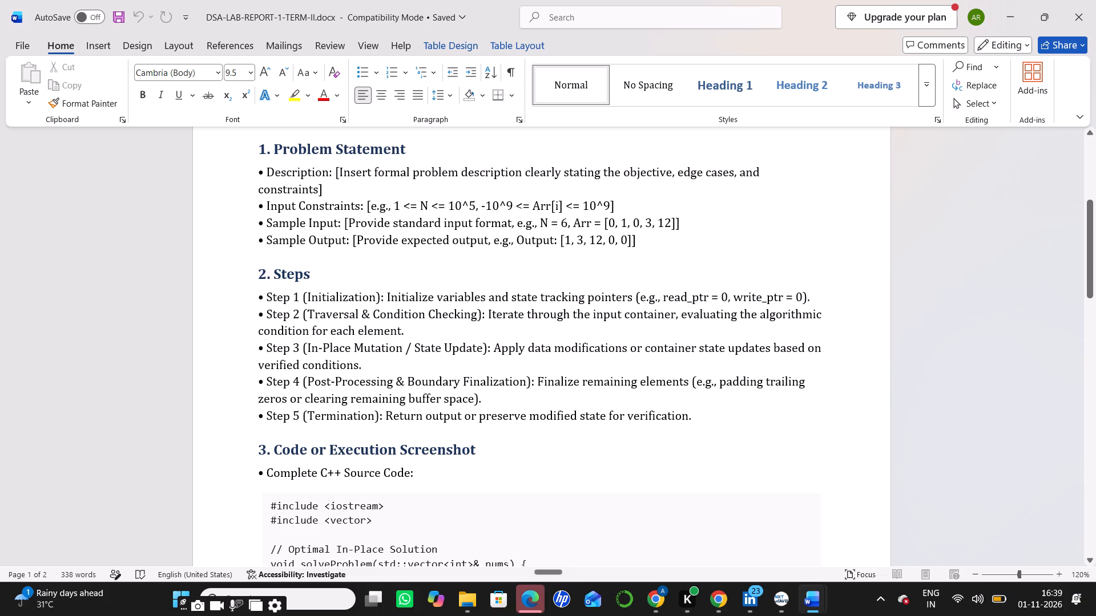
pyautogui.scroll(-1, 527, 420)
pyautogui.hscroll(1, 527, 420)
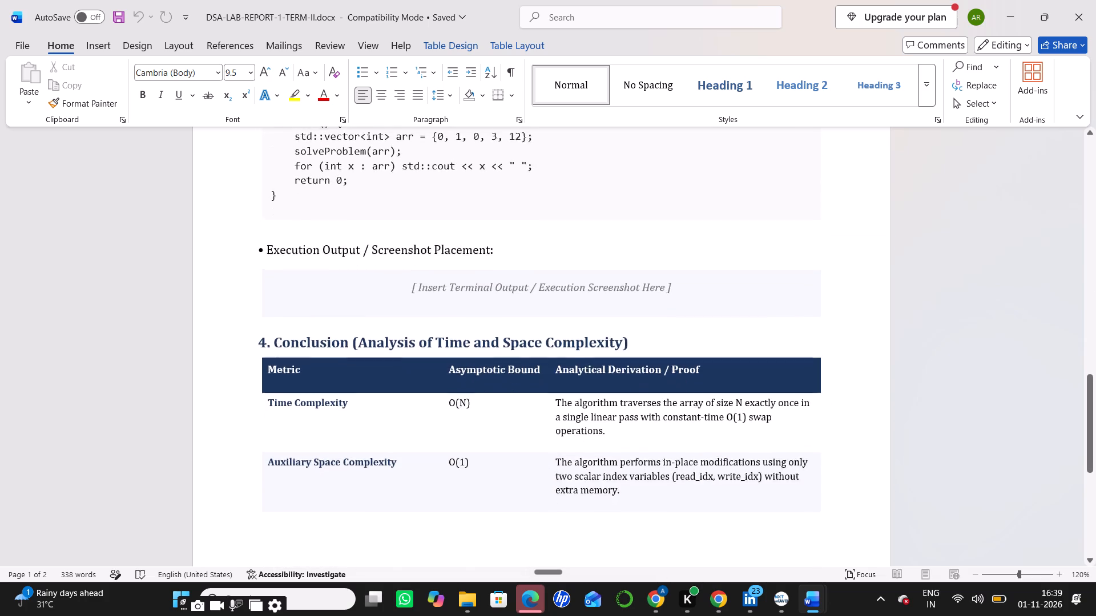
pyautogui.hscroll(2, 527, 420)
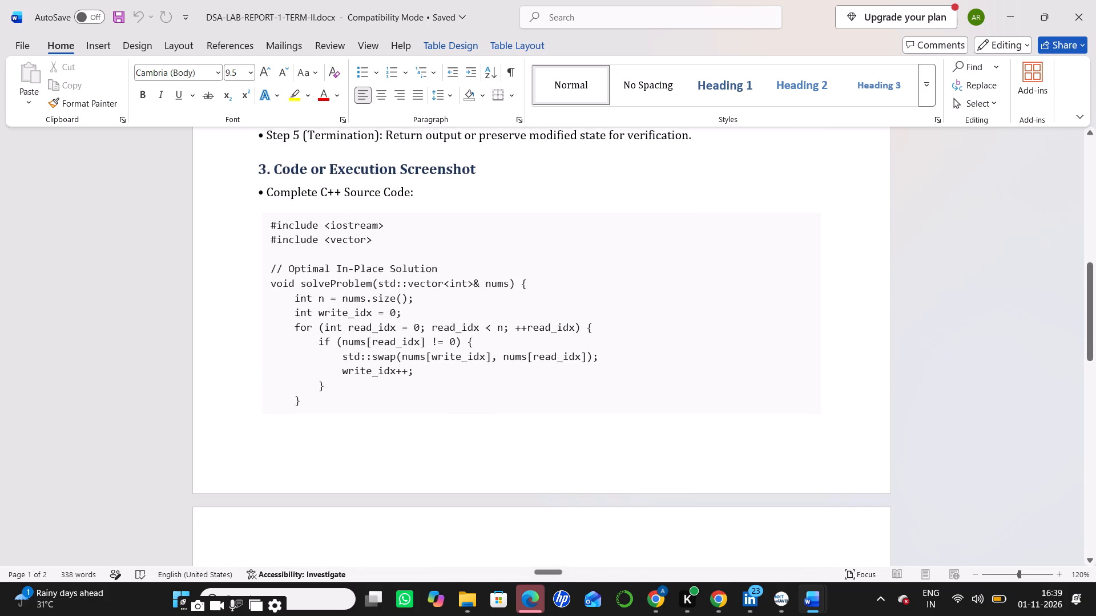
pyautogui.hscroll(1, 527, 420)
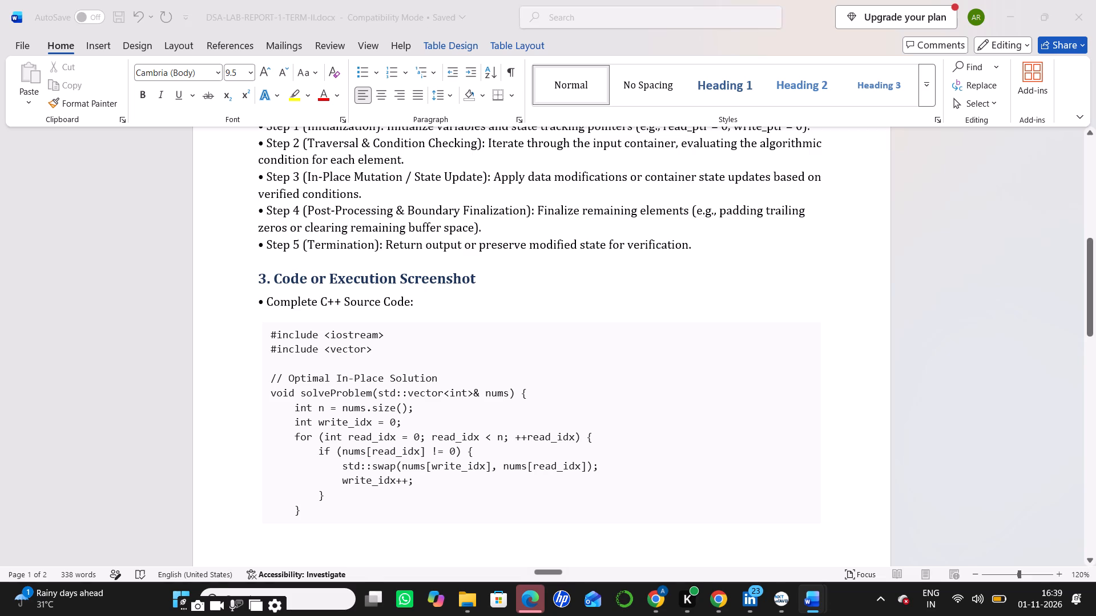
# Switch back to the Downloads folder and open Advance C++ Lab report 1.docx as a reference.
pyautogui.click(727, 155)
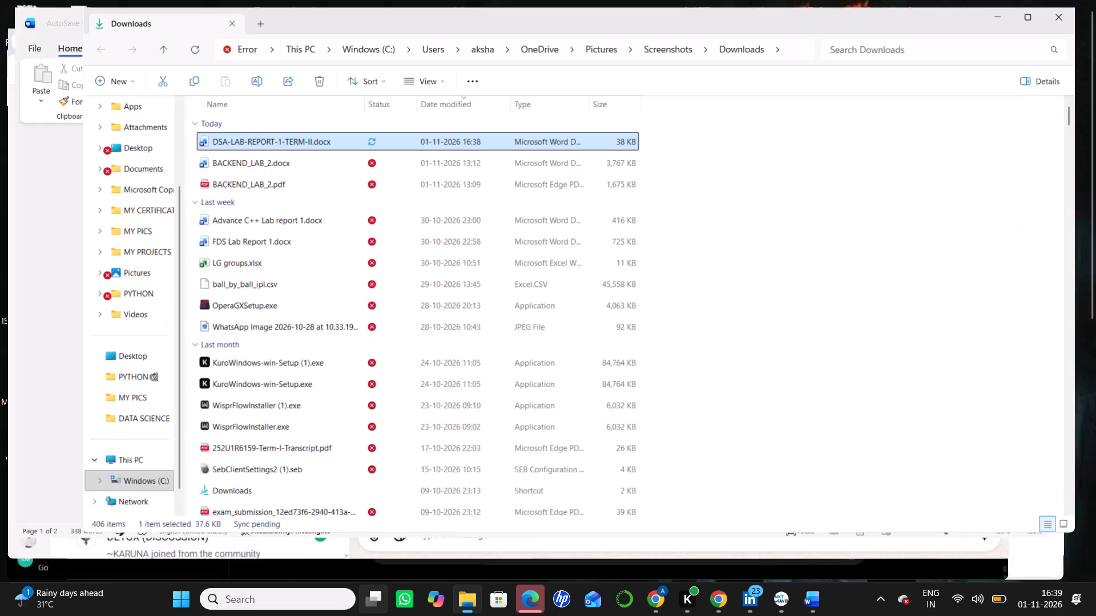
pyautogui.doubleClick(198, 233)
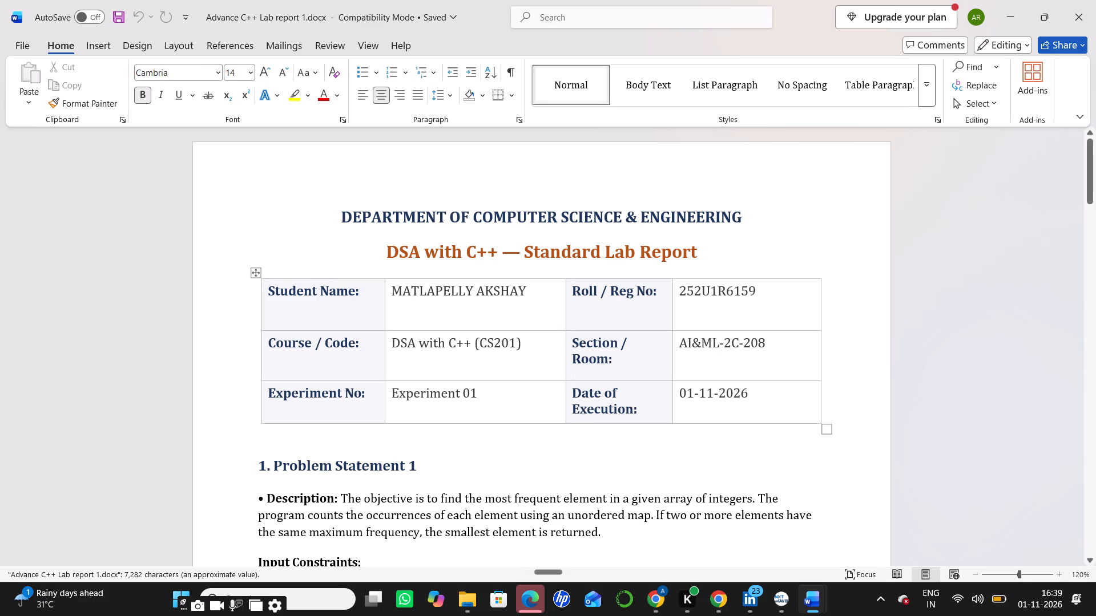
# Examine how the completed report presents its student details, Problem Statement 1, steps, source code and execution screenshot.
pyautogui.scroll(-3, 514, 440)
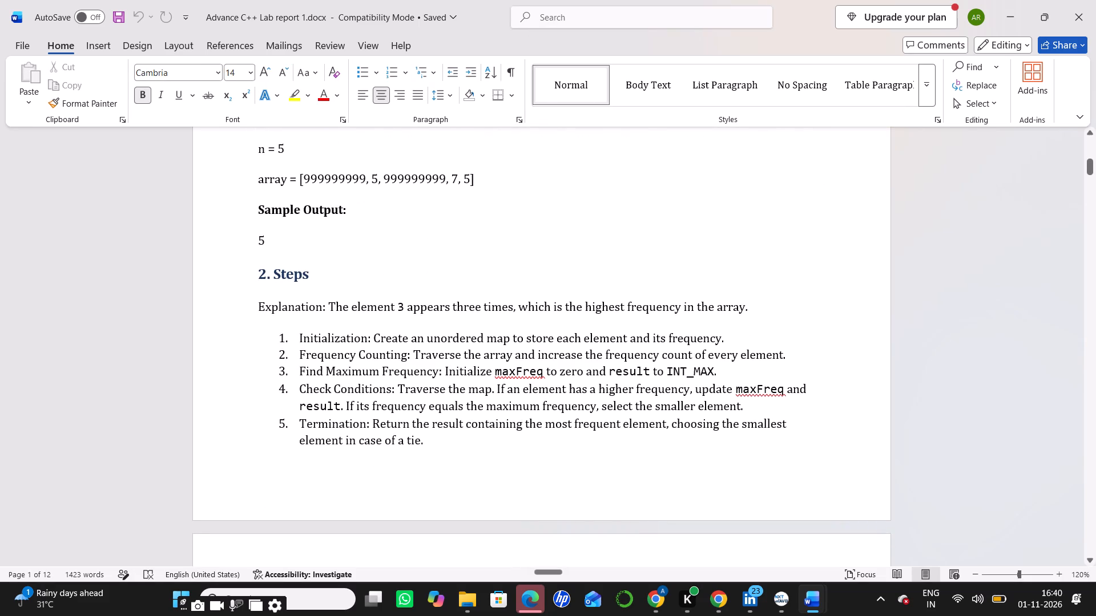
pyautogui.scroll(-2, 525, 402)
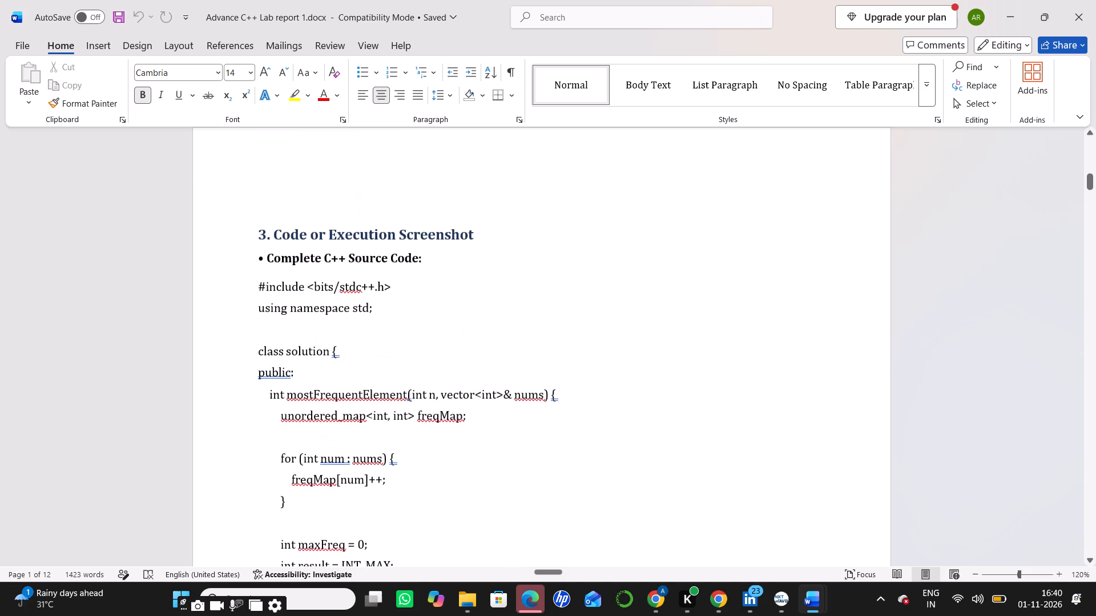
pyautogui.scroll(-3, 339, 367)
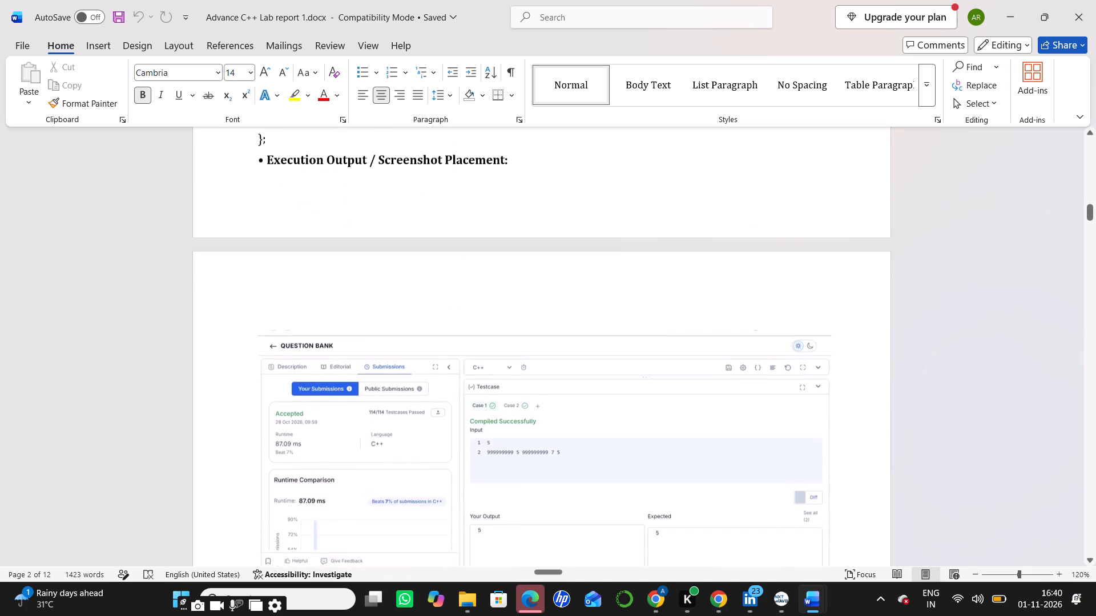
pyautogui.scroll(-1, 339, 367)
pyautogui.scroll(2, 456, 334)
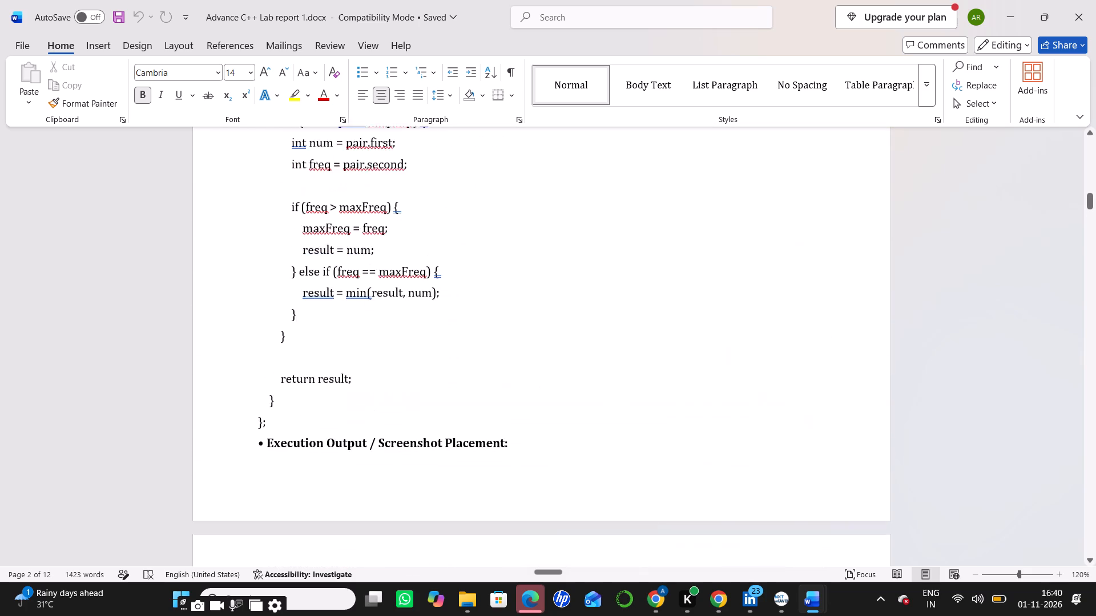
pyautogui.scroll(6, 456, 334)
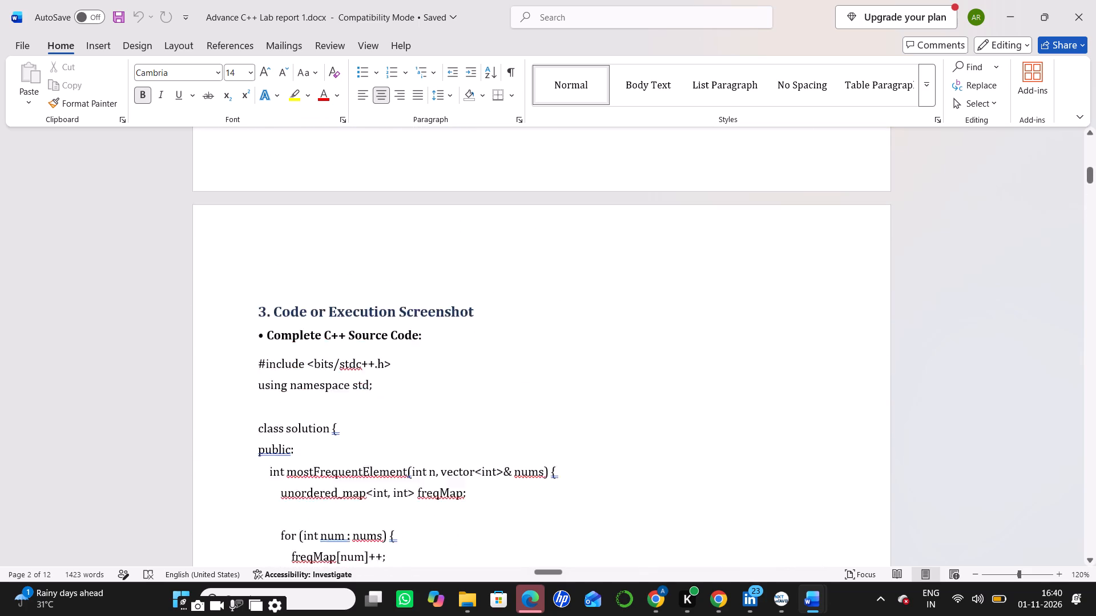
pyautogui.scroll(10, 456, 334)
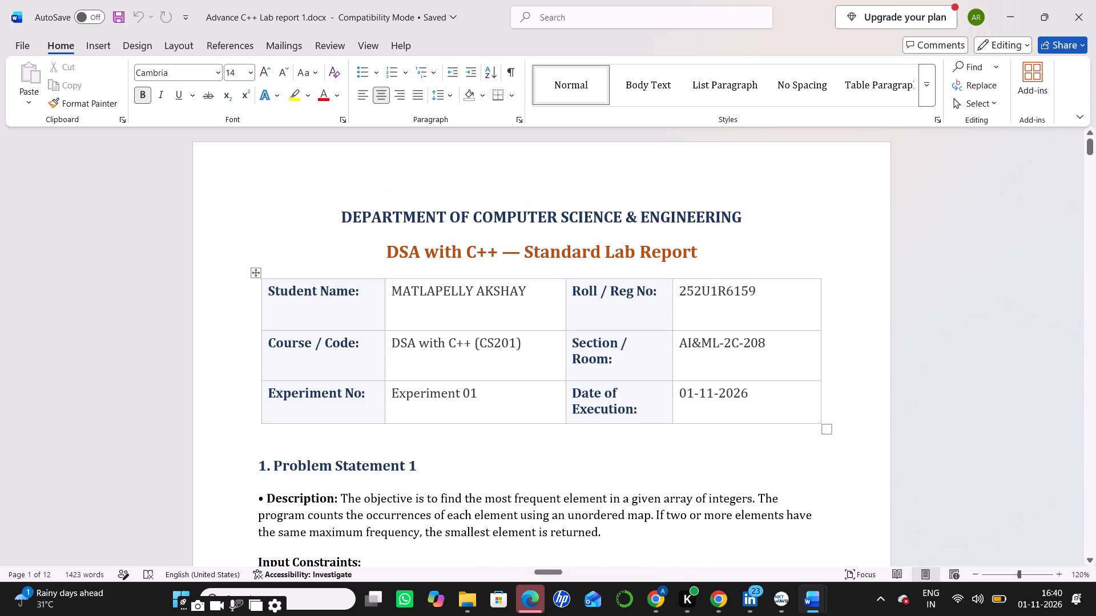
pyautogui.scroll(-5, 622, 381)
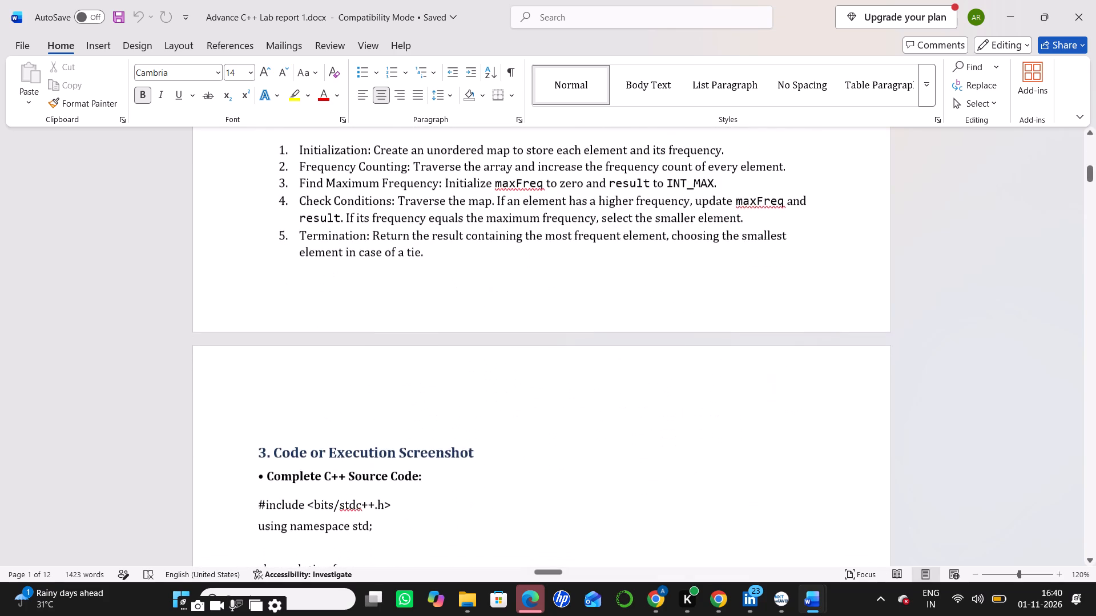
pyautogui.scroll(-3, 622, 381)
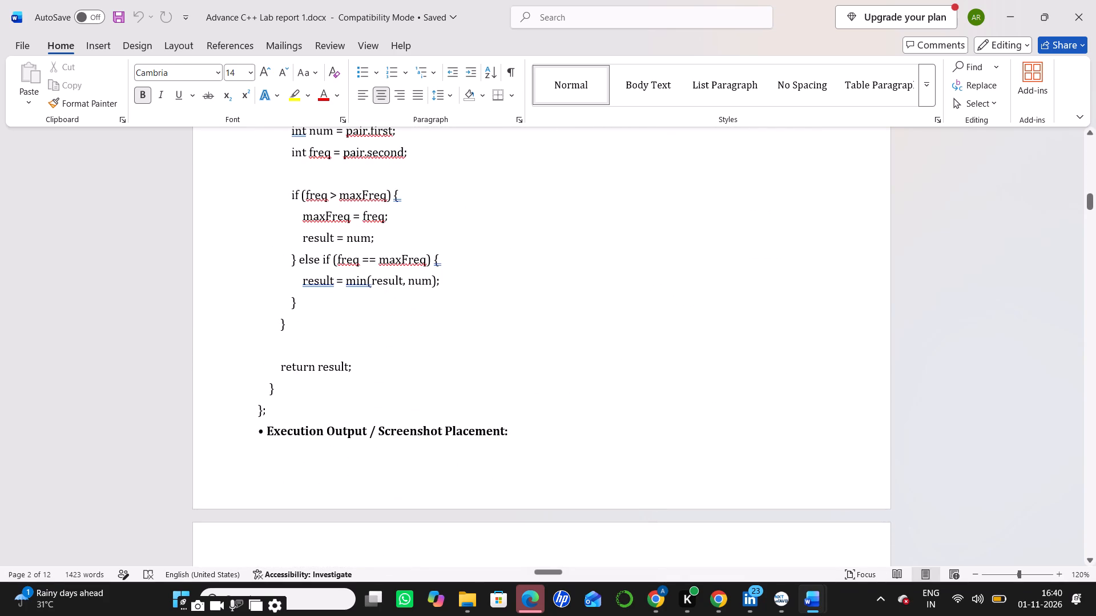
pyautogui.scroll(2, 304, 416)
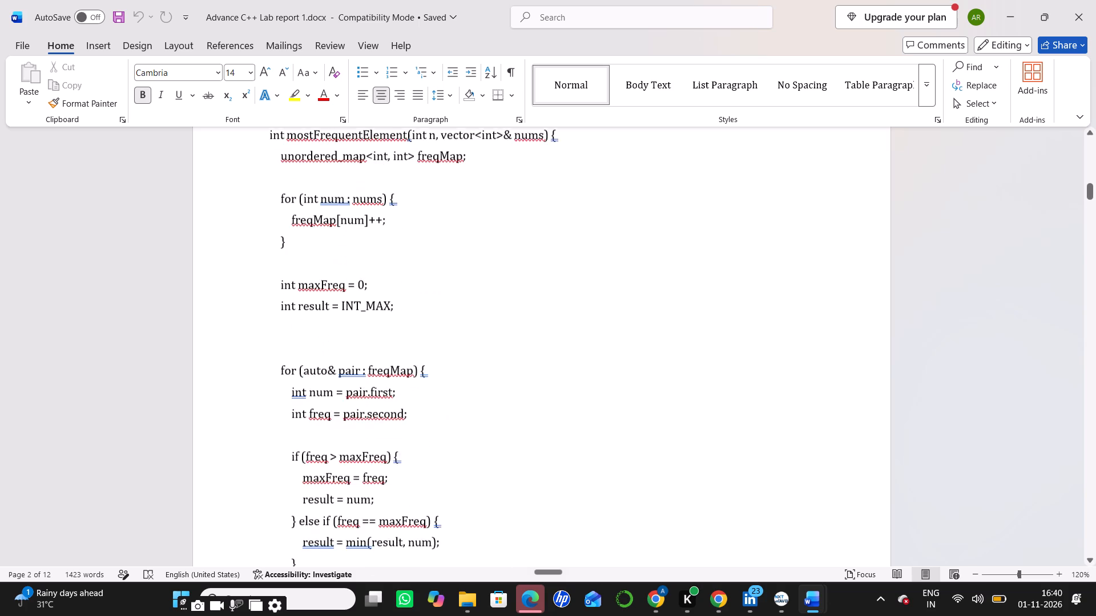
pyautogui.scroll(2, 304, 416)
# Examine the report's second problem on the shortest subarray with sum K, including its samples, steps, code and execution screenshot.
pyautogui.scroll(-7, 304, 416)
pyautogui.scroll(-2, 389, 392)
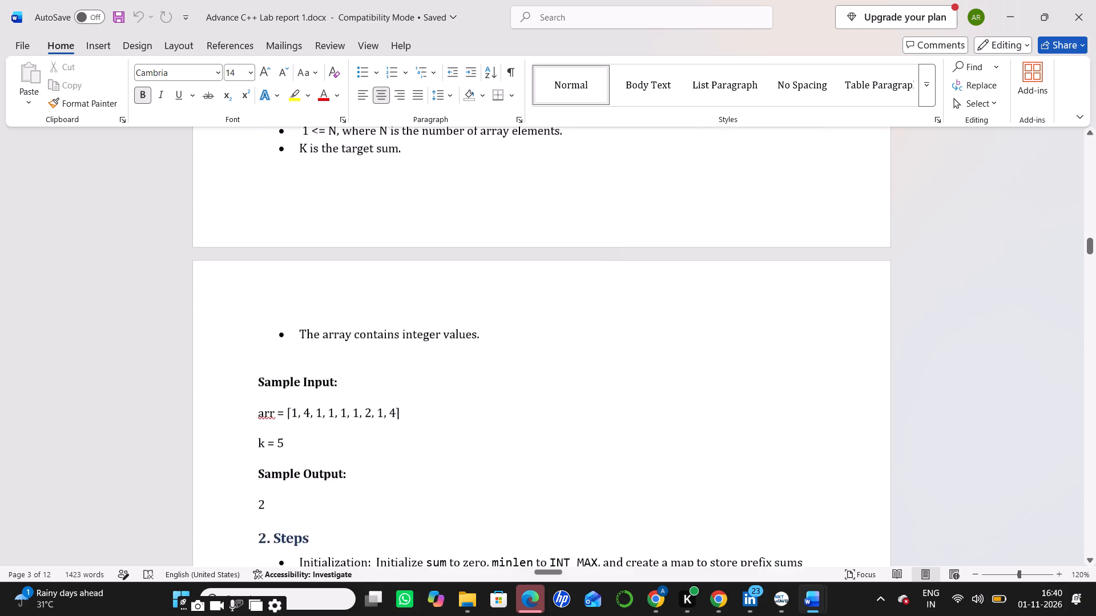
pyautogui.scroll(-2, 389, 392)
pyautogui.scroll(-5, 359, 494)
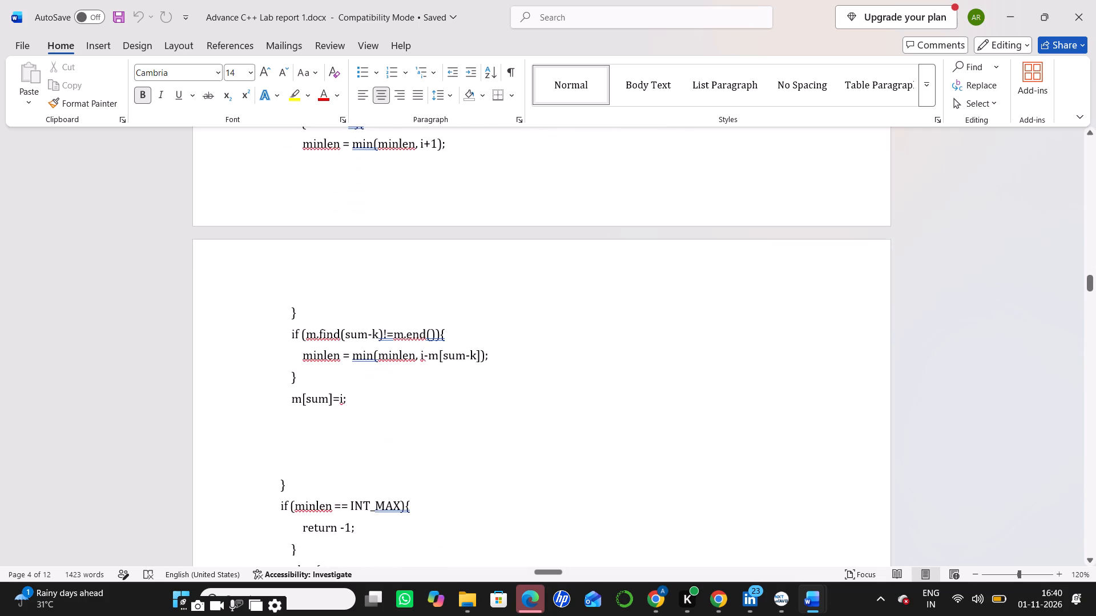
pyautogui.scroll(-1, 359, 494)
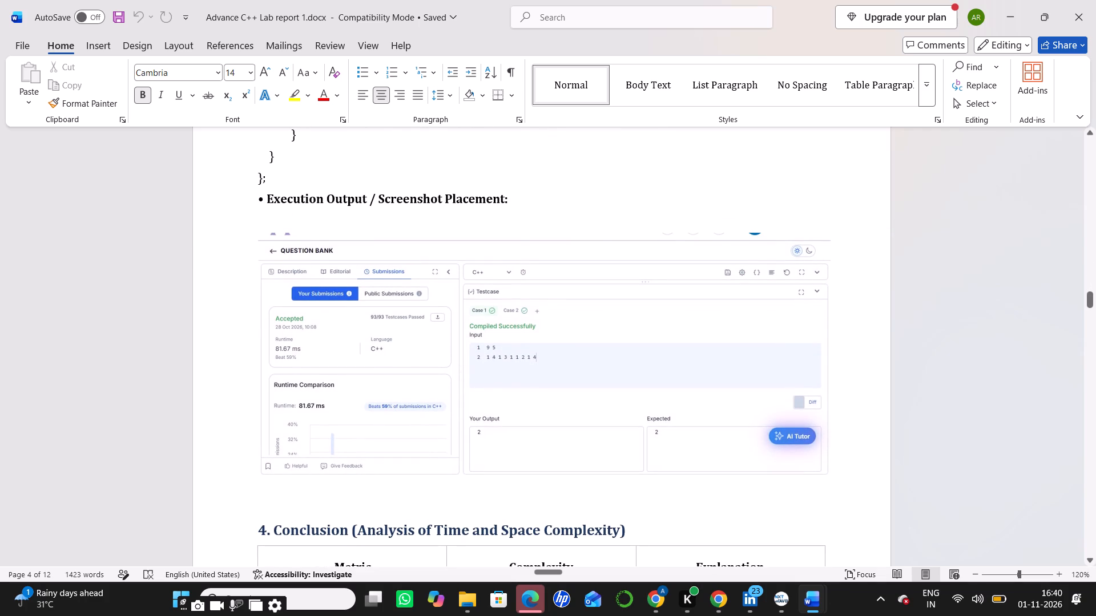
pyautogui.scroll(1, 418, 384)
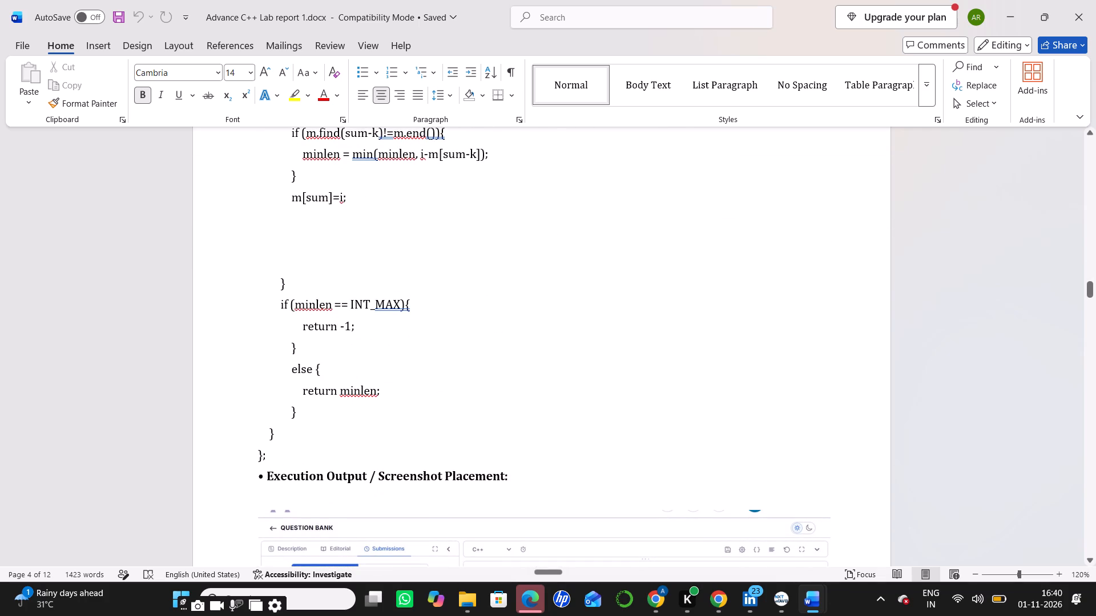
pyautogui.scroll(3, 441, 348)
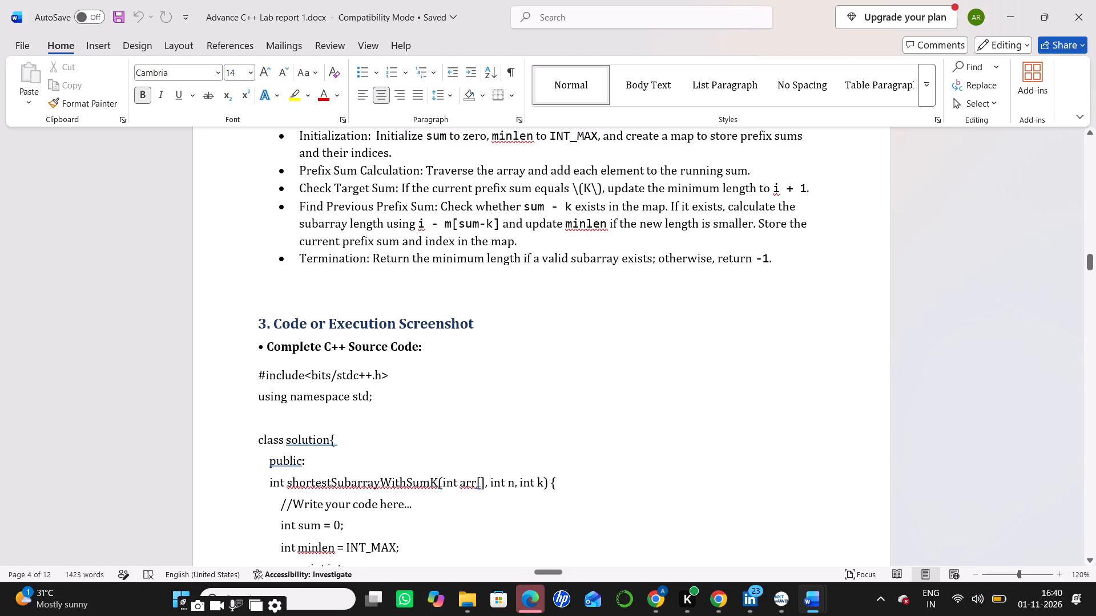
# Review the completed report back from Problem Statement 2 through the complexity table, screenshot, steps and source code of Problem Statement 1.
pyautogui.scroll(7, 429, 379)
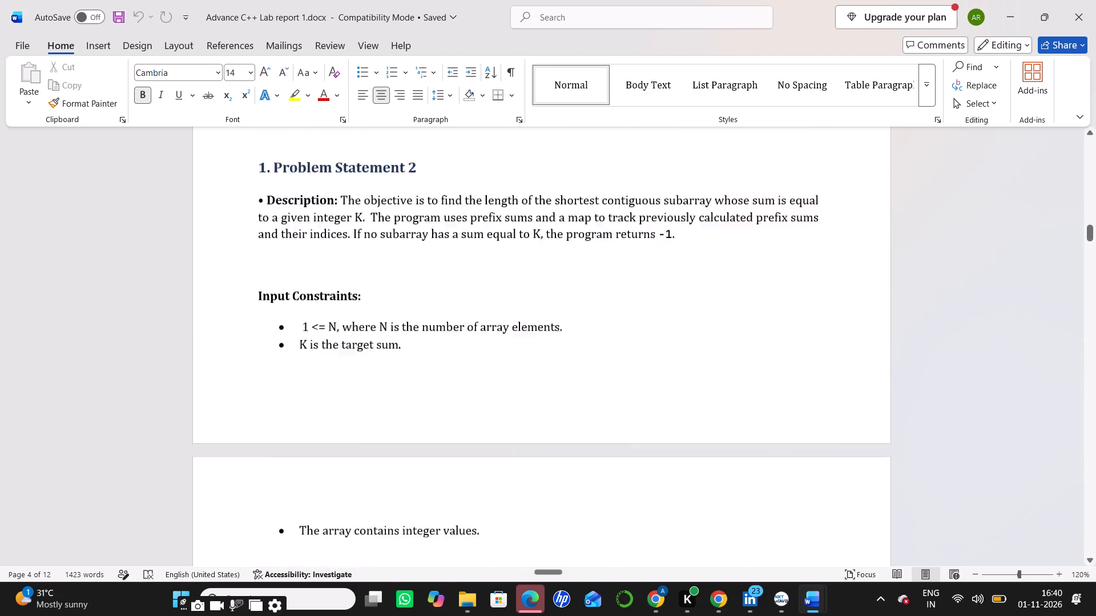
pyautogui.scroll(2, 429, 379)
pyautogui.scroll(-2, 429, 379)
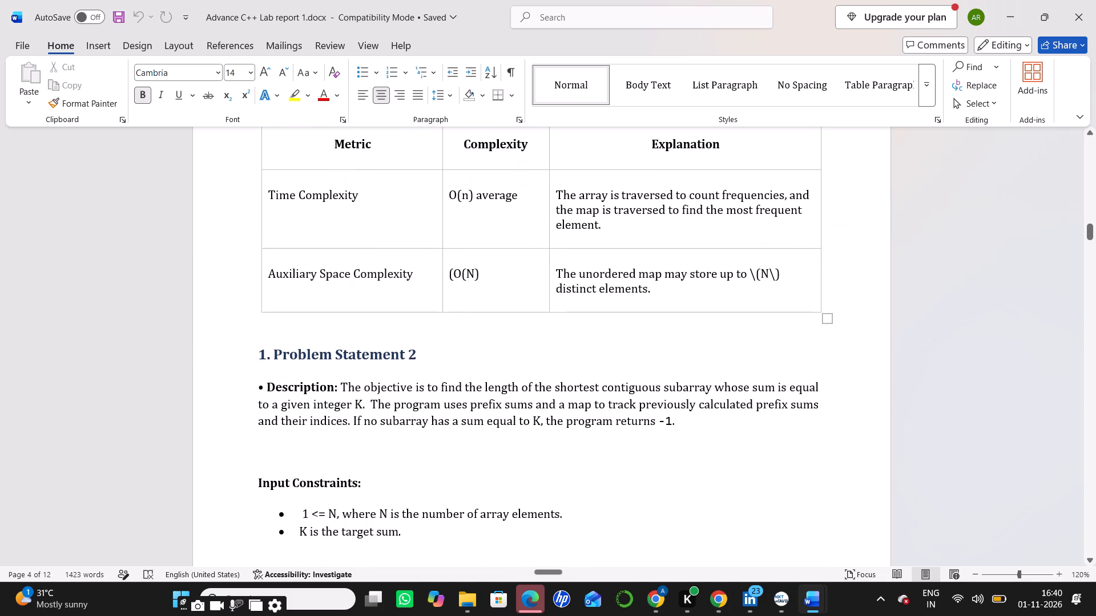
pyautogui.scroll(6, 421, 432)
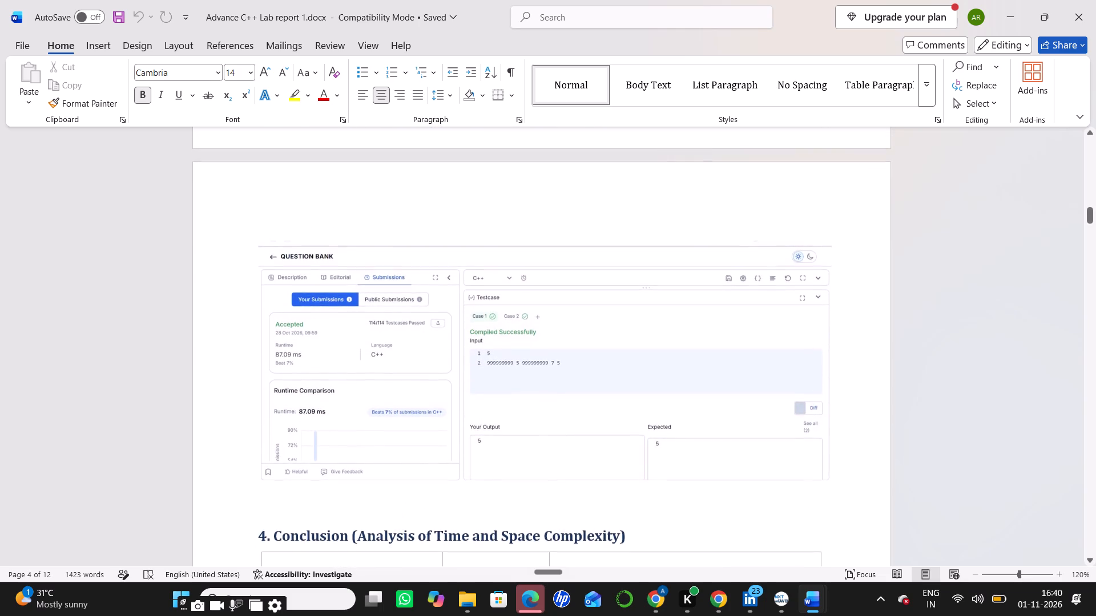
pyautogui.scroll(3, 421, 432)
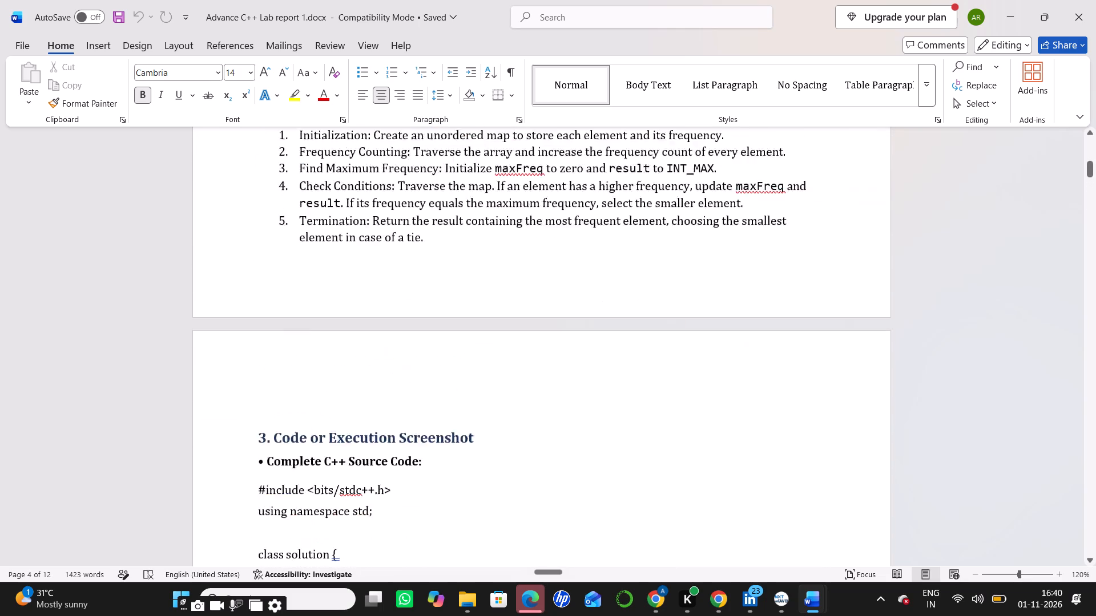
pyautogui.scroll(1, 421, 432)
pyautogui.scroll(3, 360, 354)
pyautogui.scroll(-1, 360, 354)
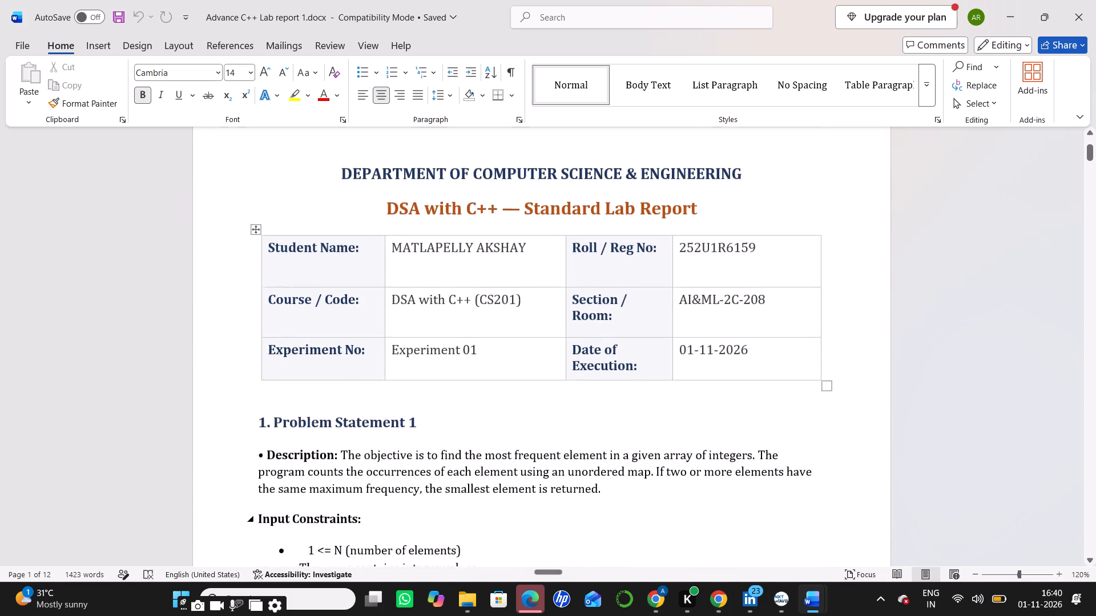
pyautogui.scroll(-5, 360, 354)
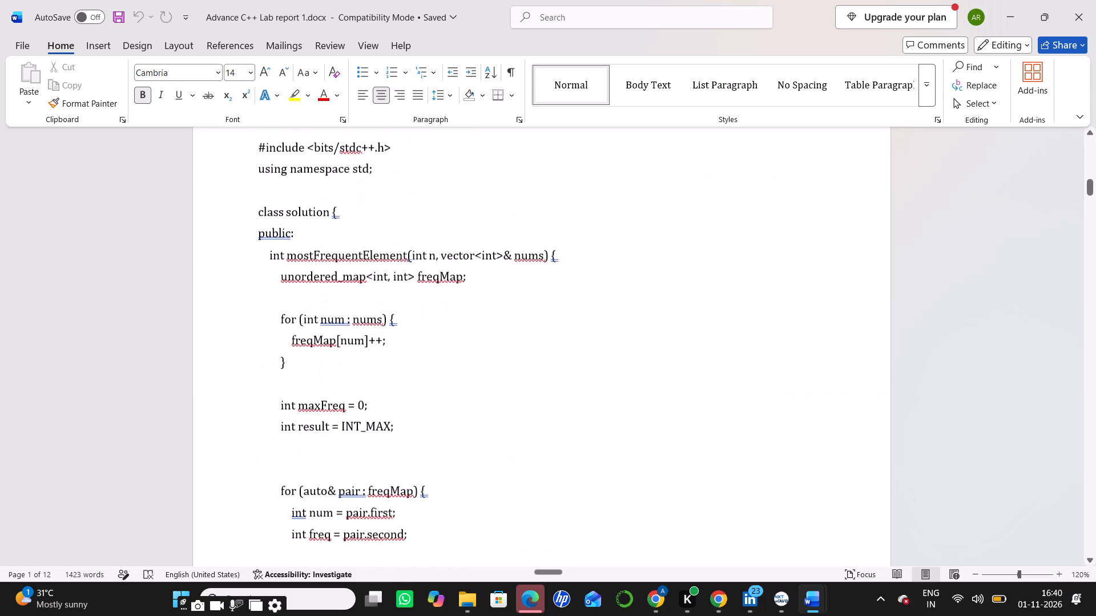
pyautogui.scroll(-3, 360, 354)
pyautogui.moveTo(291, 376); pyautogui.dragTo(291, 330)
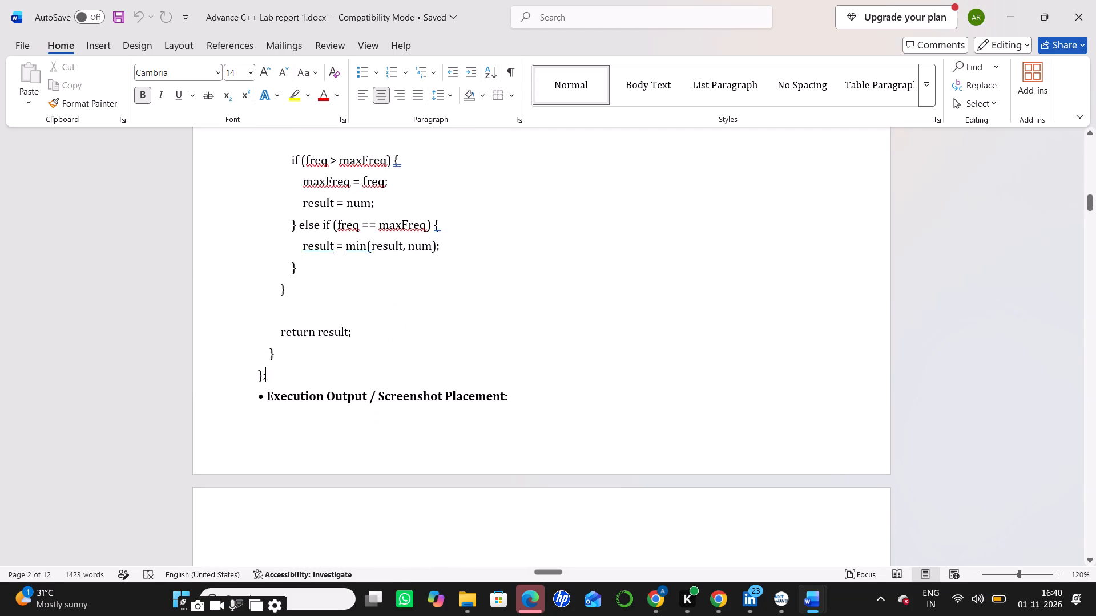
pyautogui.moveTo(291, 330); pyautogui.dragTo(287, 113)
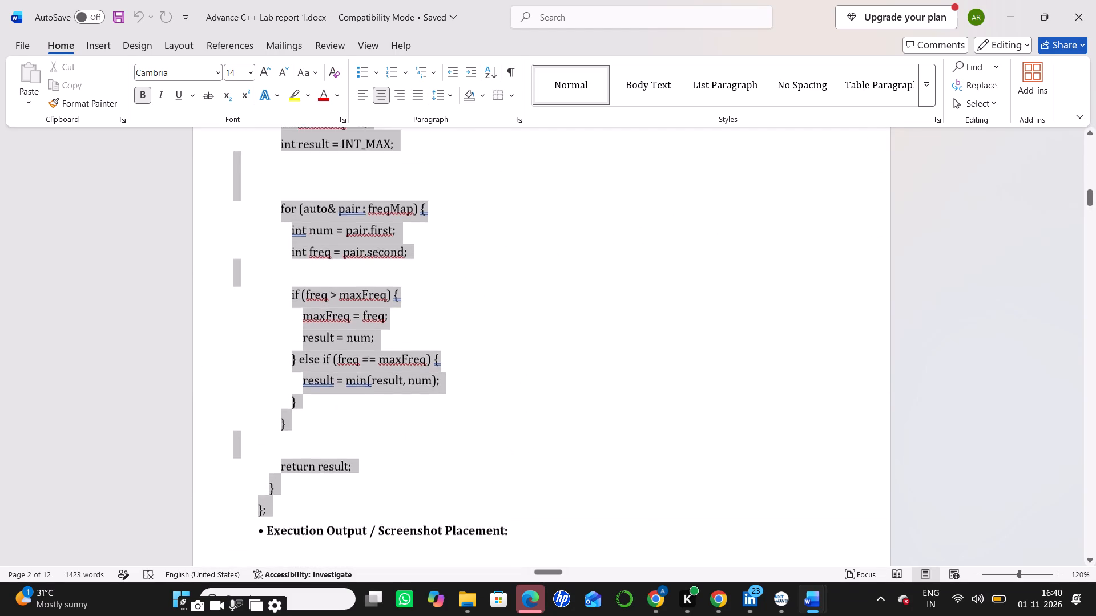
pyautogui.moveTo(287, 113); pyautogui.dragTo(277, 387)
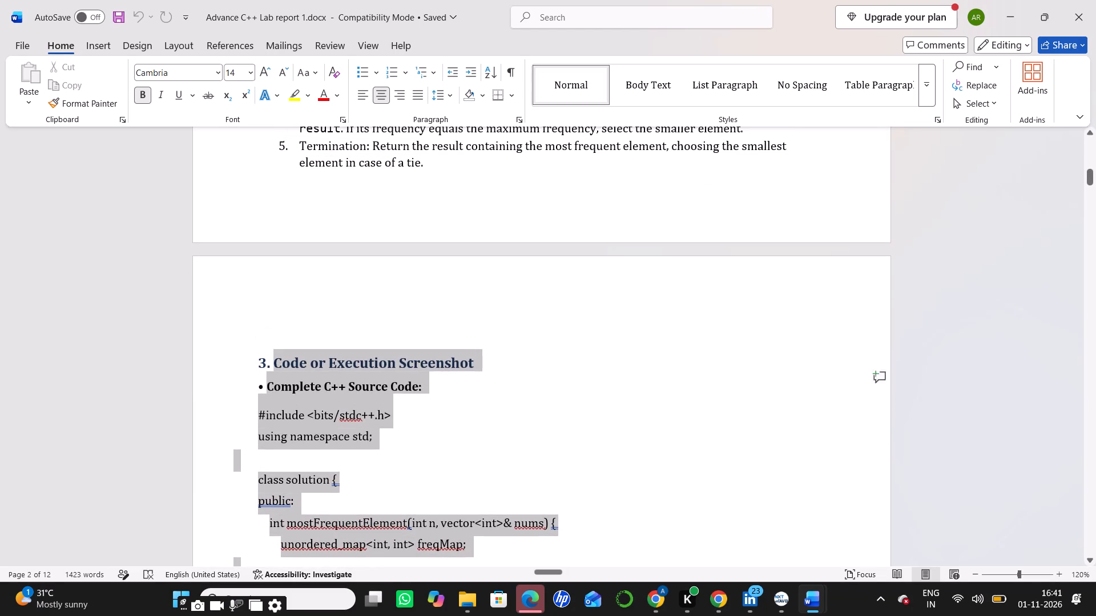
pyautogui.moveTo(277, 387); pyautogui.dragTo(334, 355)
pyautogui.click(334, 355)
# Delete Problem Statement 1's entire C++ source code together with its "Complete C++ Source Code:" label in section 3.
pyautogui.scroll(-2, 416, 361)
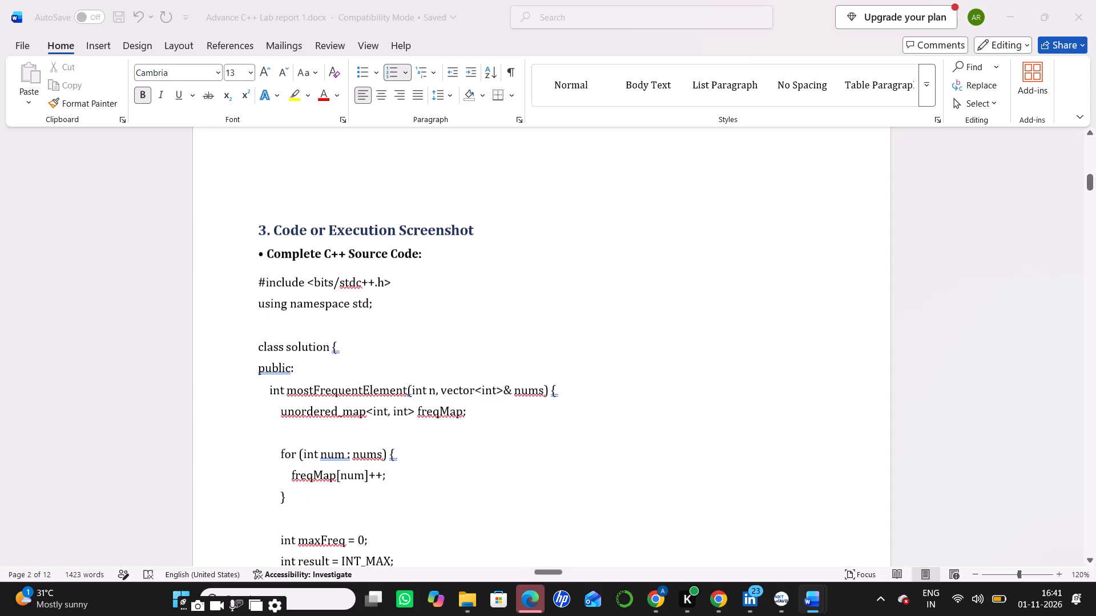
pyautogui.scroll(1, 458, 321)
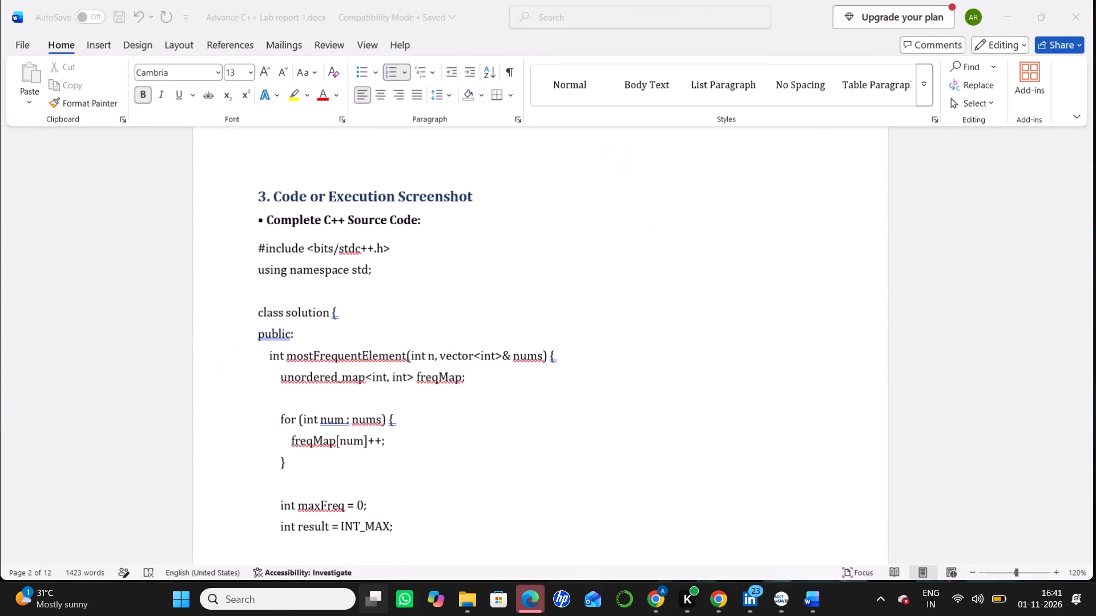
pyautogui.scroll(2, 398, 275)
pyautogui.hscroll(1, 398, 275)
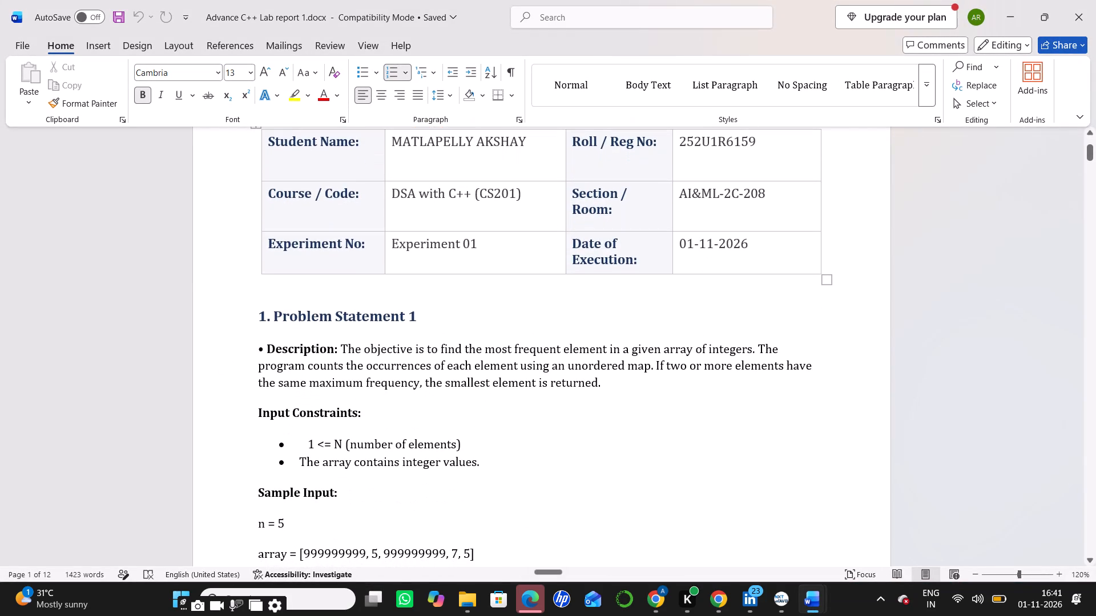
pyautogui.scroll(-6, 626, 357)
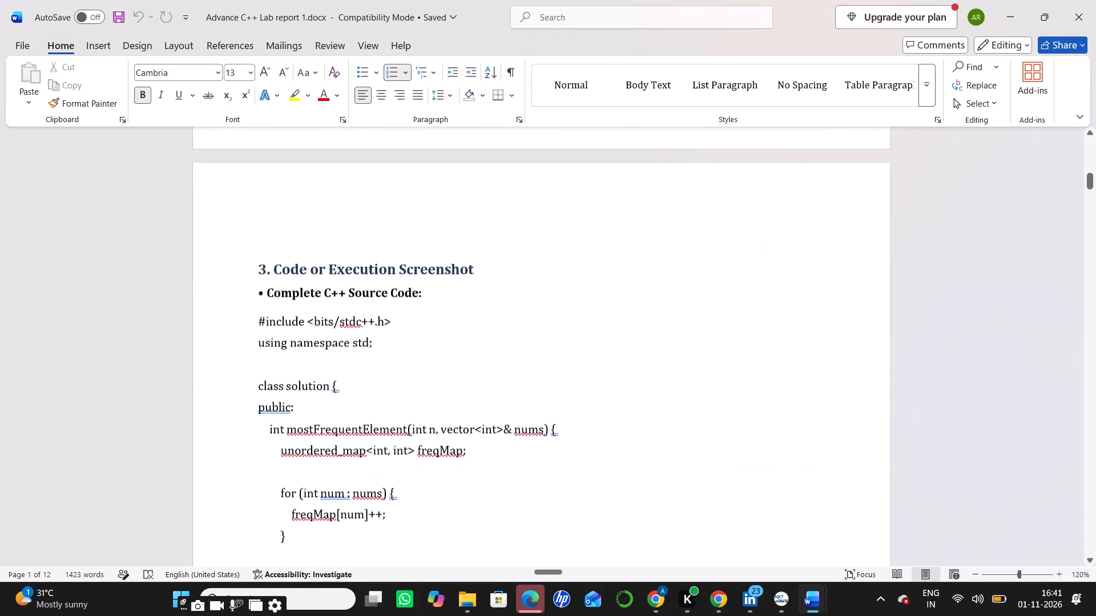
pyautogui.hscroll(1, 626, 357)
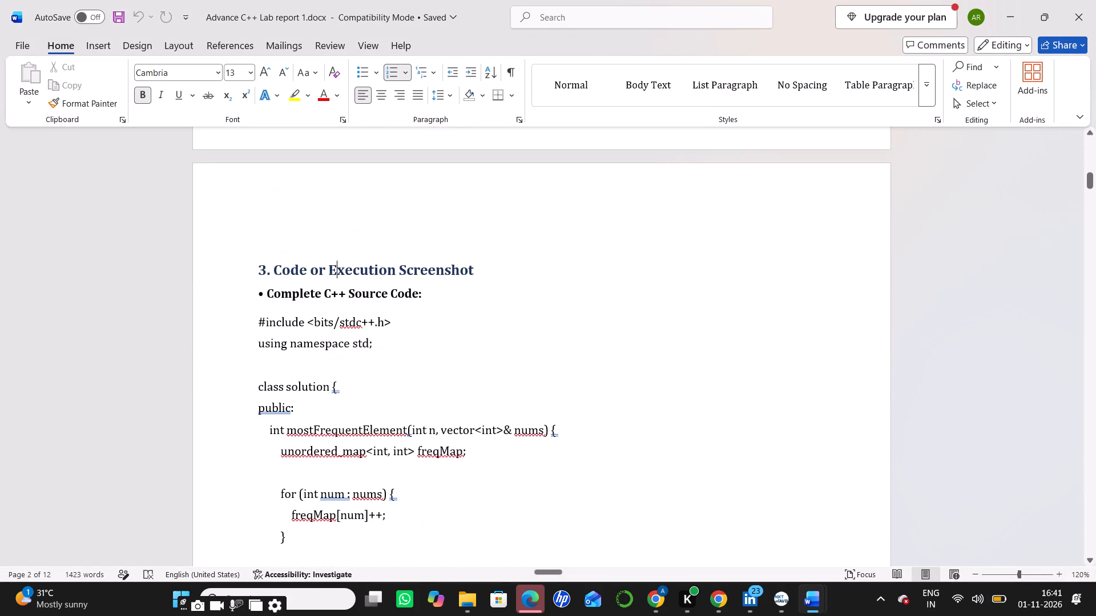
pyautogui.moveTo(259, 322); pyautogui.dragTo(357, 573)
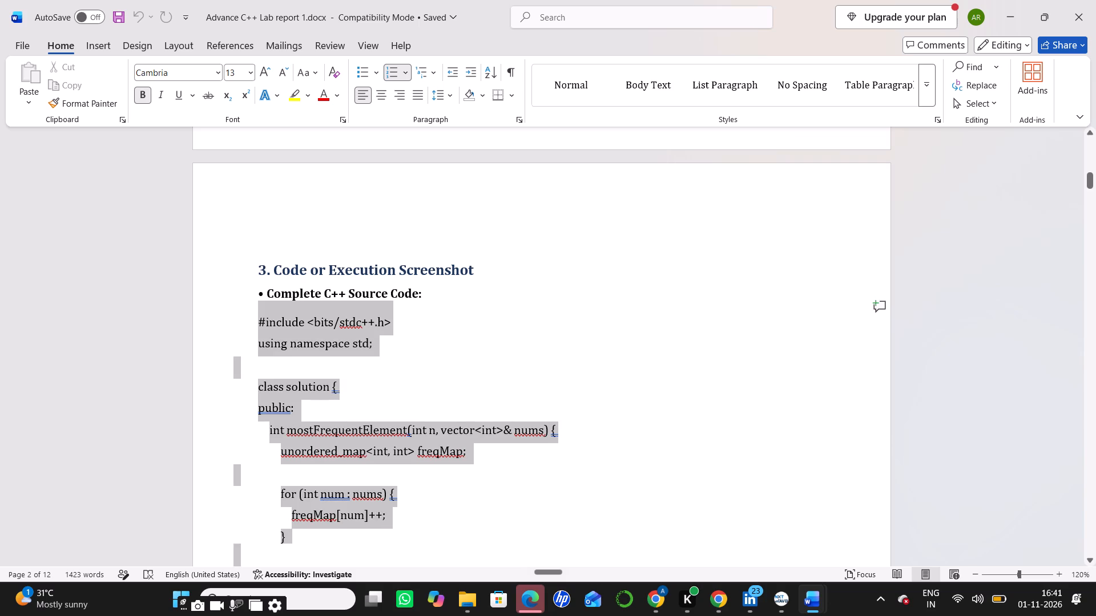
pyautogui.moveTo(357, 573); pyautogui.dragTo(368, 463)
pyautogui.scroll(-1, 368, 463)
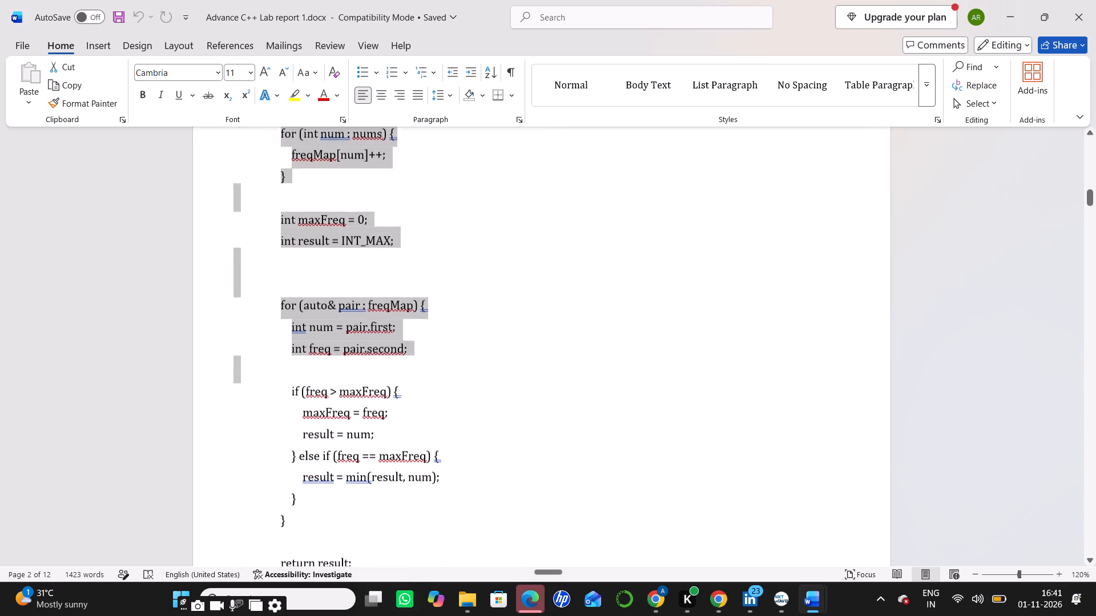
pyautogui.scroll(-1, 368, 463)
pyautogui.click(320, 327)
pyautogui.moveTo(320, 327); pyautogui.dragTo(280, 181)
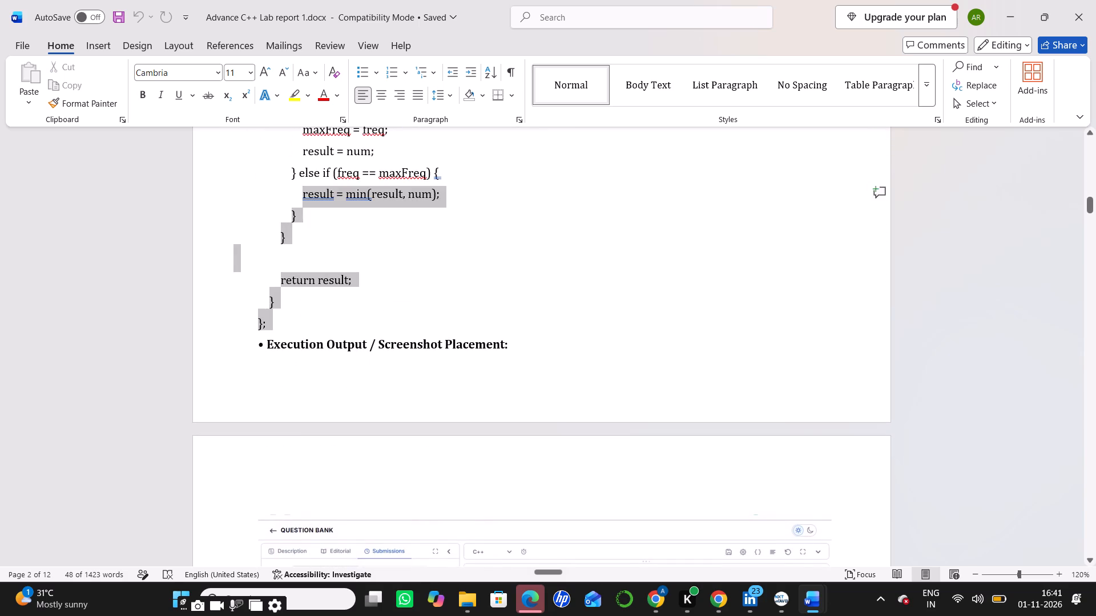
pyautogui.moveTo(280, 181); pyautogui.dragTo(258, 422)
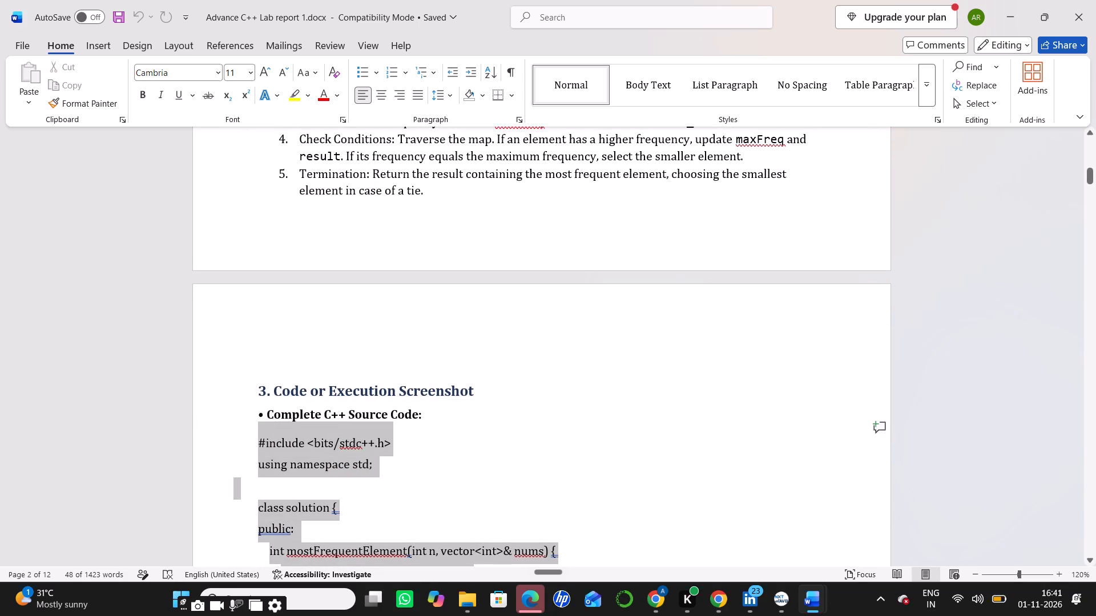
pyautogui.moveTo(258, 422); pyautogui.dragTo(253, 412)
pyautogui.press('BackSpace')
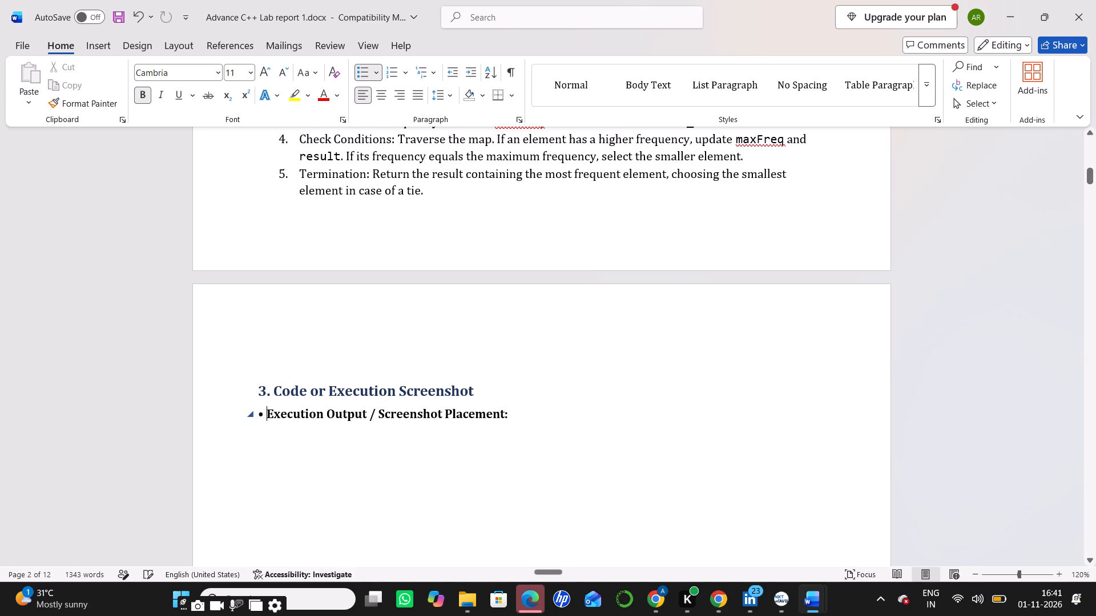
# Insert blank unnumbered lines between the "3. Code or Execution Screenshot" heading and the "Execution Output / Screenshot Placement:" label.
pyautogui.click(493, 388)
pyautogui.press('Return')
pyautogui.press('BackSpace')
pyautogui.press('BackSpace')
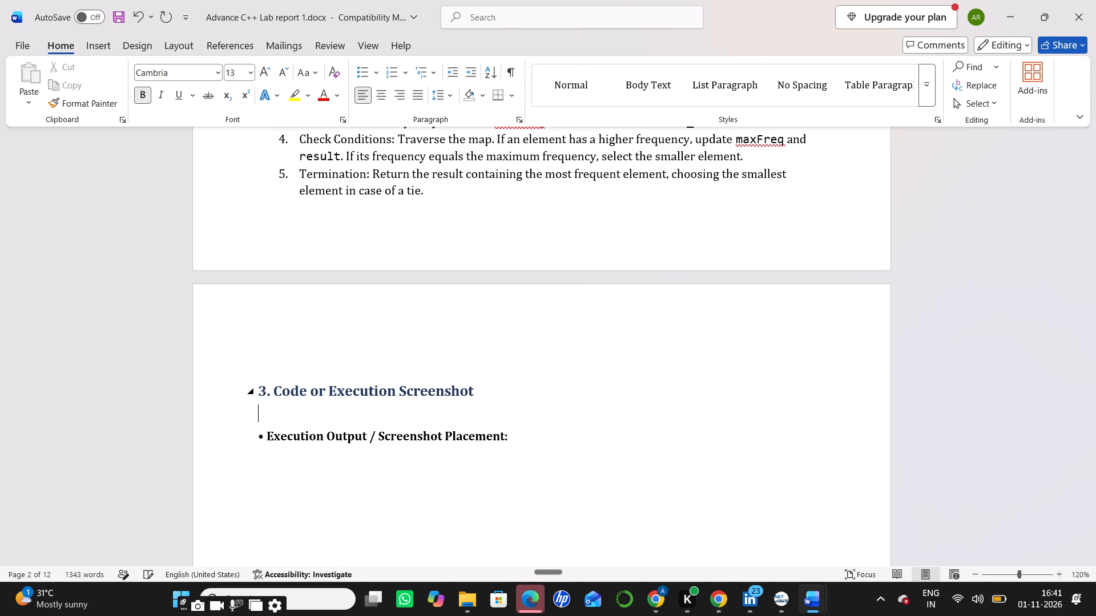
pyautogui.press('Return')
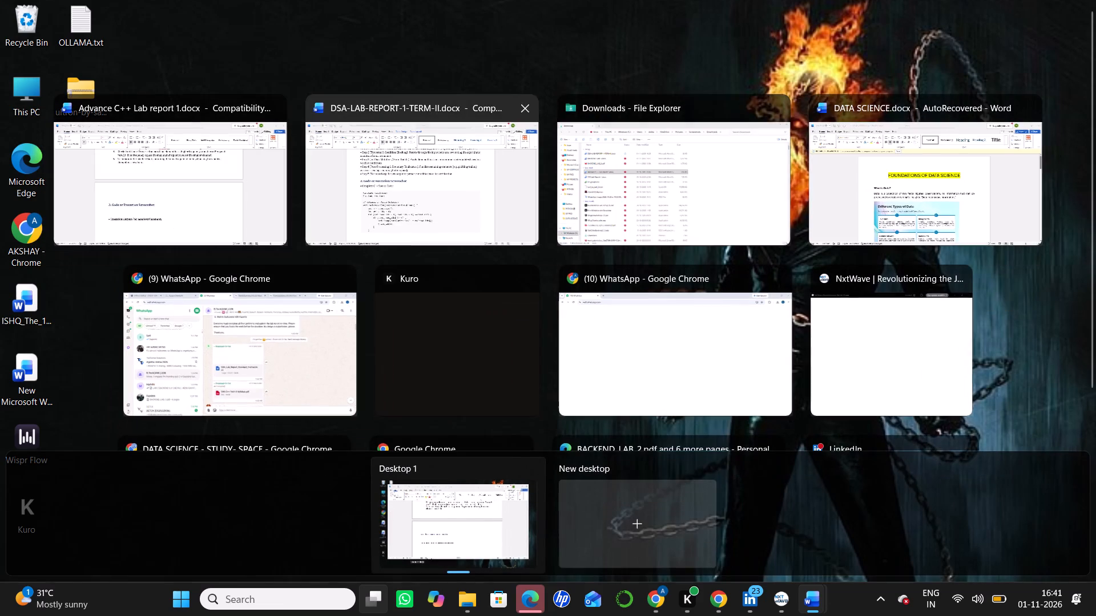
# Close the DSA-LAB-REPORT-1-TERM-II.docx template window.
pyautogui.click(519, 96)
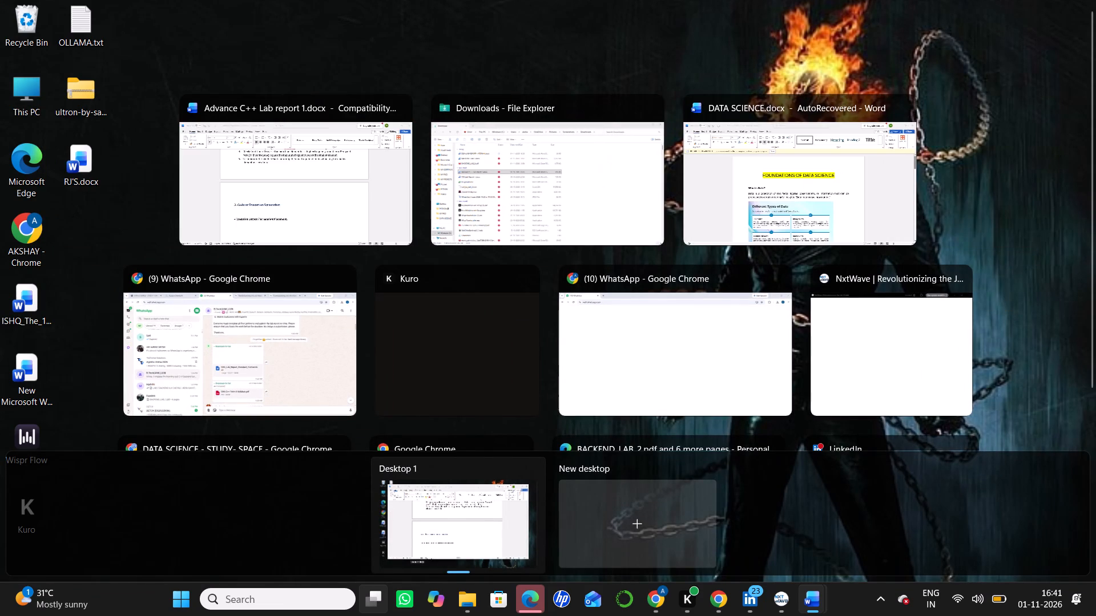
# Switch to the recovered DATA SCIENCE.docx document.
pyautogui.click(764, 191)
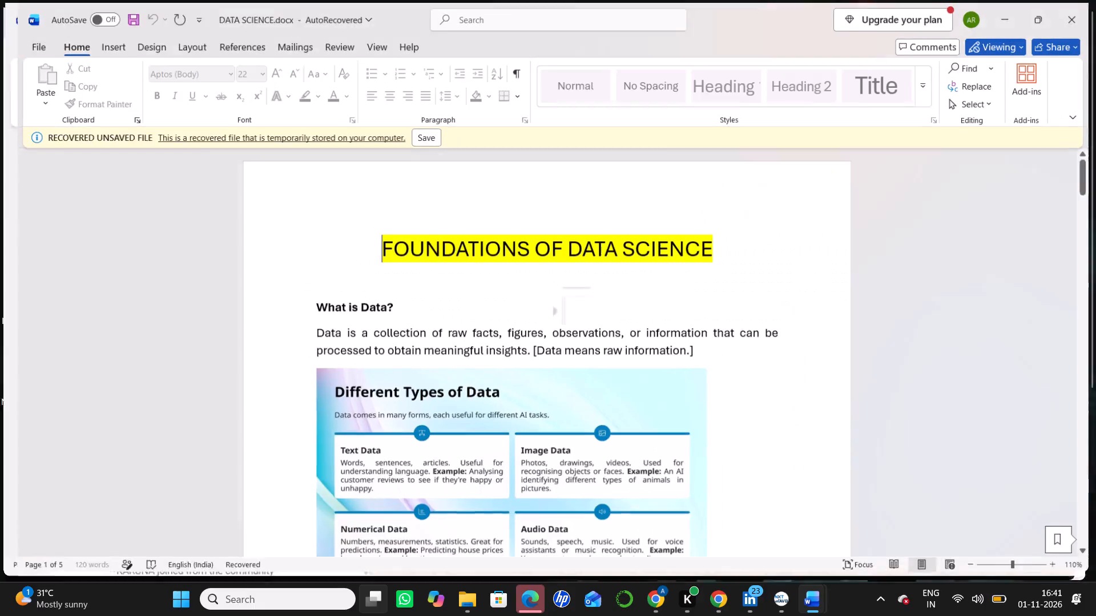
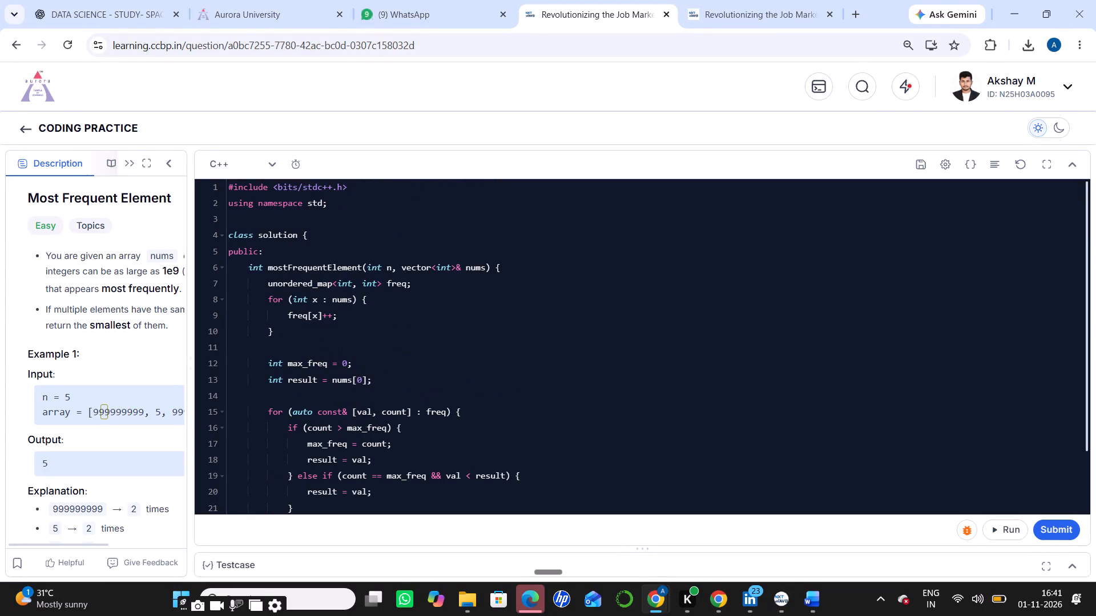
# Widen the problem description pane of the Most Frequent Element coding page beside its code editor.
pyautogui.moveTo(190, 358); pyautogui.dragTo(264, 351)
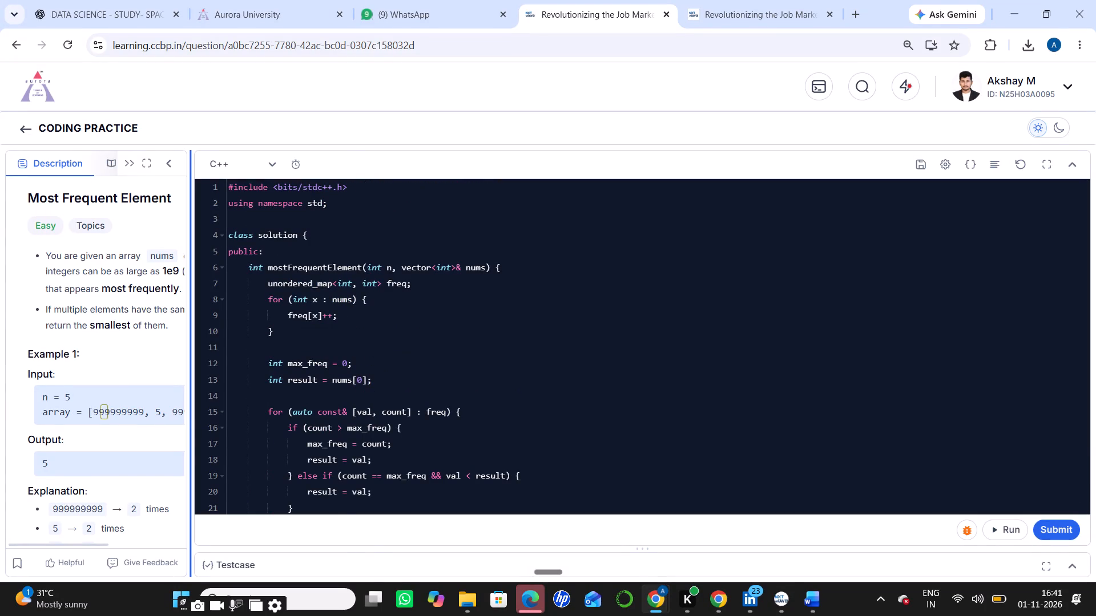
pyautogui.moveTo(264, 351); pyautogui.dragTo(384, 367)
# Capture a screenshot of the Most Frequent Element page area, including the description and the code from line 1, excluding the browser toolbar and taskbar.
pyautogui.hscroll(1, 622, 385)
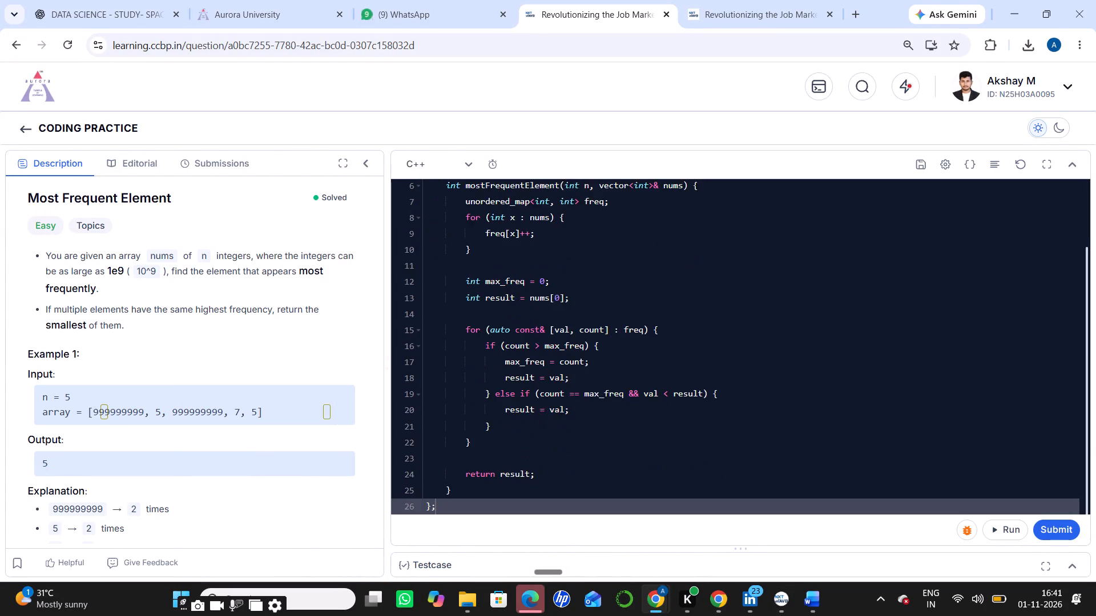
pyautogui.hscroll(1, 622, 385)
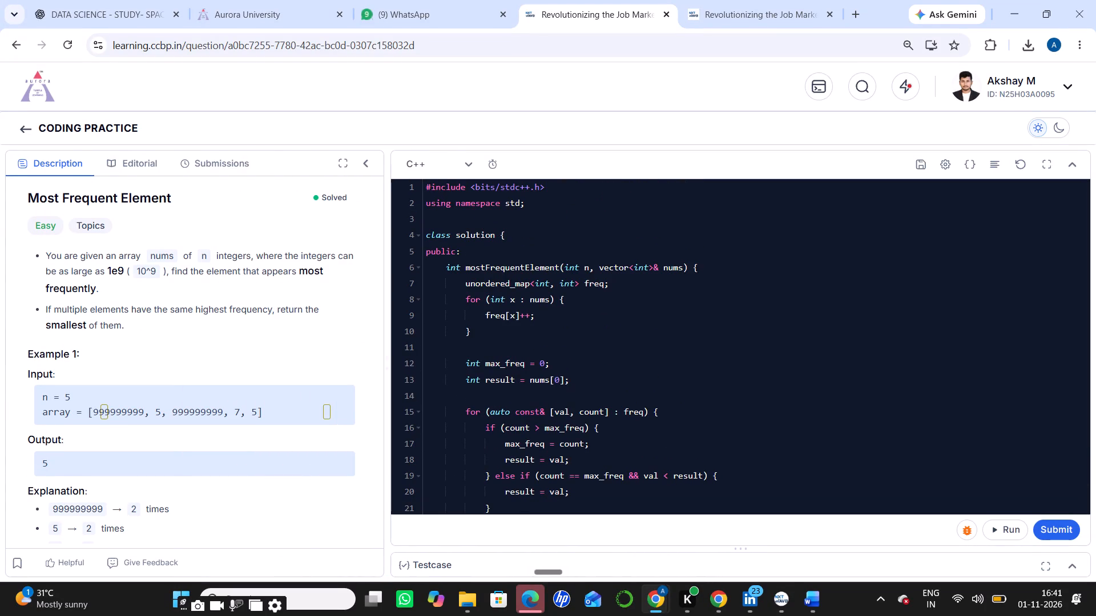
pyautogui.press('-')
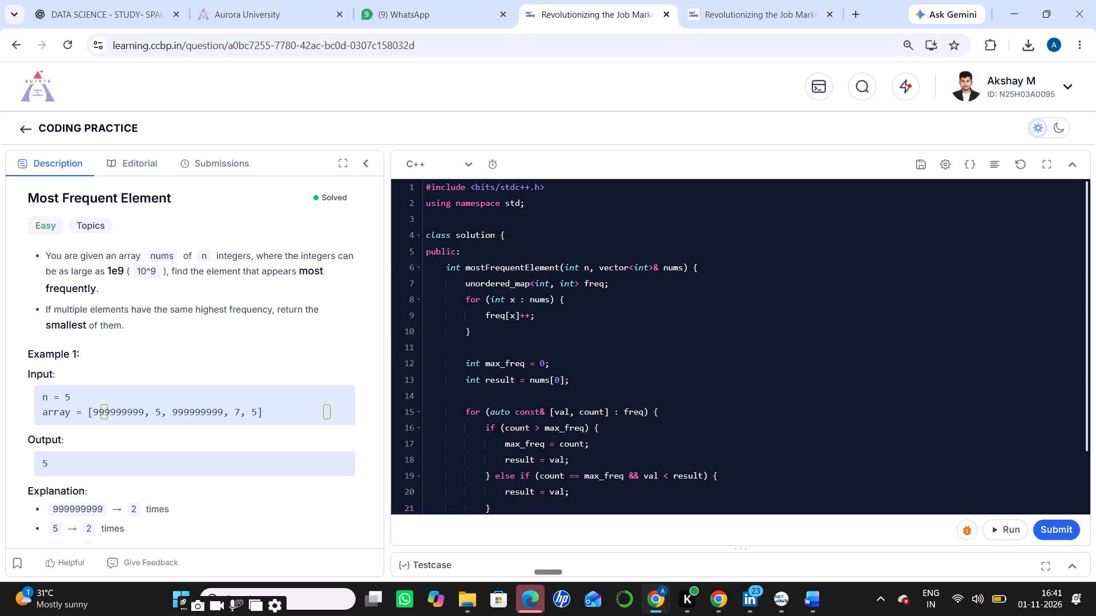
pyautogui.press('-')
pyautogui.press('-')
pyautogui.hotkey('ctrl', '-')
pyautogui.scroll(-2, 635, 475)
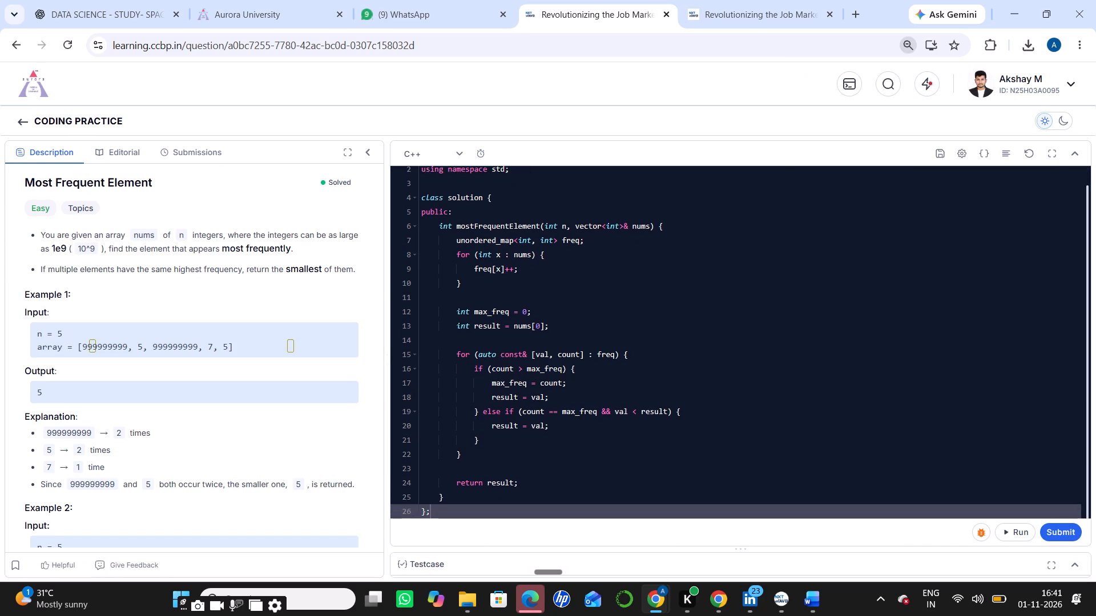
pyautogui.scroll(3, 635, 475)
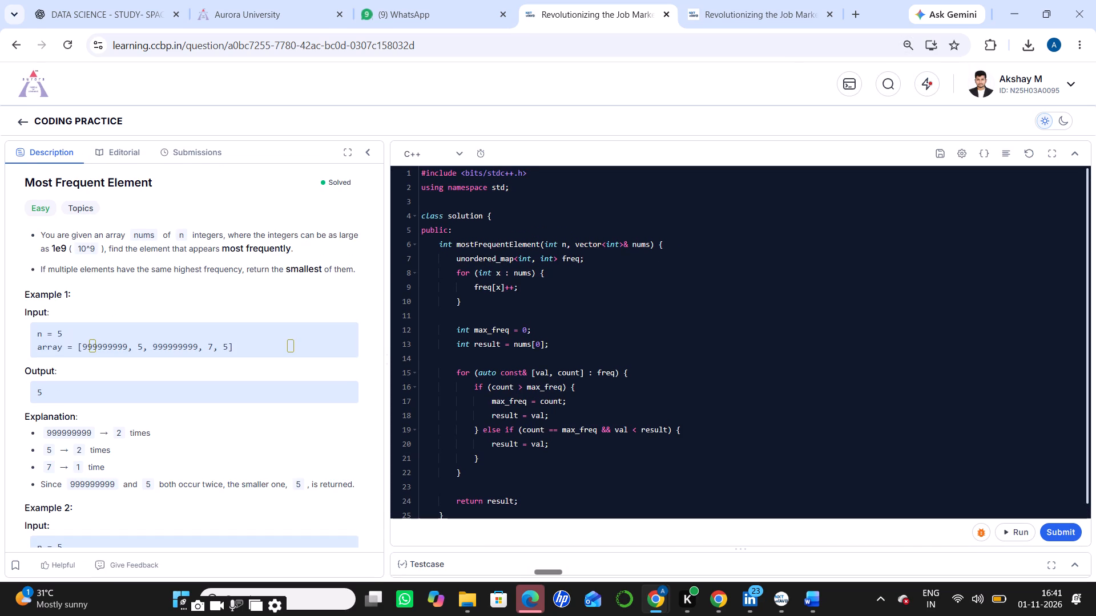
pyautogui.hotkey('ctrl', '+')
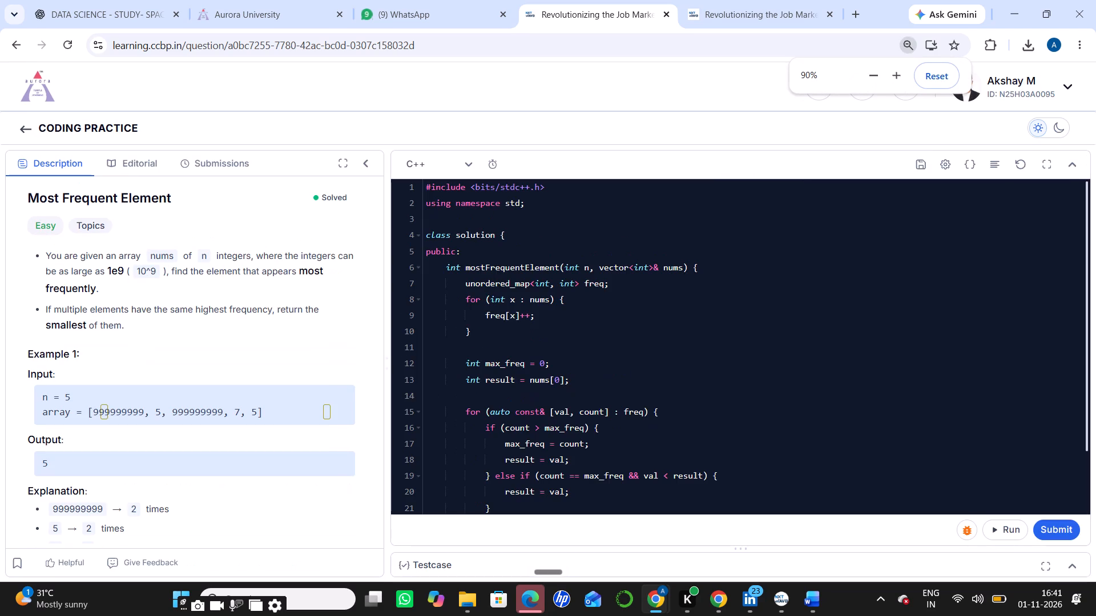
pyautogui.scroll(-2, 567, 403)
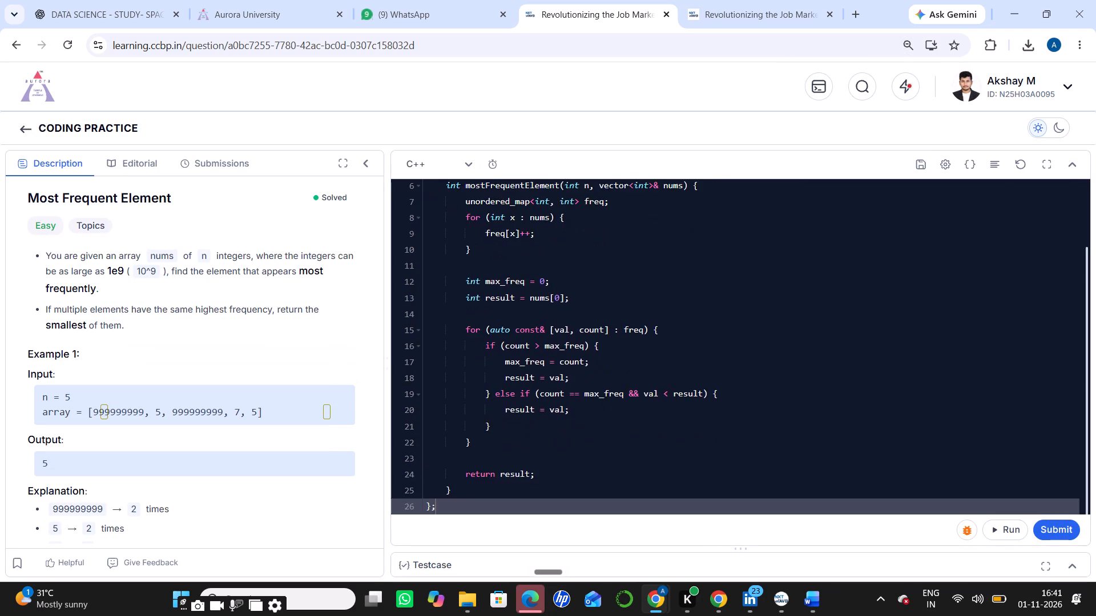
pyautogui.scroll(-1, 567, 403)
pyautogui.scroll(9, 567, 403)
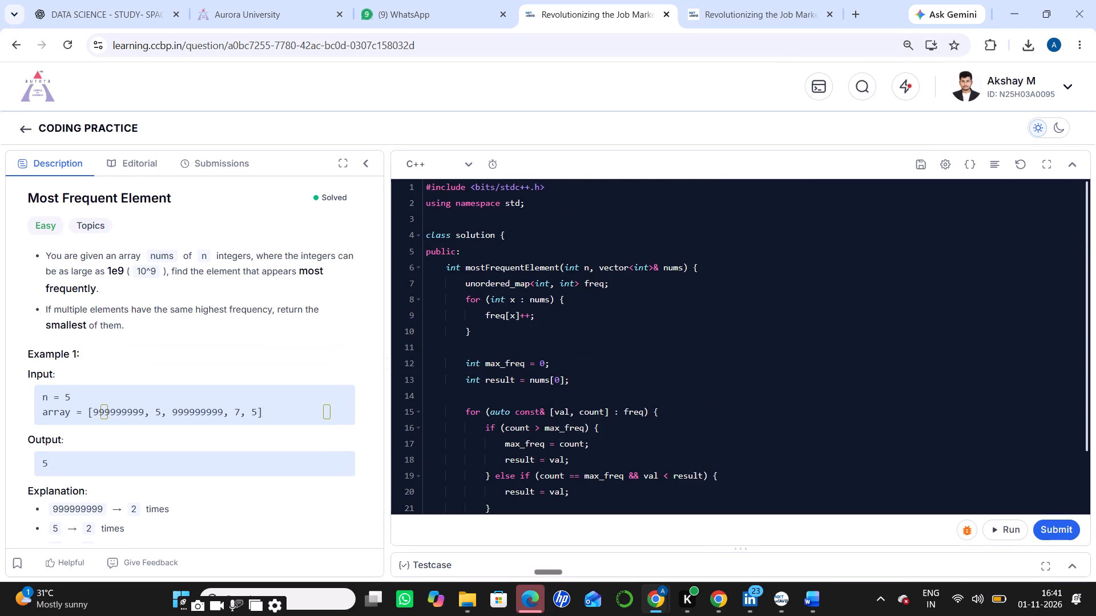
pyautogui.press('Print')
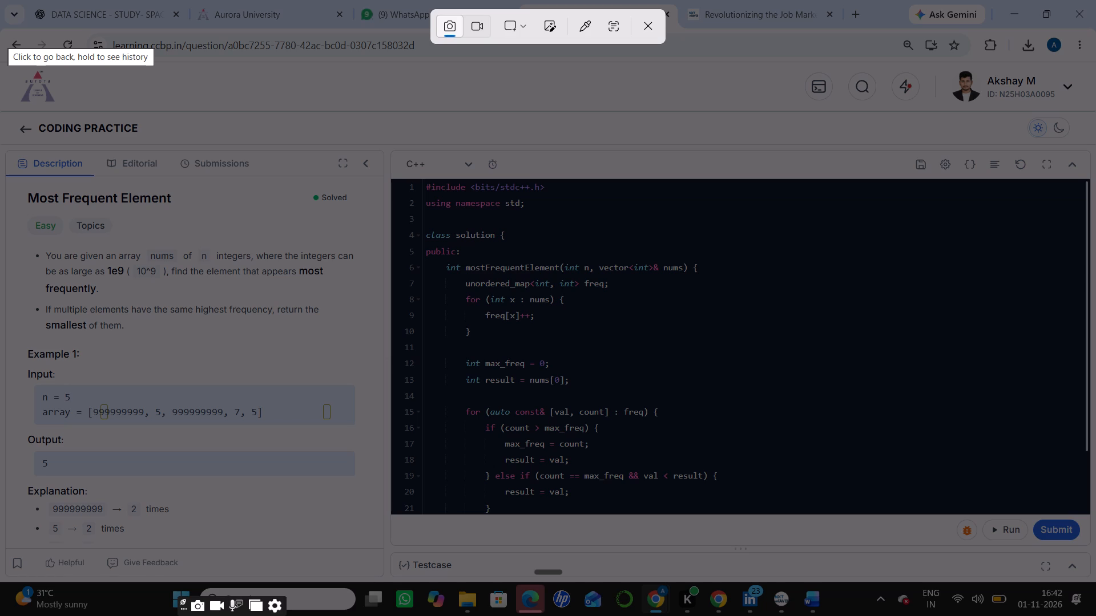
pyautogui.moveTo(1, 65); pyautogui.dragTo(1095, 613)
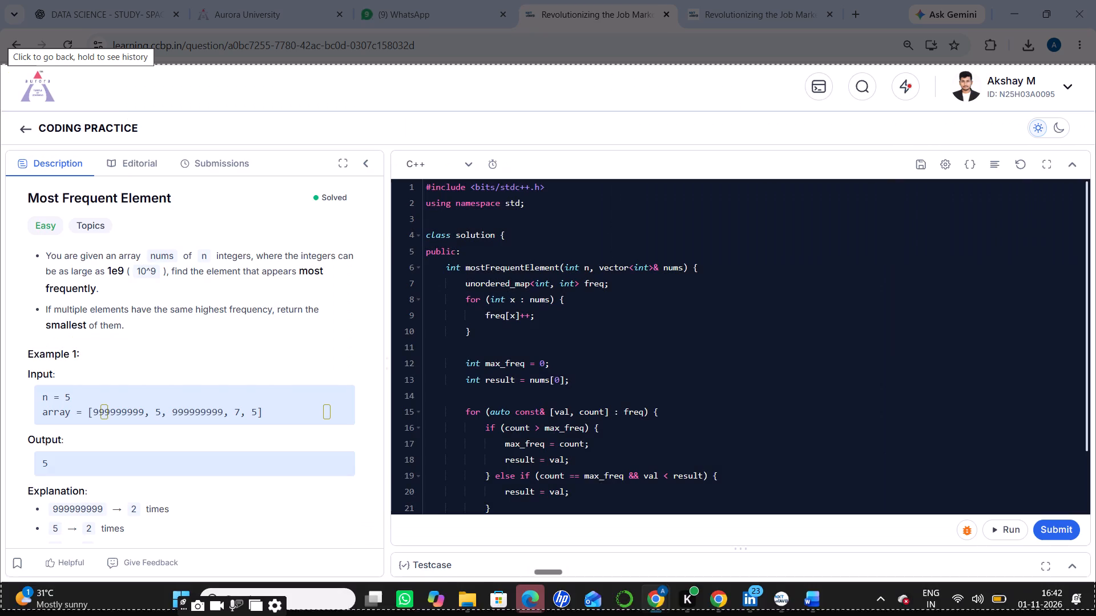
pyautogui.moveTo(1095, 613); pyautogui.dragTo(1092, 580)
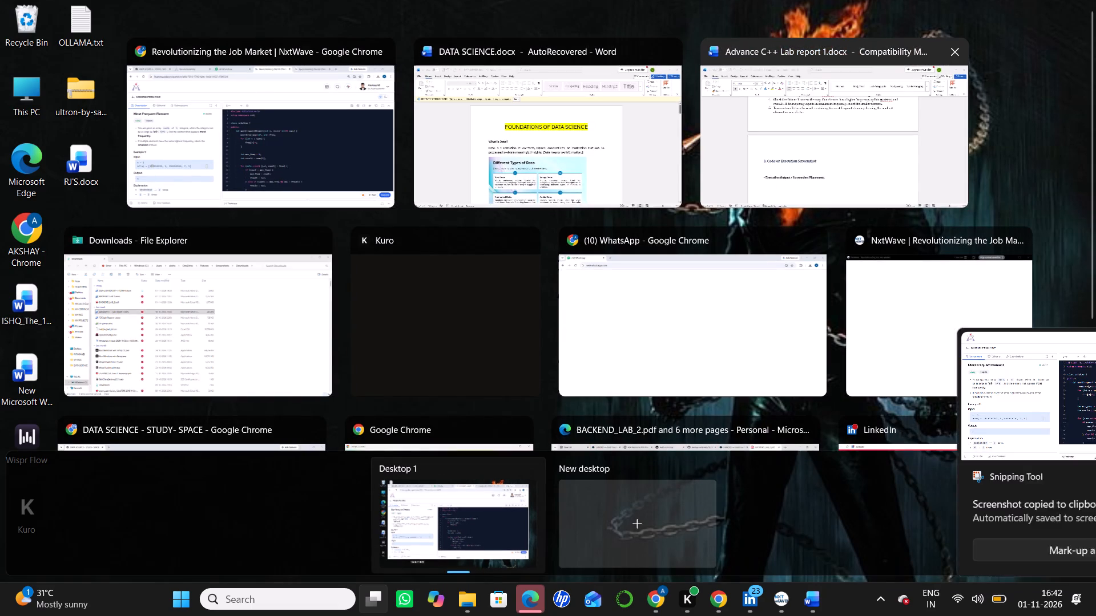
# Switch to Advance C++ Lab report 1.docx in Word and paste the screenshot under the "3. Code or Execution Screenshot" heading.
pyautogui.click(828, 136)
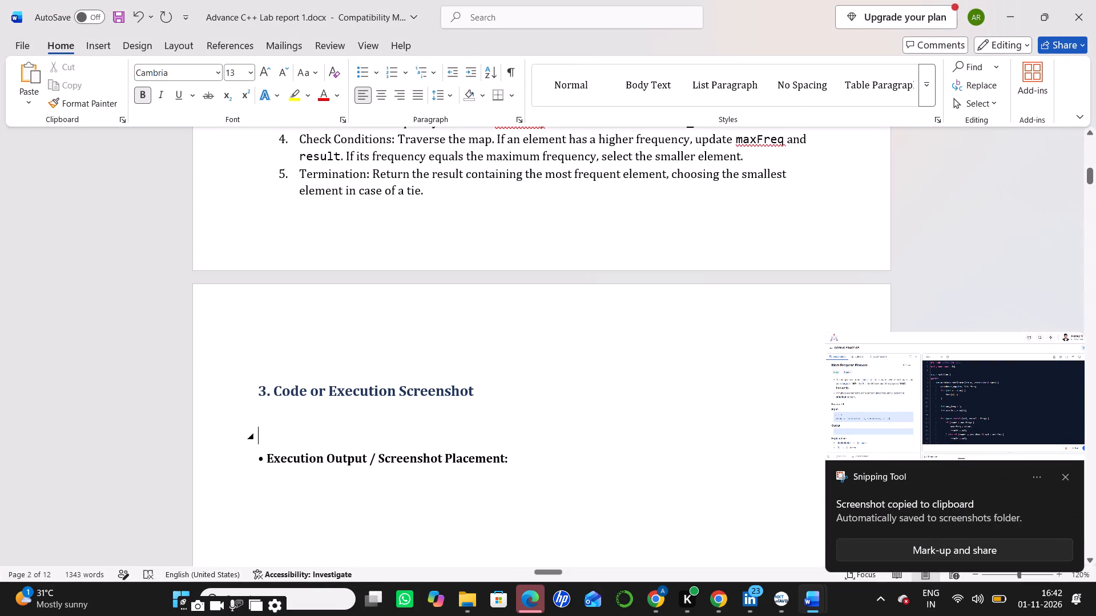
pyautogui.hotkey('ctrl', 'v')
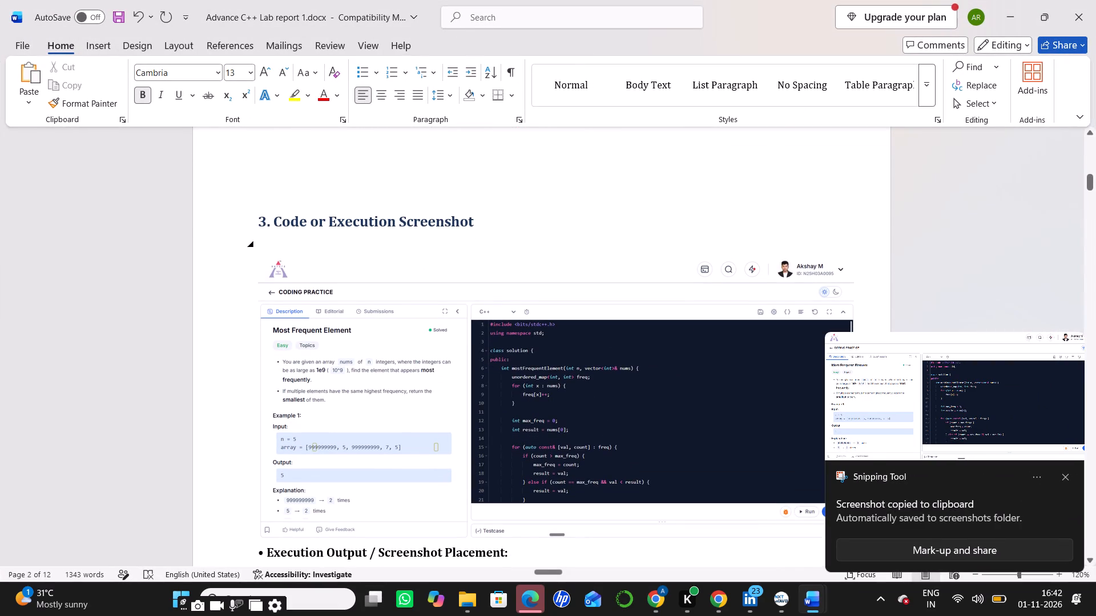
# Remove the blank line between the "3. Code or Execution Screenshot" heading and the pasted screenshot.
pyautogui.click(288, 247)
pyautogui.press('BackSpace')
pyautogui.press('BackSpace')
pyautogui.press('BackSpace')
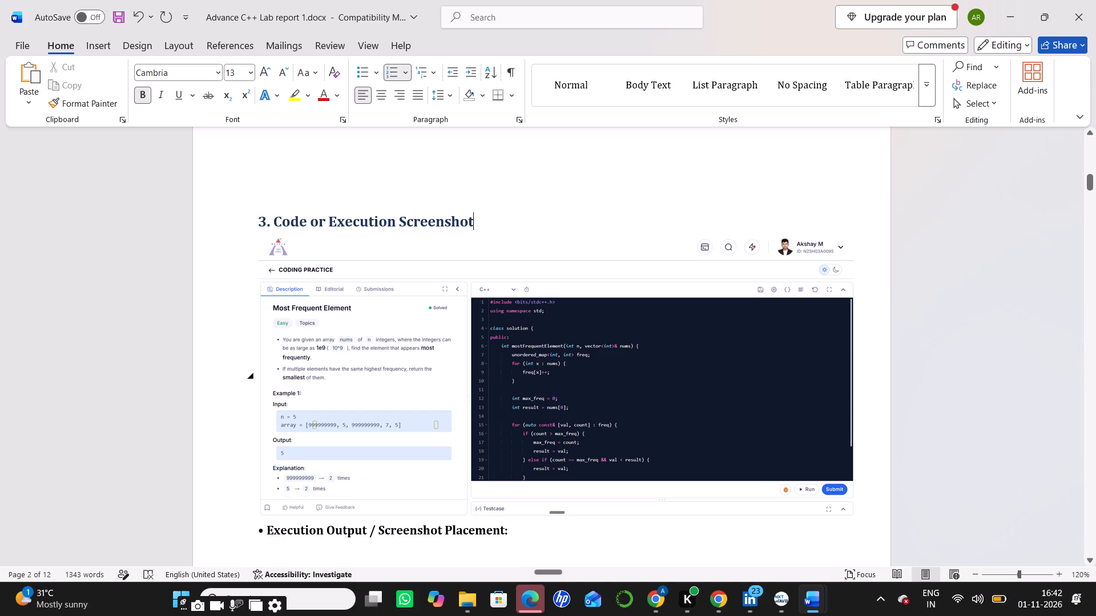
pyautogui.click(248, 378)
pyautogui.click(248, 378)
pyautogui.hscroll(1, 231, 529)
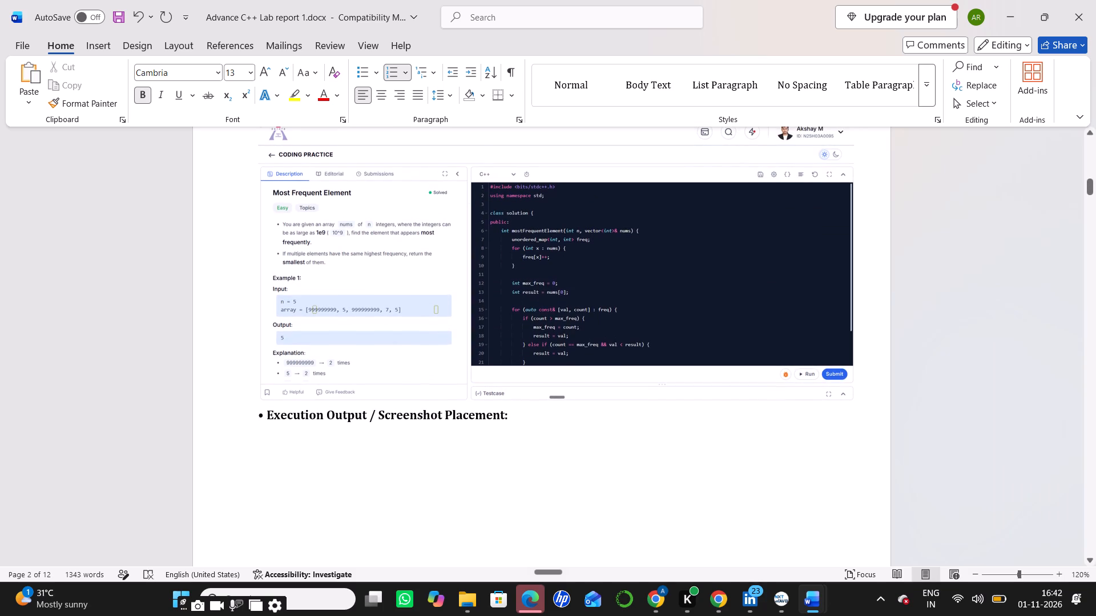
# Return to the coding page in Chrome and capture a full-width screenshot strip of the remaining code, lines 22 to 26.
pyautogui.click(579, 159)
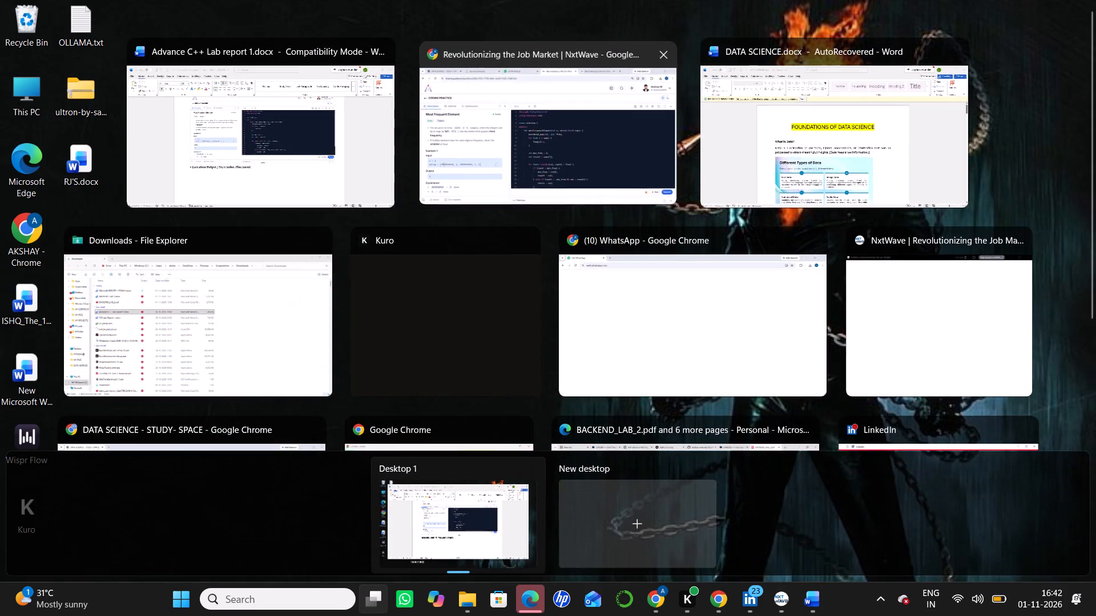
pyautogui.scroll(-6, 517, 419)
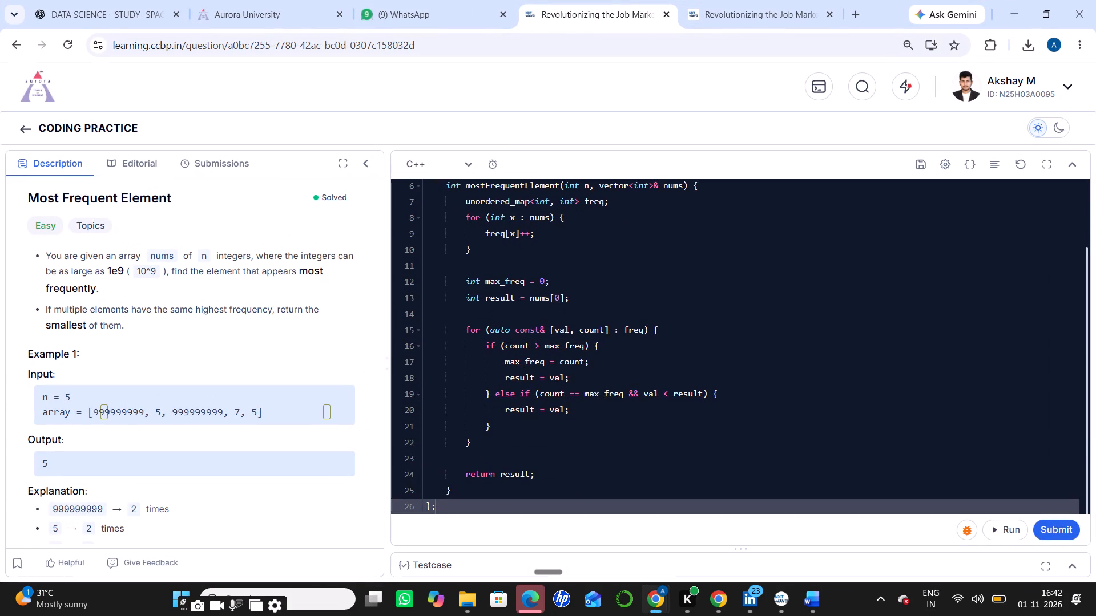
pyautogui.press('Print')
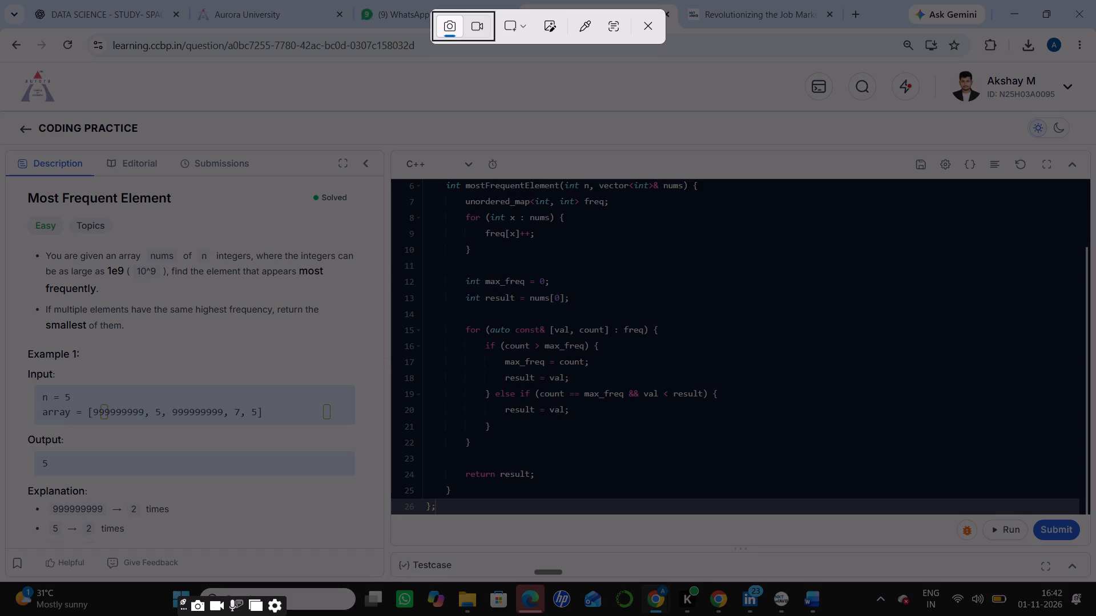
pyautogui.click(489, 131)
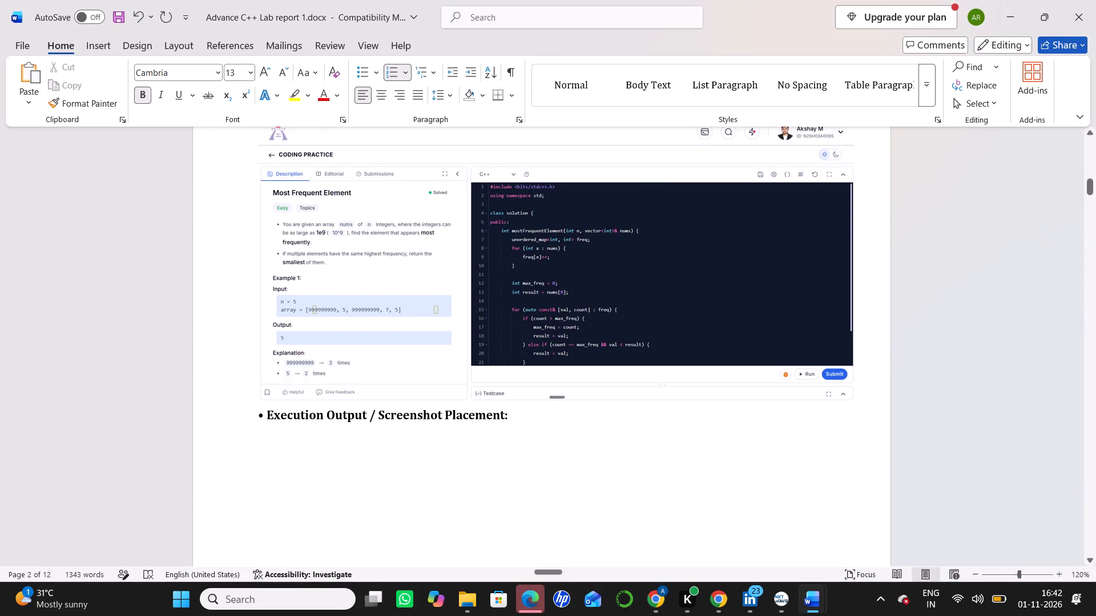
pyautogui.click(529, 116)
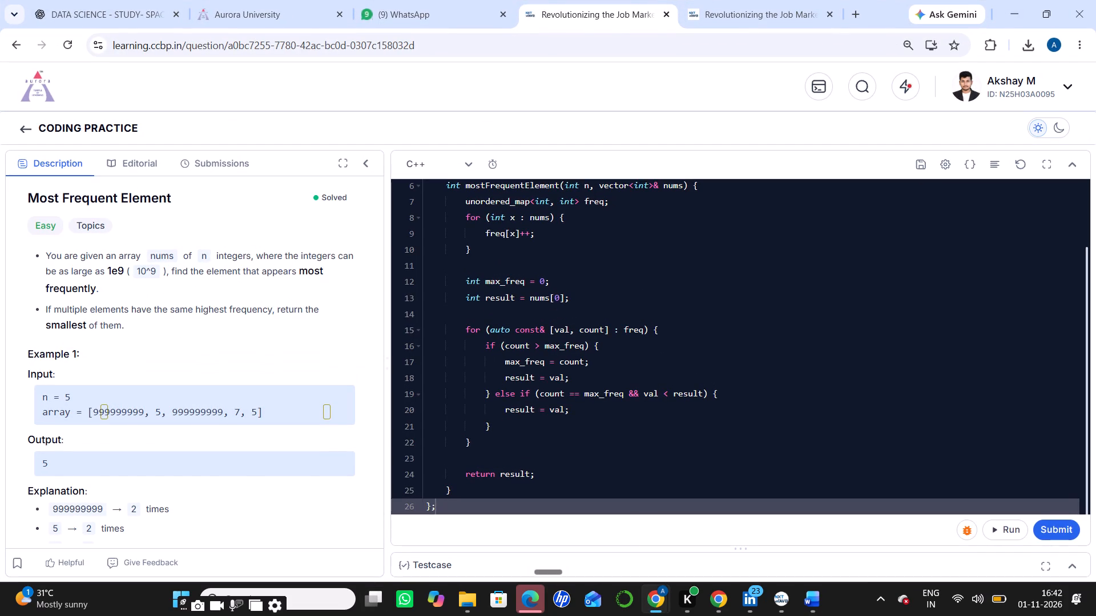
pyautogui.press('Print')
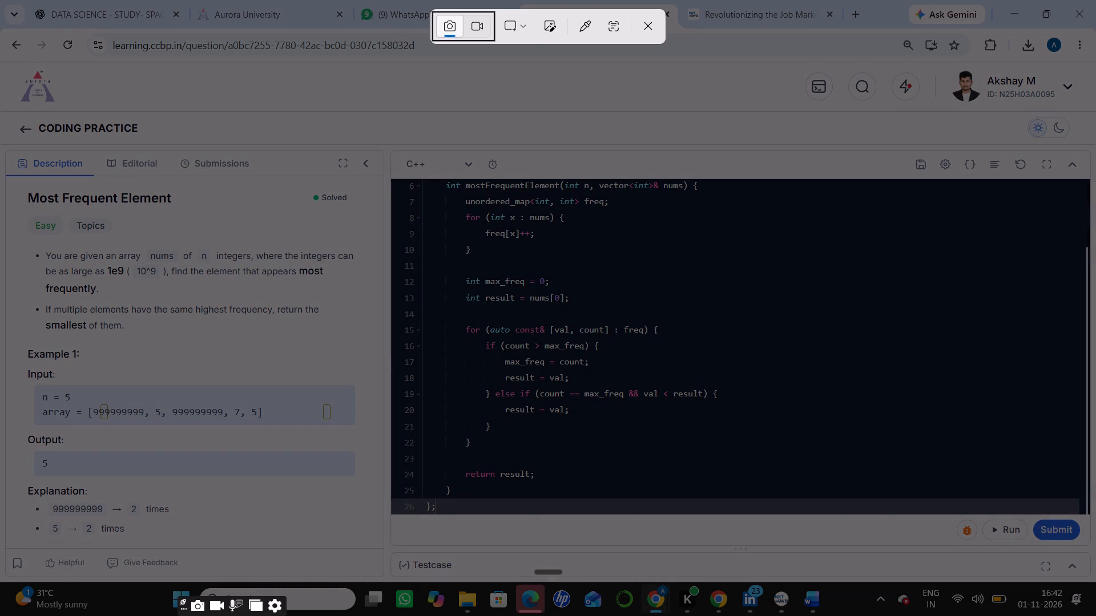
pyautogui.moveTo(1, 430); pyautogui.dragTo(1095, 581)
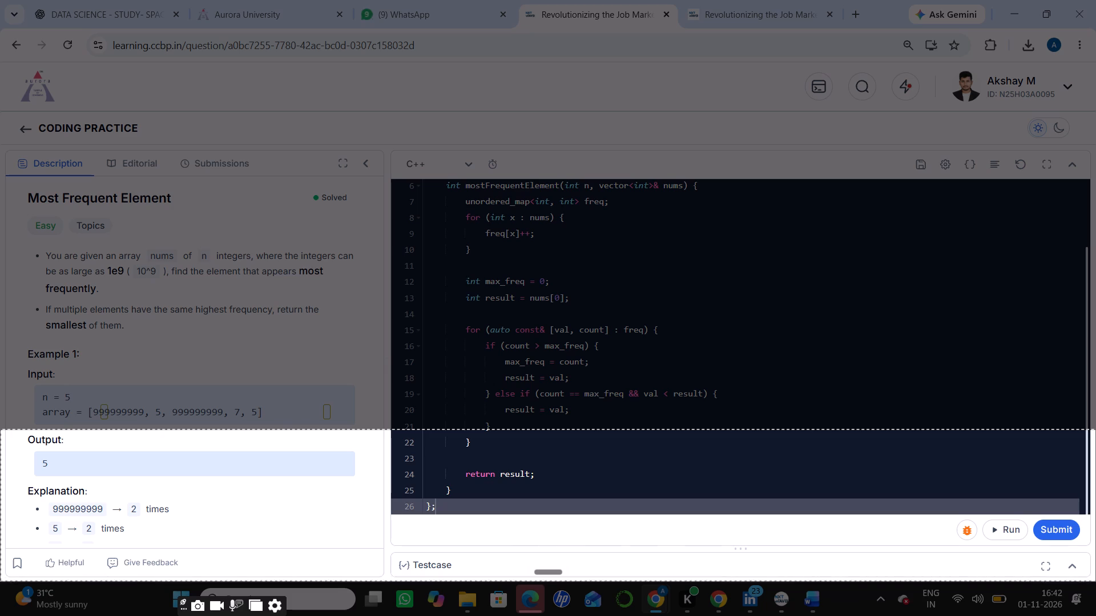
pyautogui.moveTo(1095, 581); pyautogui.dragTo(1092, 581)
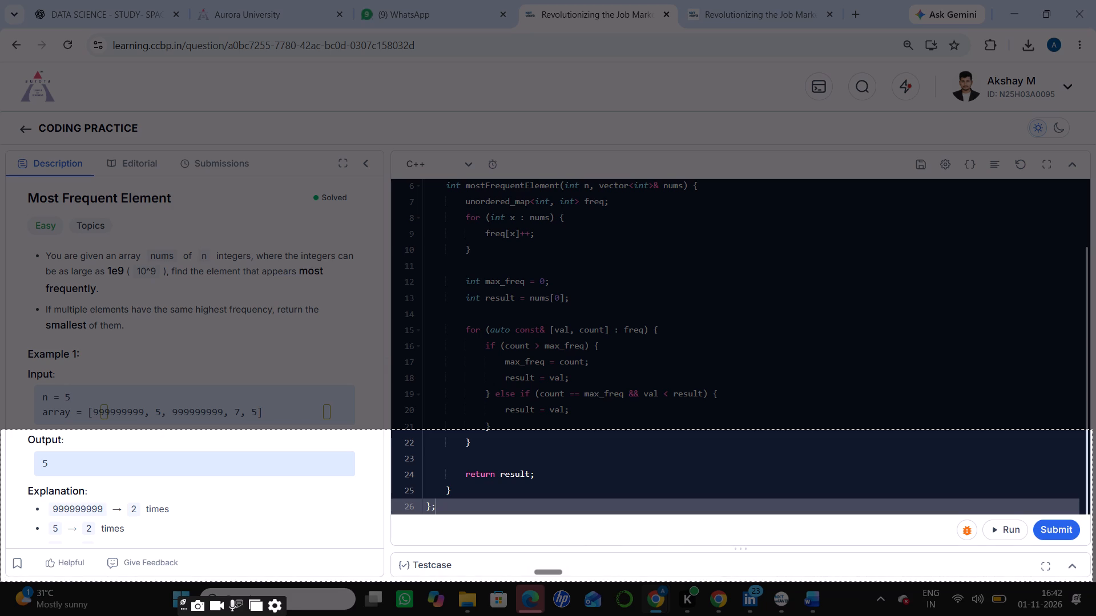
pyautogui.moveTo(1092, 581); pyautogui.dragTo(1095, 582)
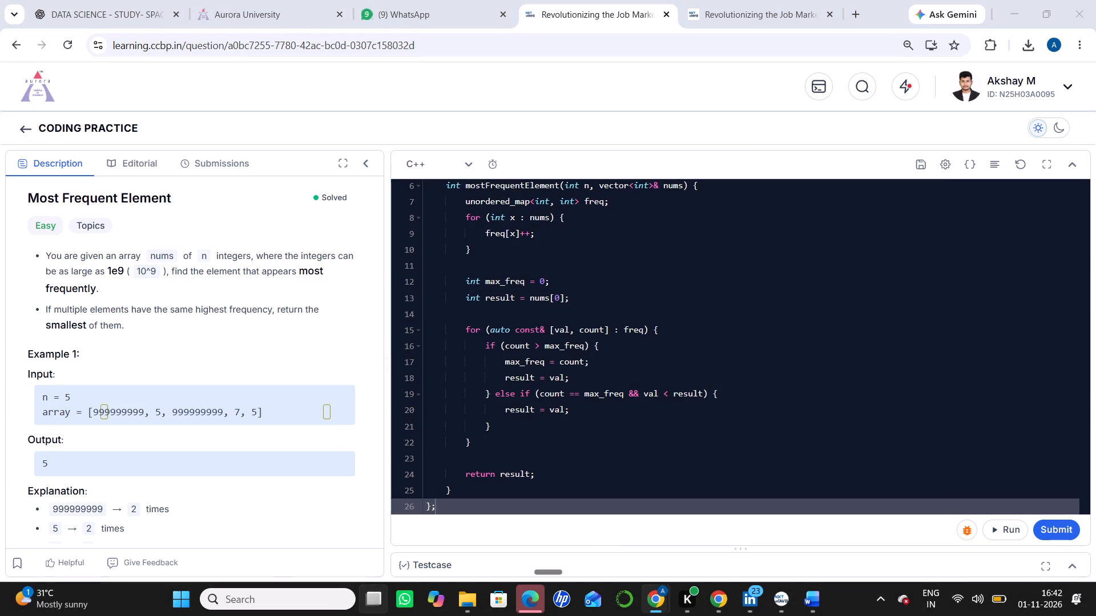
# Switch to the Word lab report and paste the code-ending strip on a new line directly below the first screenshot.
pyautogui.click(594, 146)
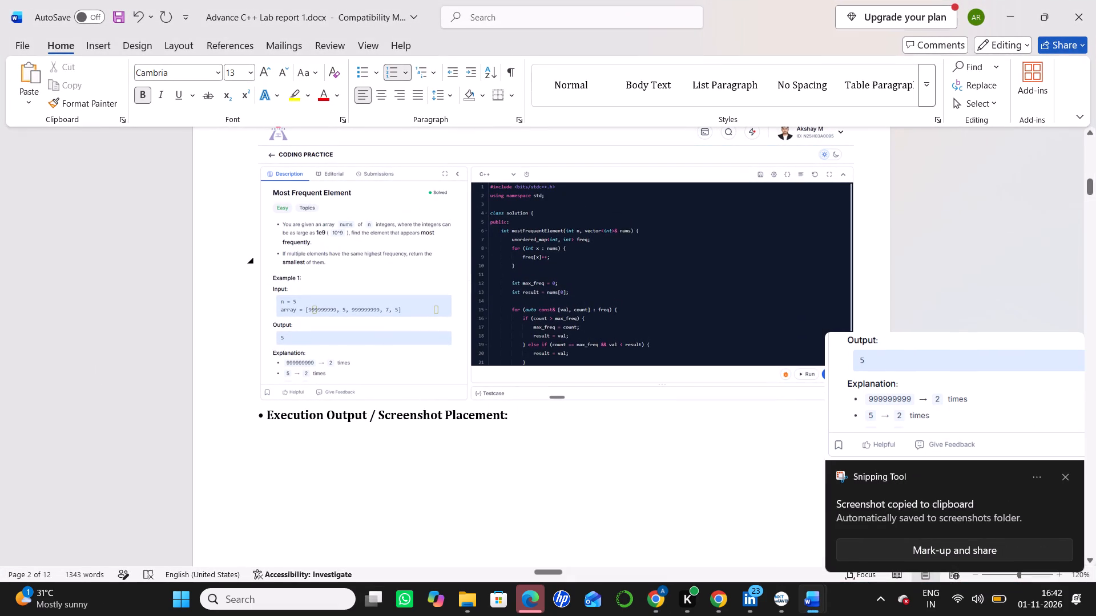
pyautogui.scroll(-1, 702, 435)
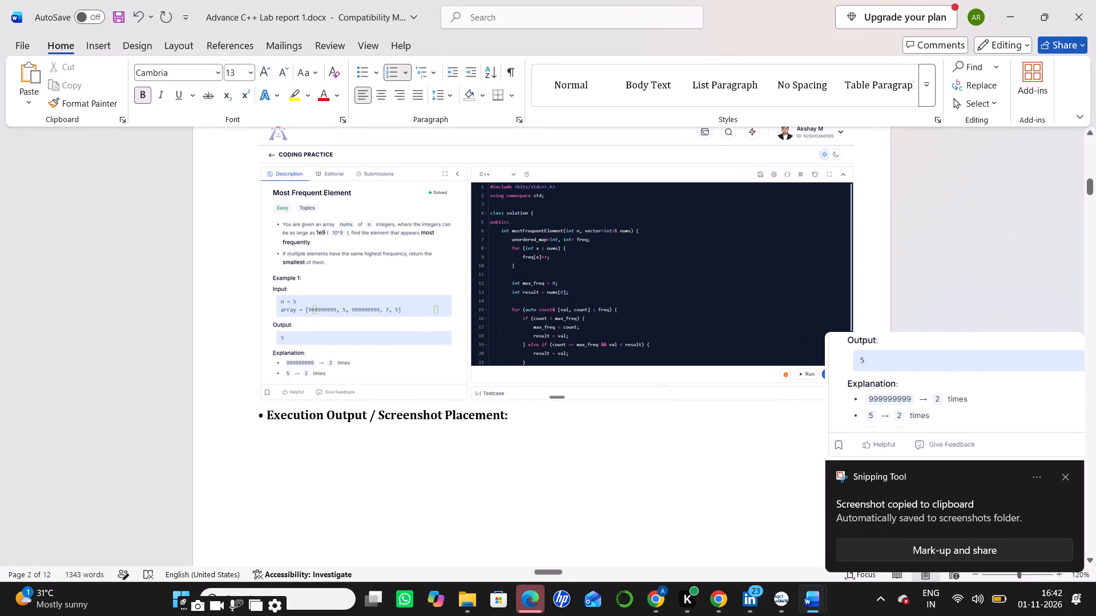
pyautogui.scroll(-1, 702, 435)
pyautogui.click(871, 231)
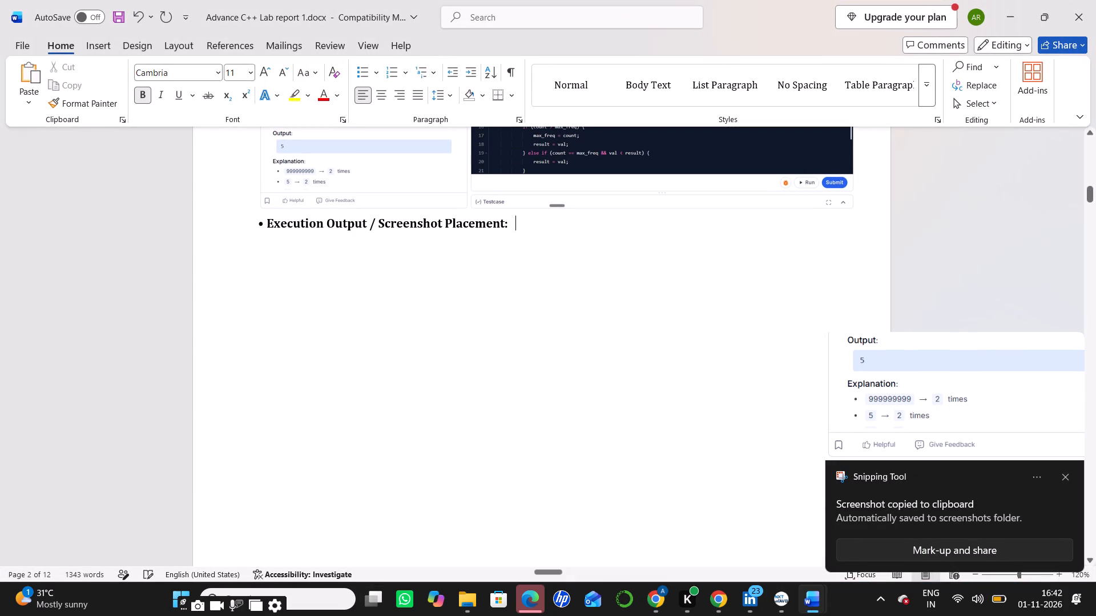
pyautogui.click(869, 208)
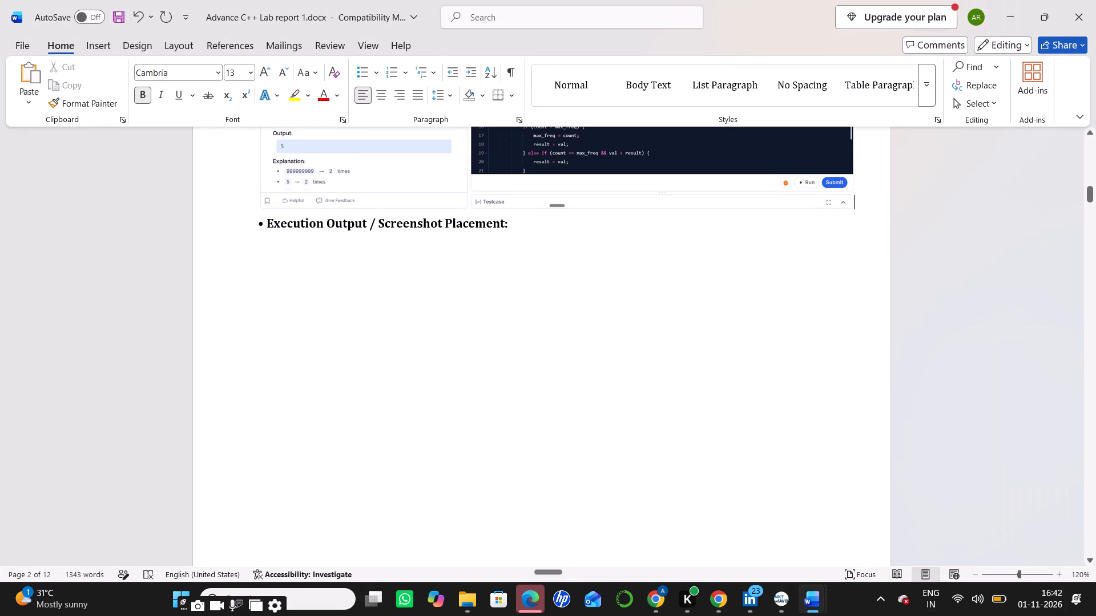
pyautogui.press('Return')
pyautogui.hotkey('ctrl', 'v')
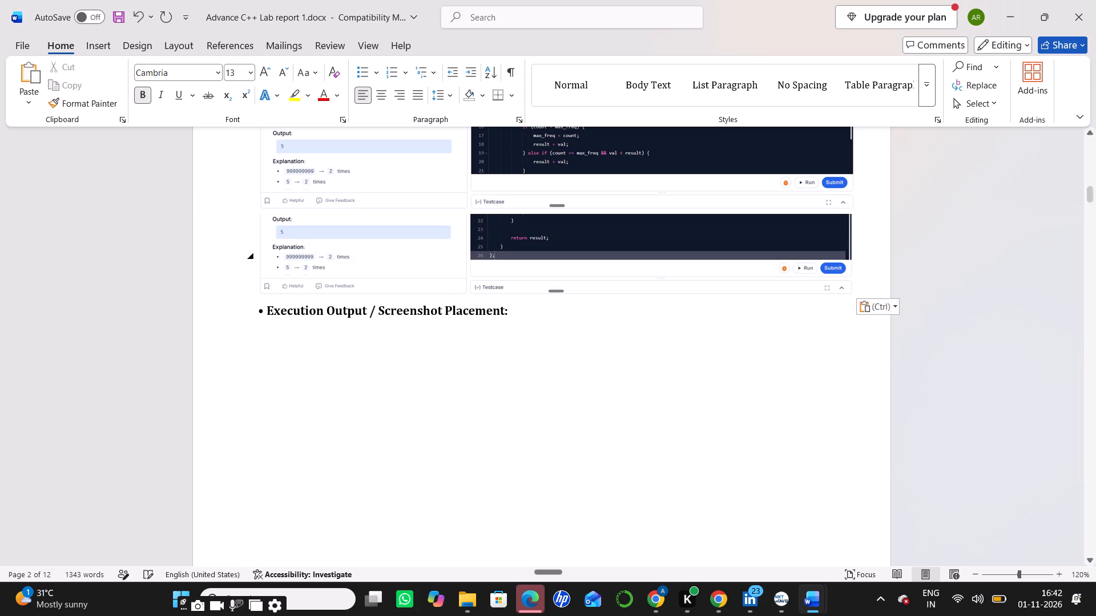
pyautogui.scroll(1, 656, 291)
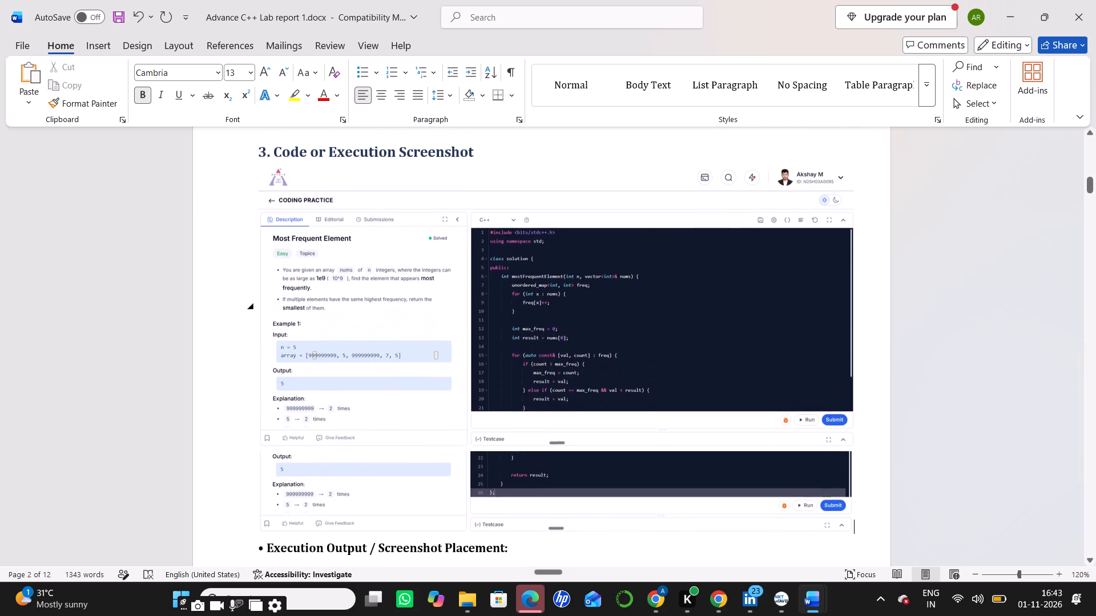
pyautogui.scroll(1, 656, 291)
pyautogui.hscroll(1, 348, 377)
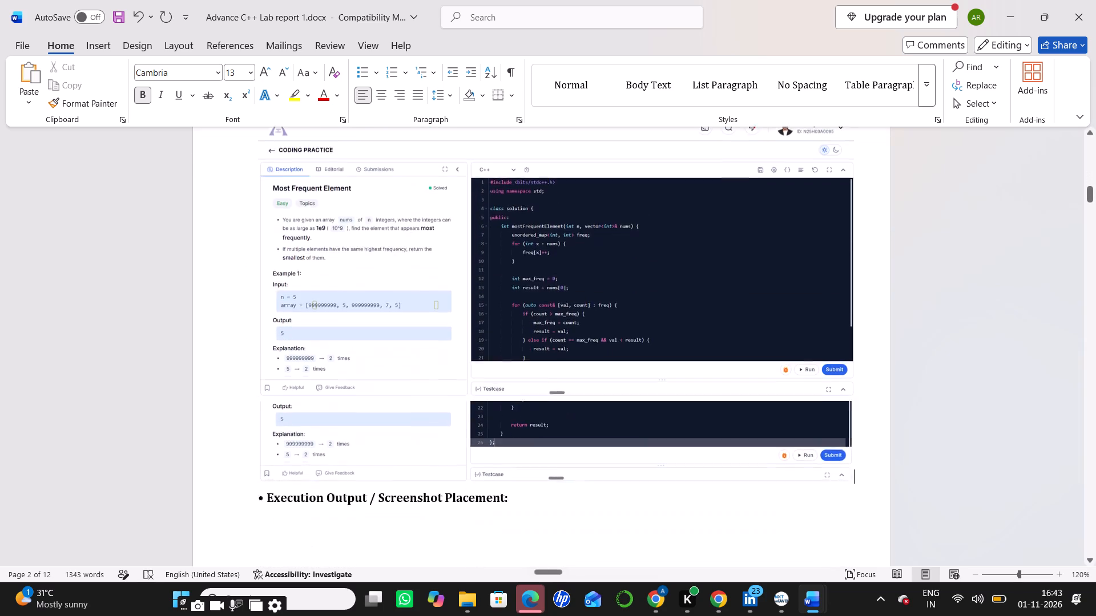
# Remove the bullet in front of the "Execution Output / Screenshot Placement:" heading, keeping the heading's indentation and undoing the excess deletions.
pyautogui.hscroll(1, 348, 377)
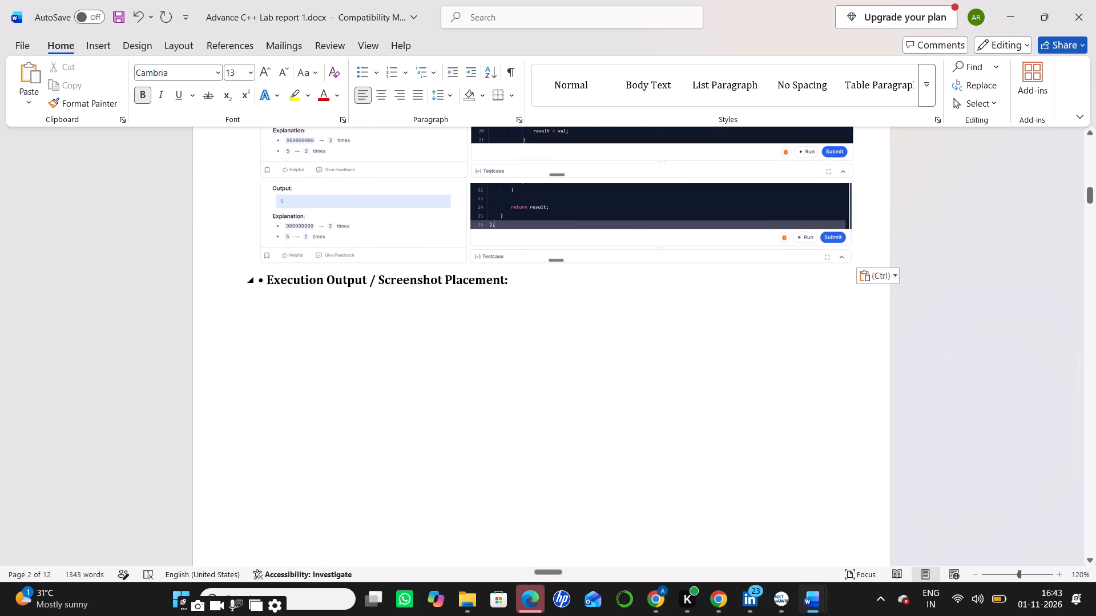
pyautogui.click(271, 282)
pyautogui.press('Left')
pyautogui.press('BackSpace')
pyautogui.press('BackSpace')
pyautogui.press('BackSpace')
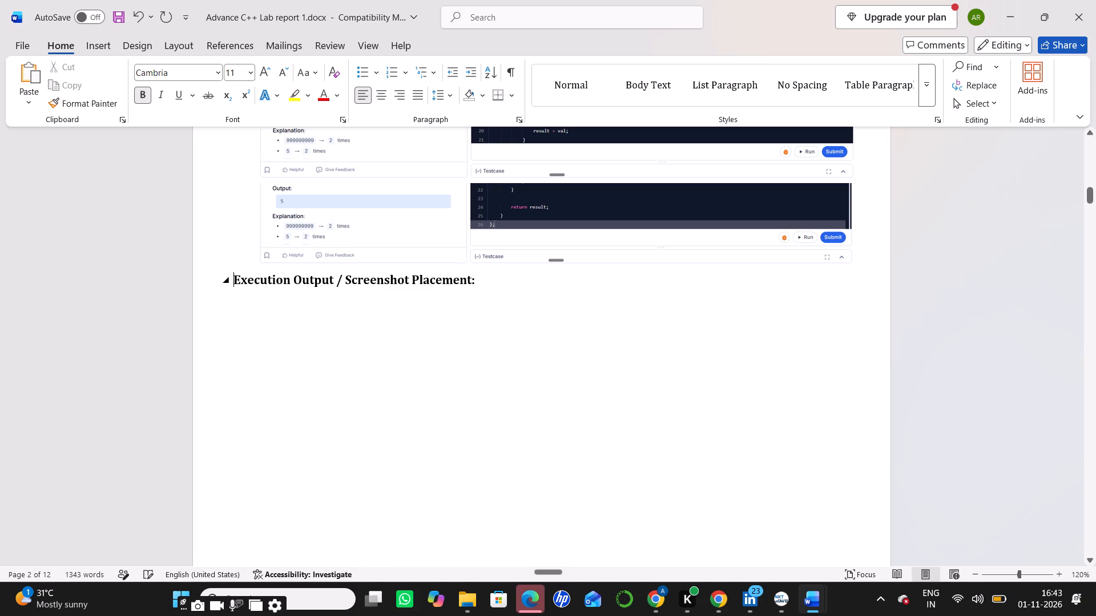
pyautogui.press('BackSpace')
pyautogui.hotkey('ctrl', 'z')
pyautogui.hotkey('ctrl', 'z')
pyautogui.hotkey('ctrl', 'z')
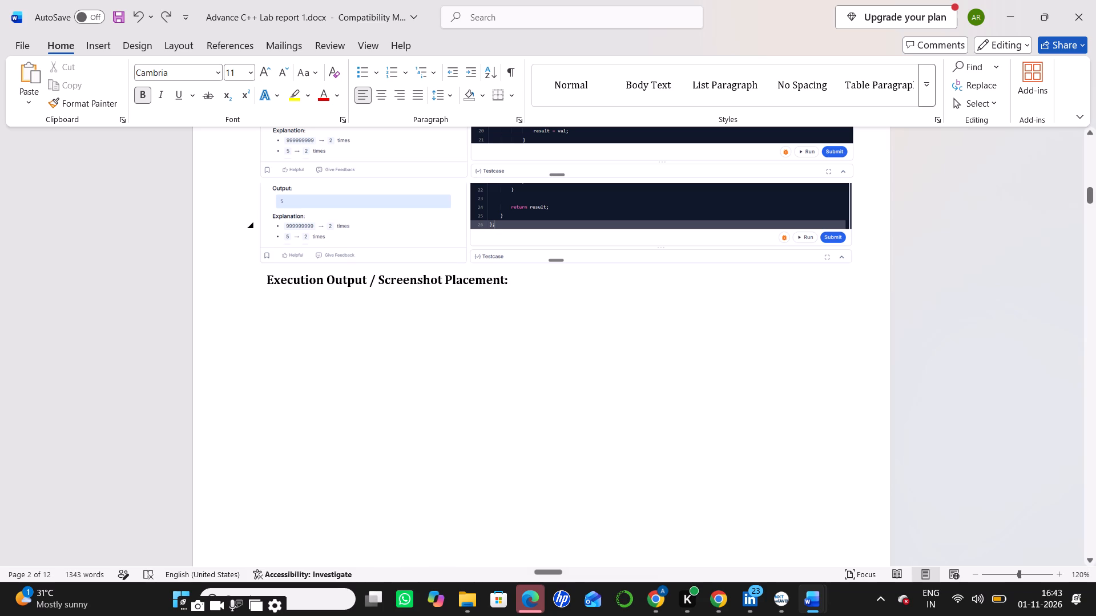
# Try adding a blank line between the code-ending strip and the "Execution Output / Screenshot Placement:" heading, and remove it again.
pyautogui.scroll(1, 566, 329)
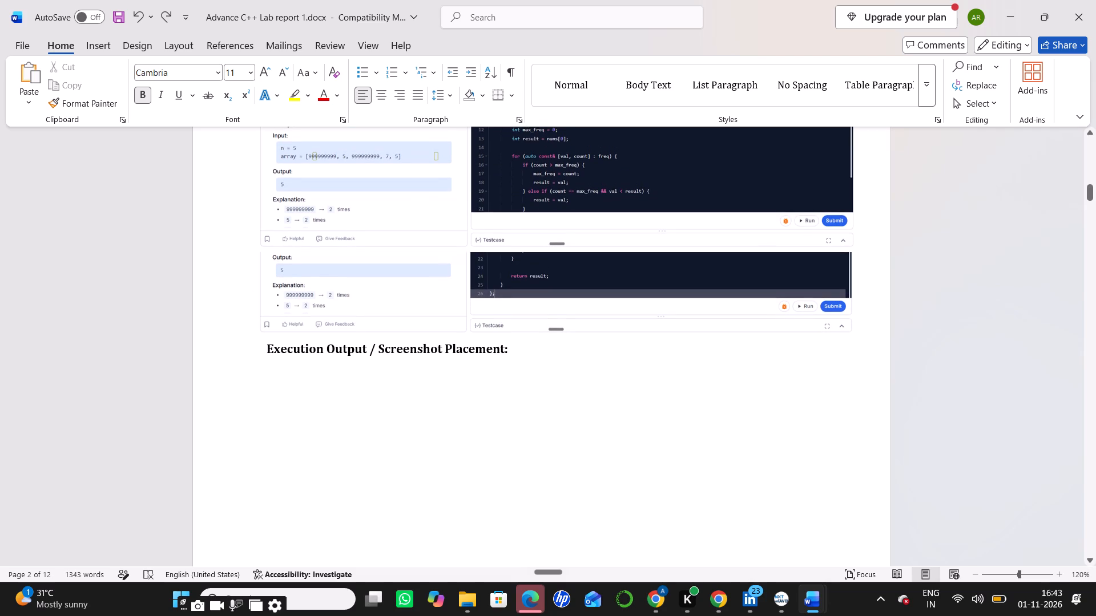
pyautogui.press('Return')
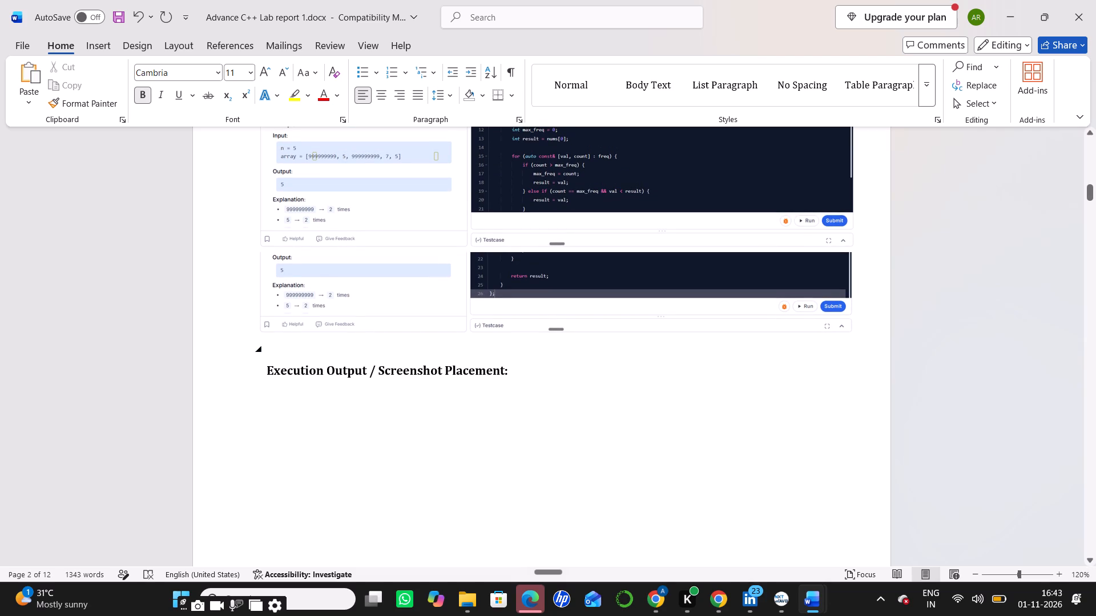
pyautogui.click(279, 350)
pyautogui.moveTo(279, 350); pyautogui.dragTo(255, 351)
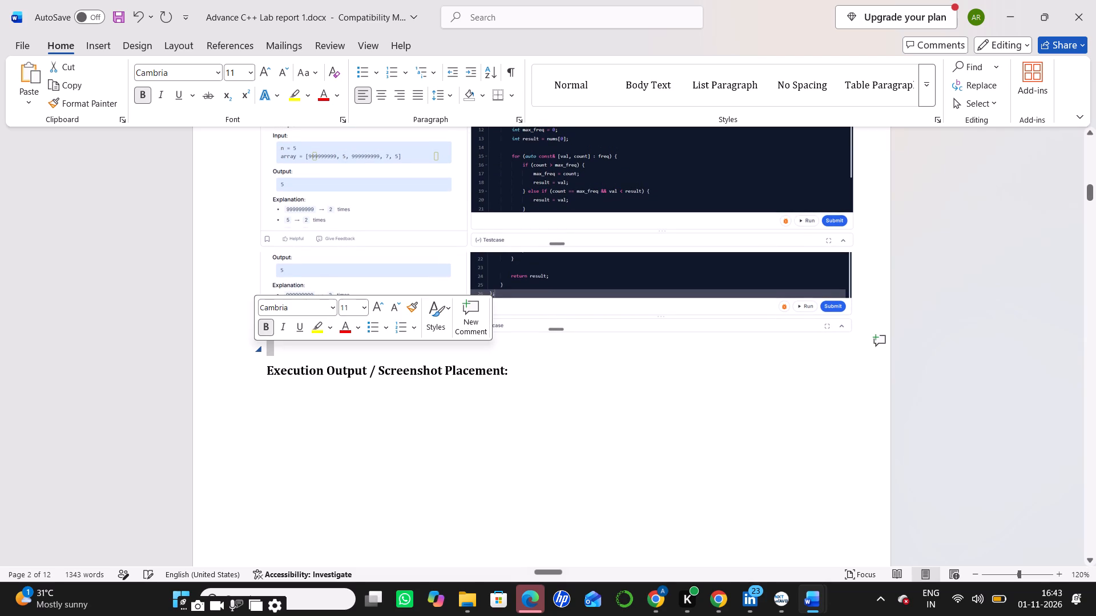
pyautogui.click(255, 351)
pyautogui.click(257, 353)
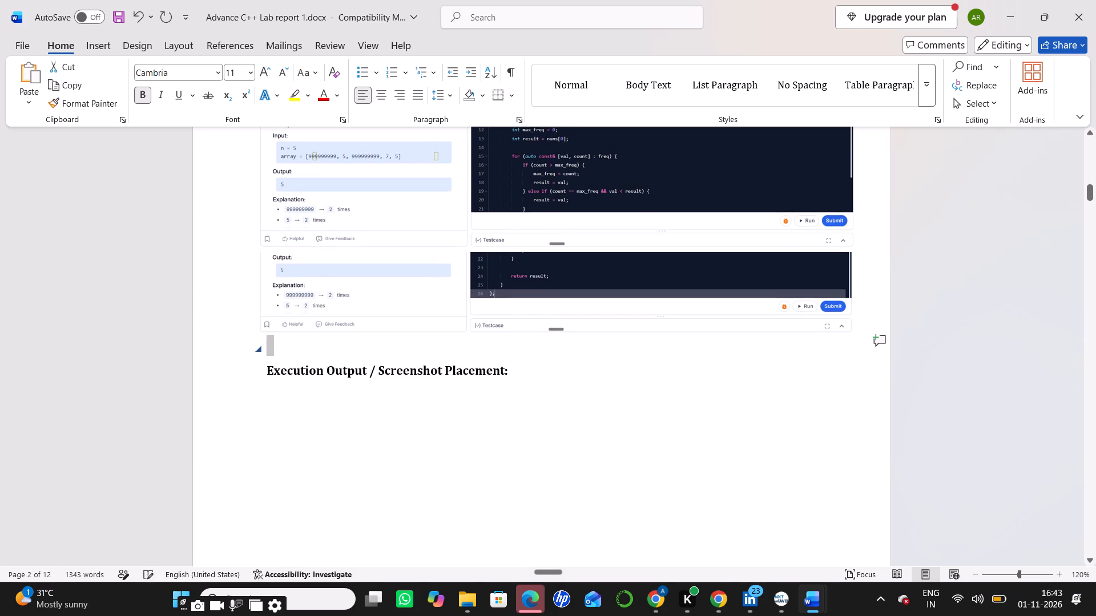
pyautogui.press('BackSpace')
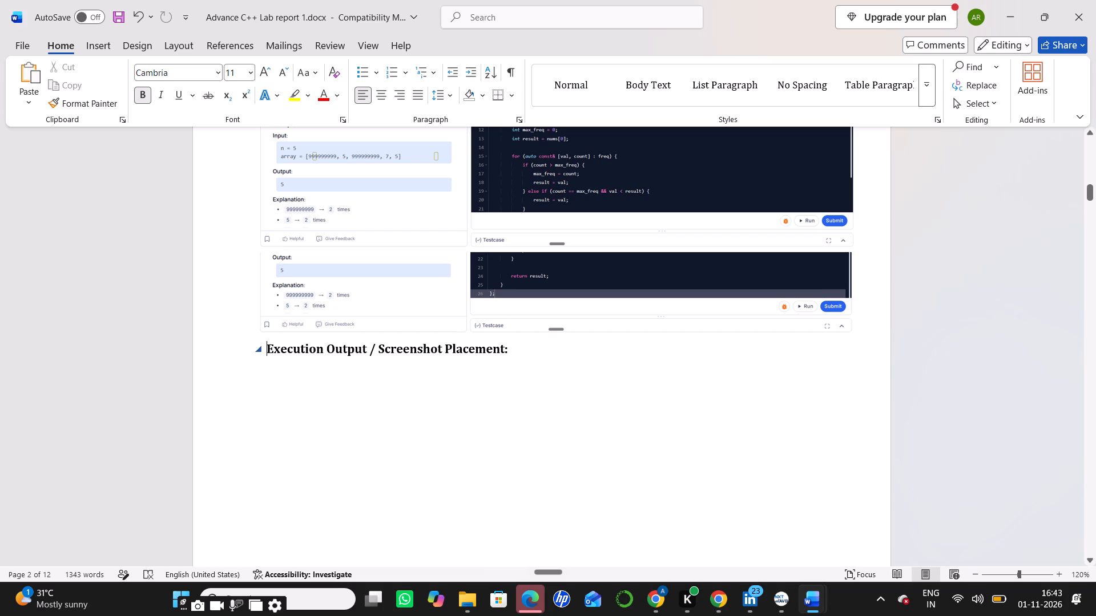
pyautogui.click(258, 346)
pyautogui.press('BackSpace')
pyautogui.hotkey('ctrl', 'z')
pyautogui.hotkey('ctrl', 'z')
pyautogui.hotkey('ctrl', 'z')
# Locate the report's old execution-output screenshot, switch to the coding page in Chrome and show the Most Frequent Element submissions.
pyautogui.scroll(-1, 435, 406)
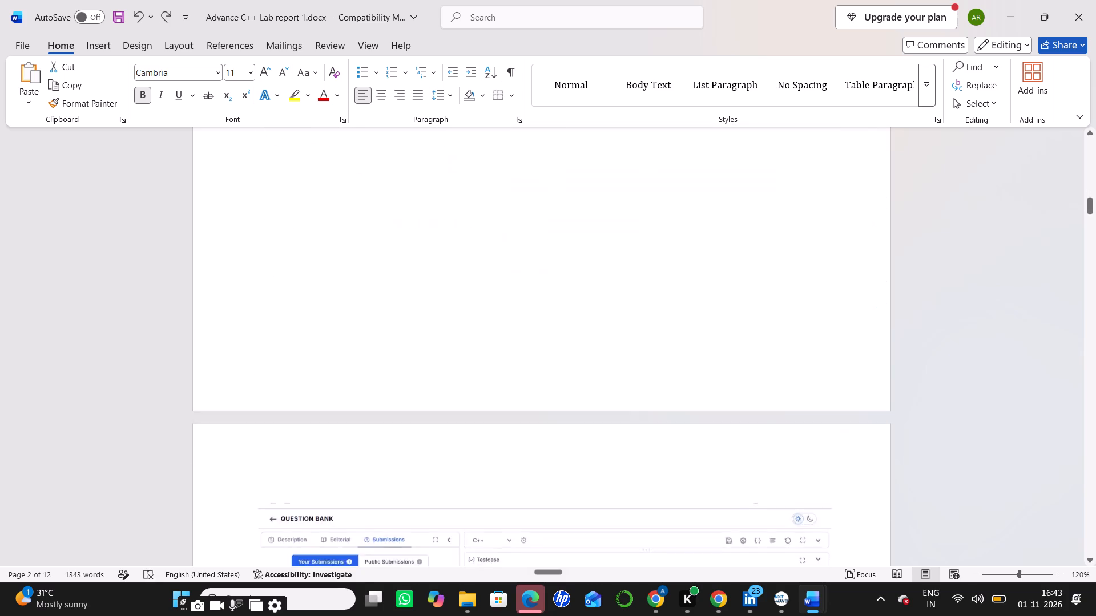
pyautogui.scroll(-3, 435, 406)
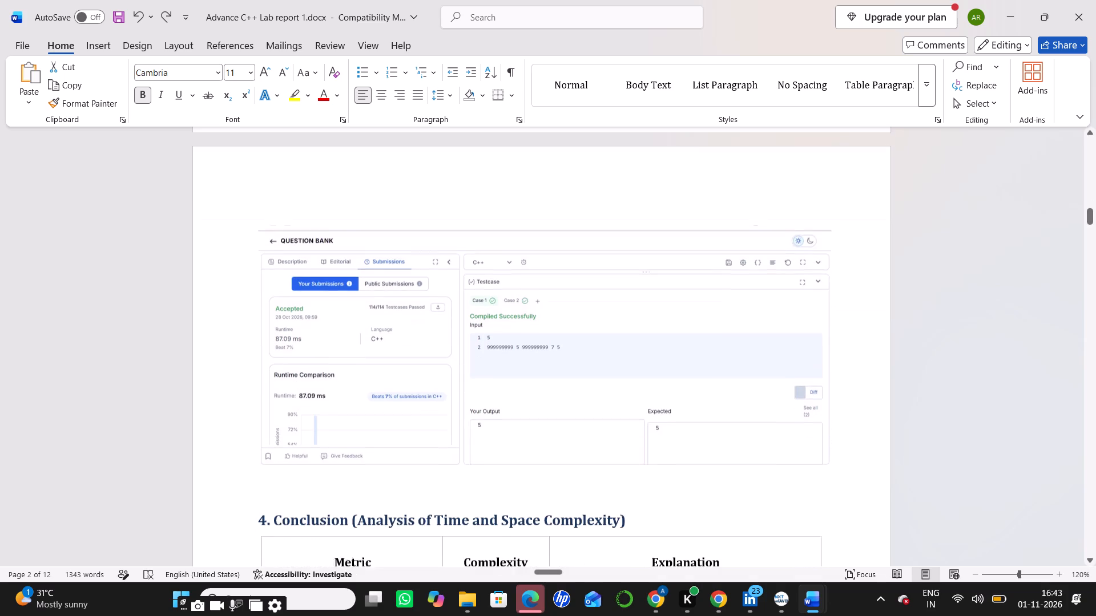
pyautogui.scroll(-1, 435, 406)
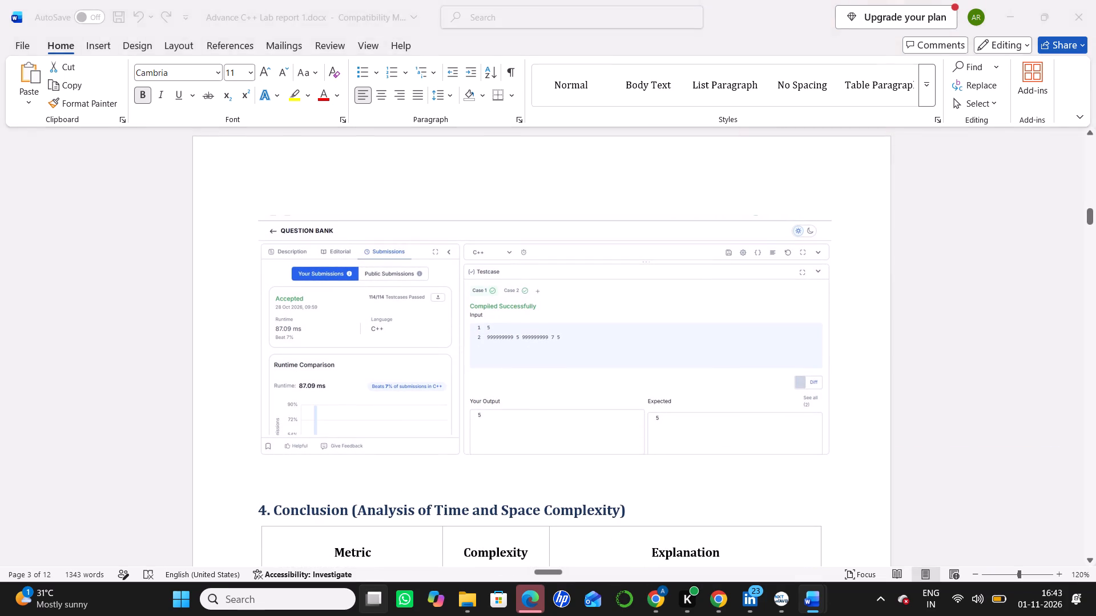
pyautogui.click(543, 151)
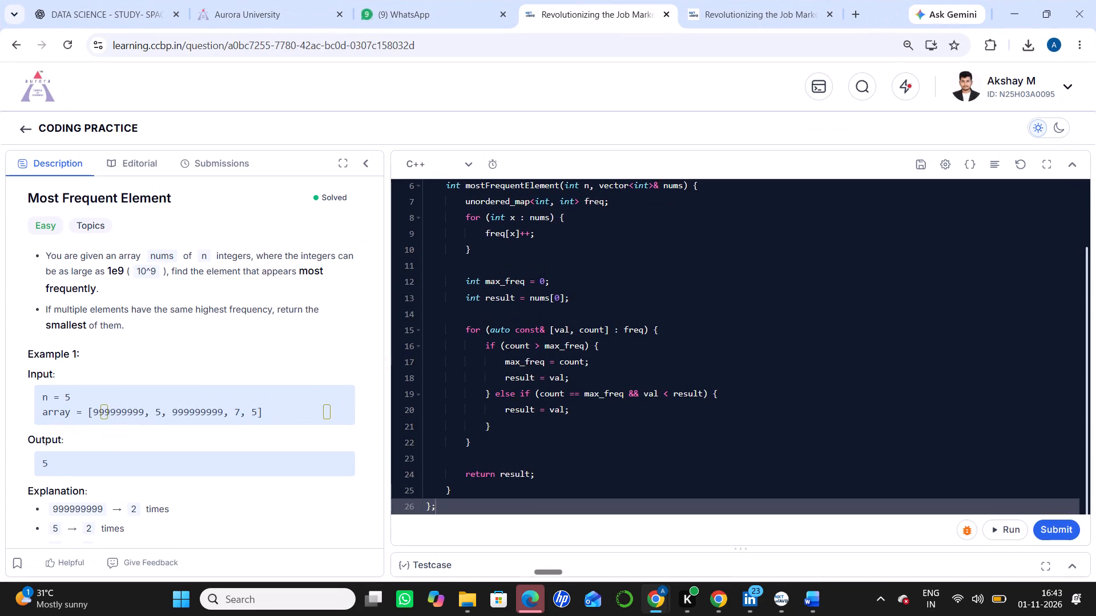
pyautogui.hscroll(1, 271, 377)
pyautogui.click(225, 155)
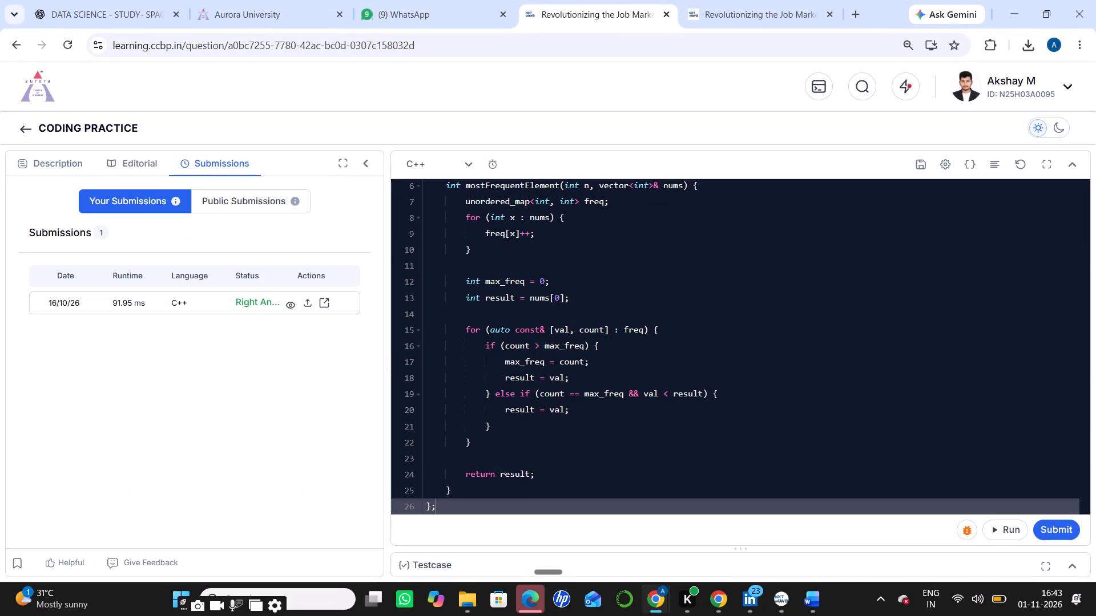
# Look for execution output in the 16/10/26 submission's own page and in the problem's test cases.
pyautogui.click(324, 302)
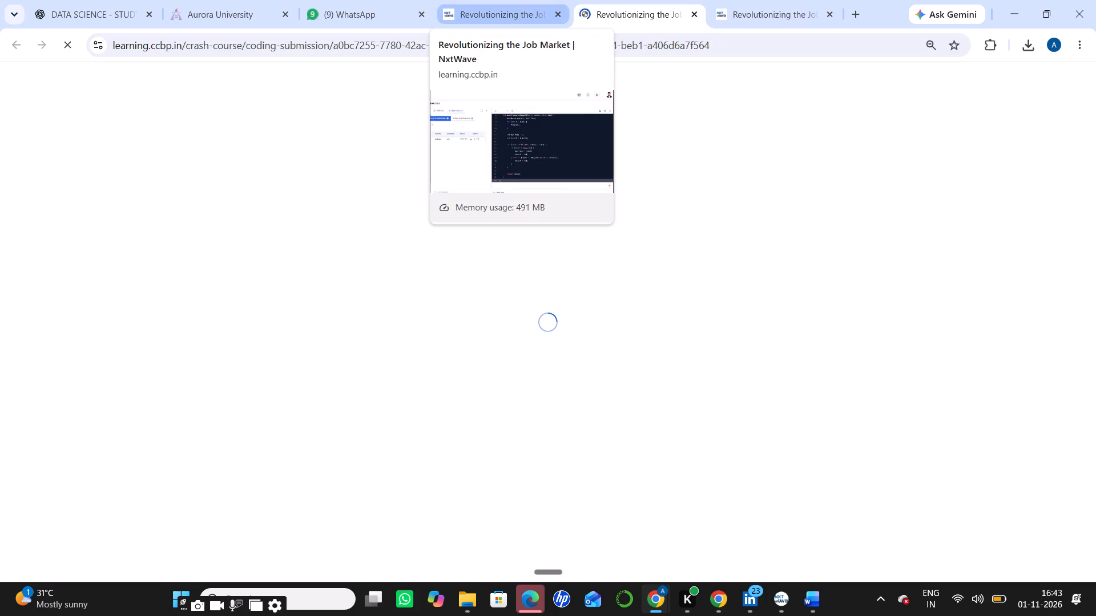
pyautogui.click(510, 13)
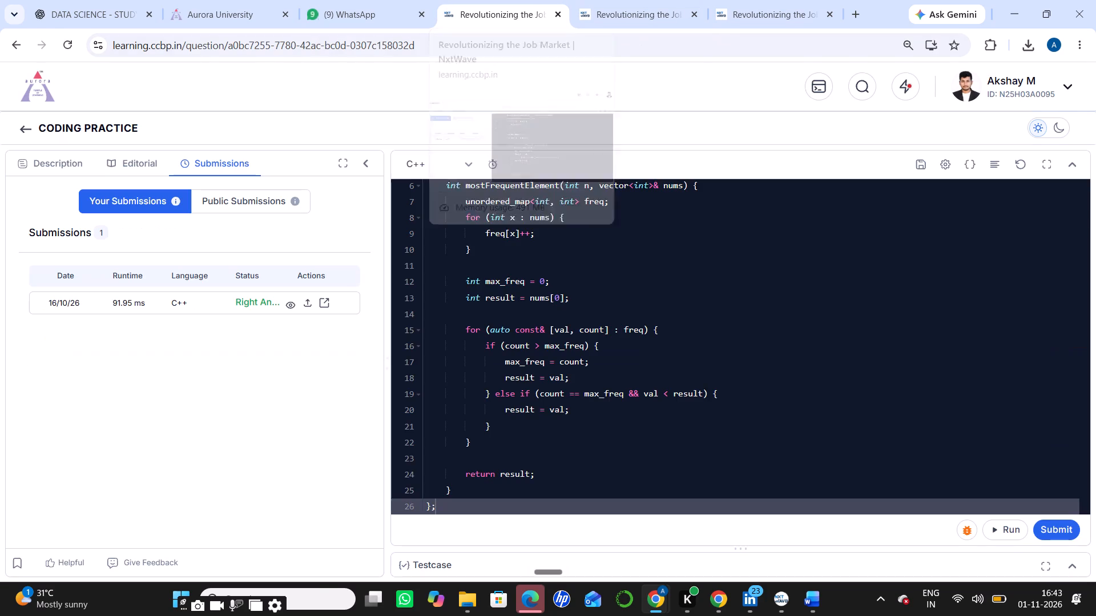
pyautogui.scroll(-3, 500, 512)
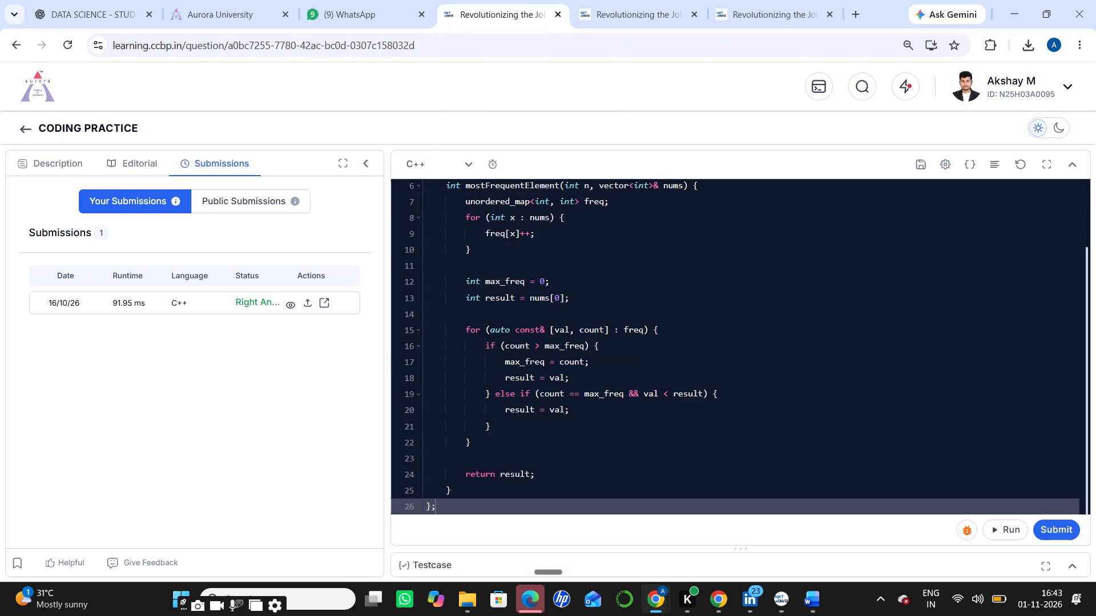
pyautogui.click(439, 562)
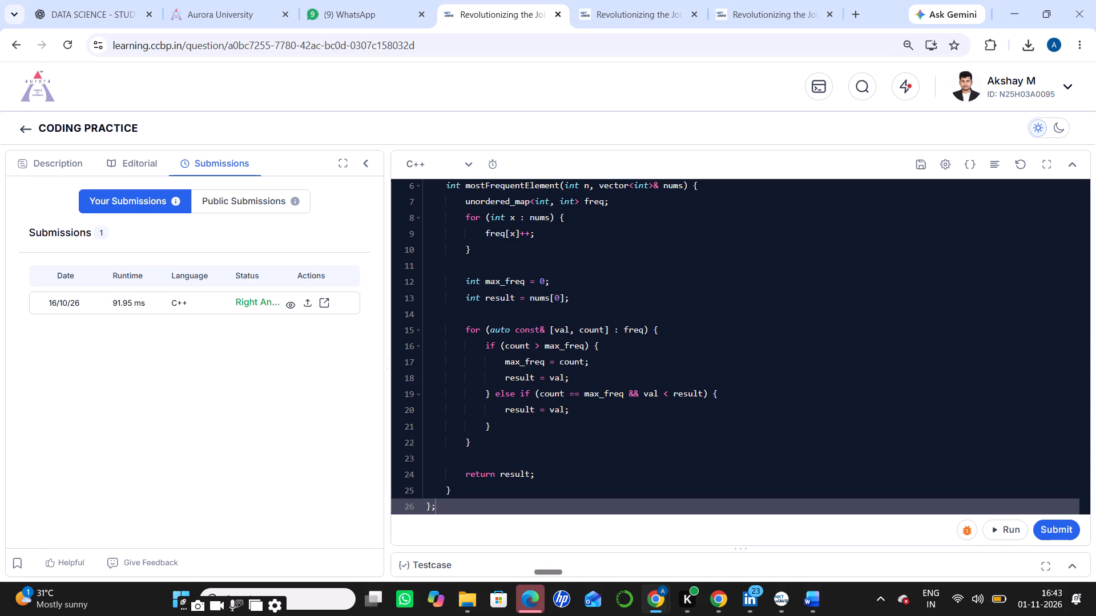
pyautogui.click(1075, 568)
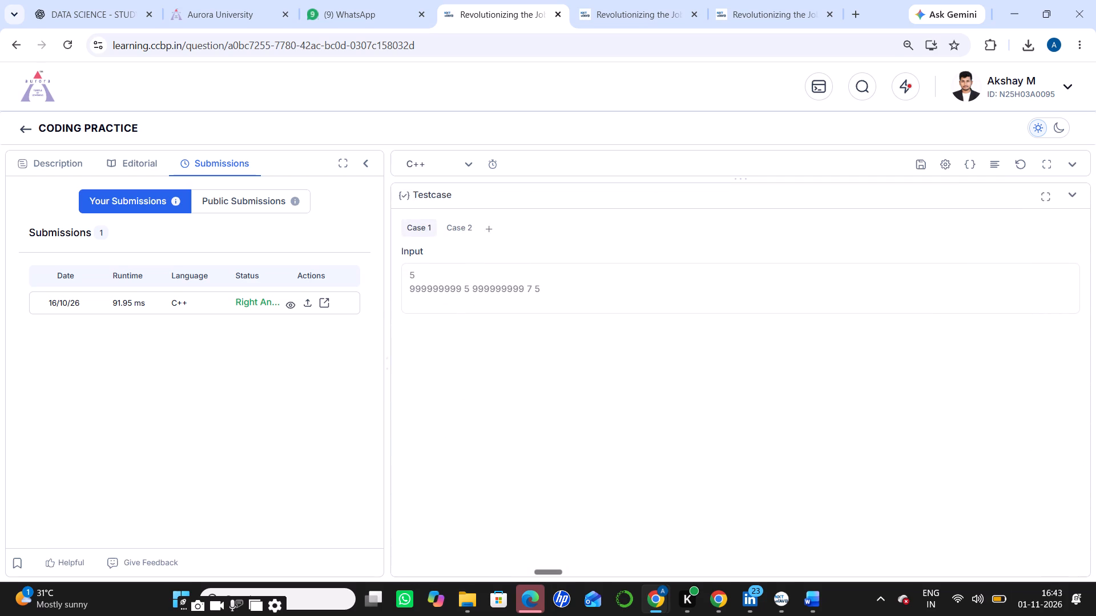
pyautogui.click(1069, 163)
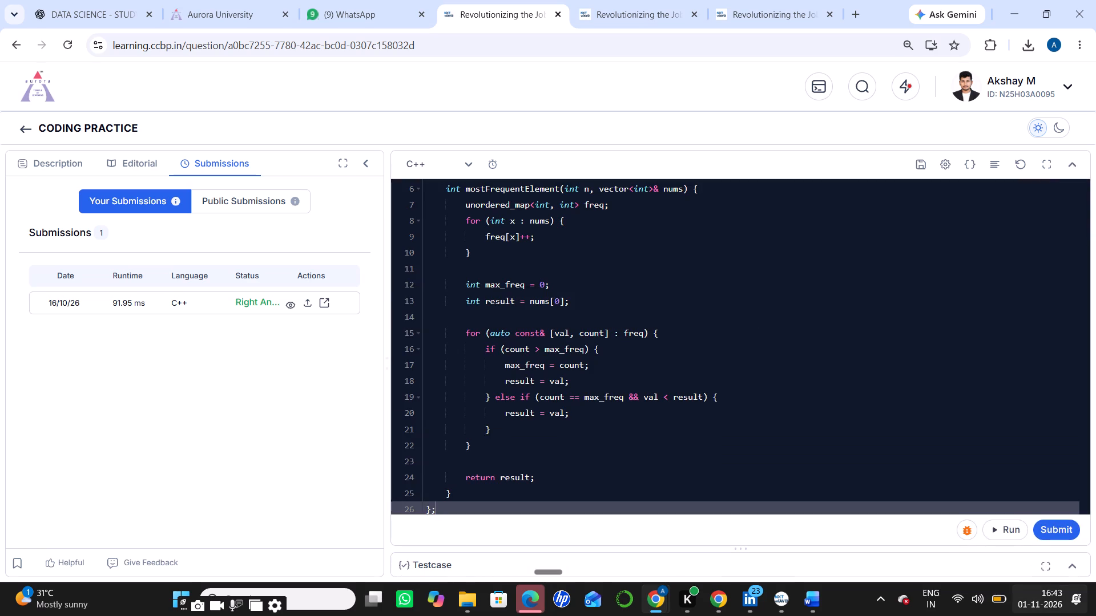
# Submit the Most Frequent Element solution and view its submission result.
pyautogui.click(1046, 526)
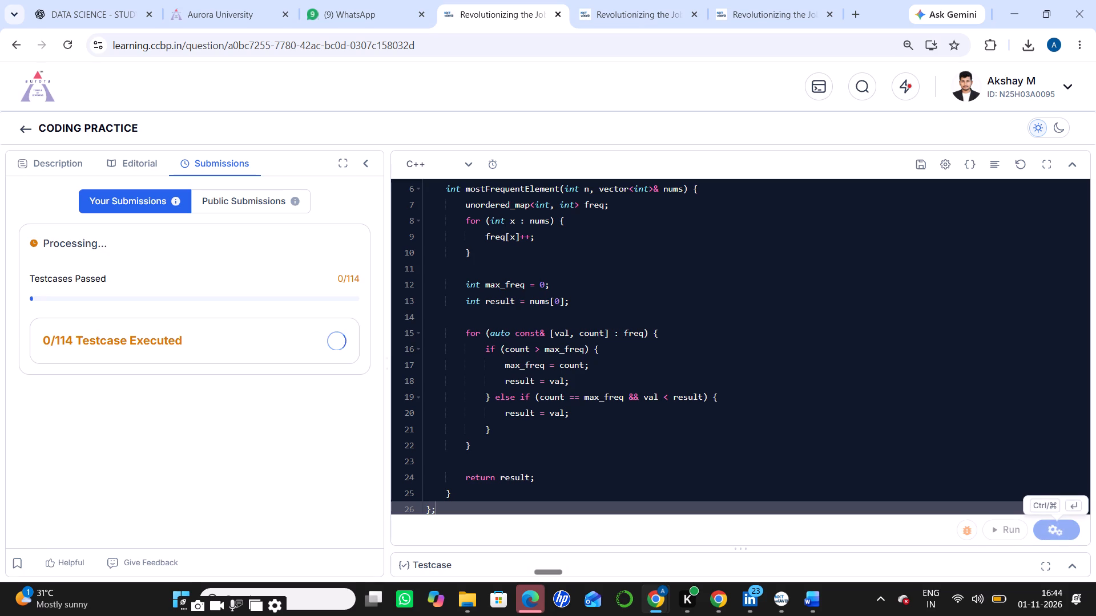
pyautogui.moveTo(807, 502); pyautogui.dragTo(704, 517)
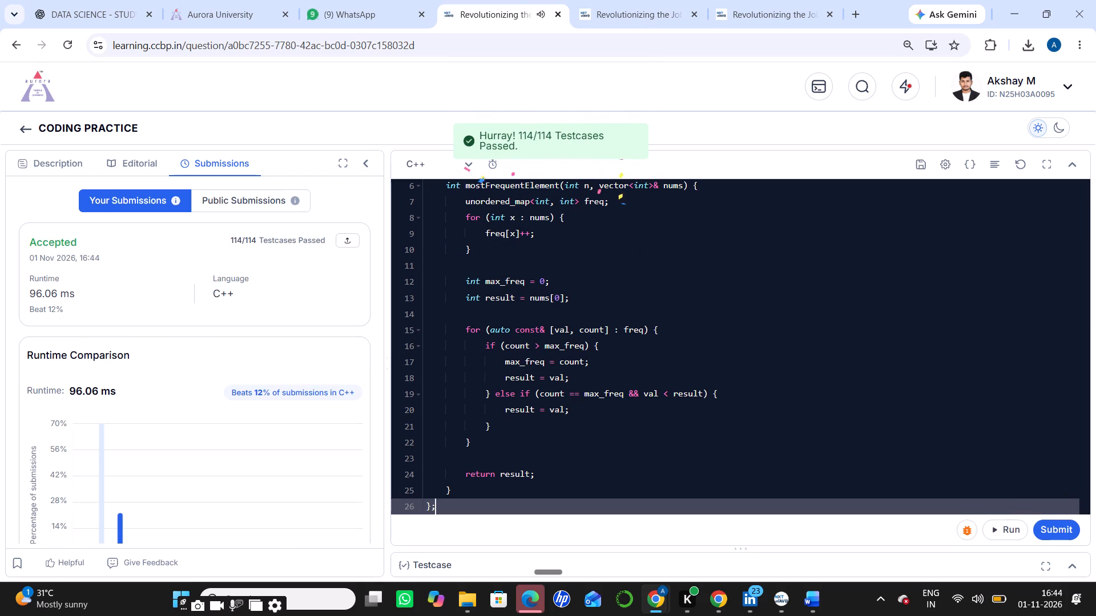
pyautogui.scroll(-2, 188, 339)
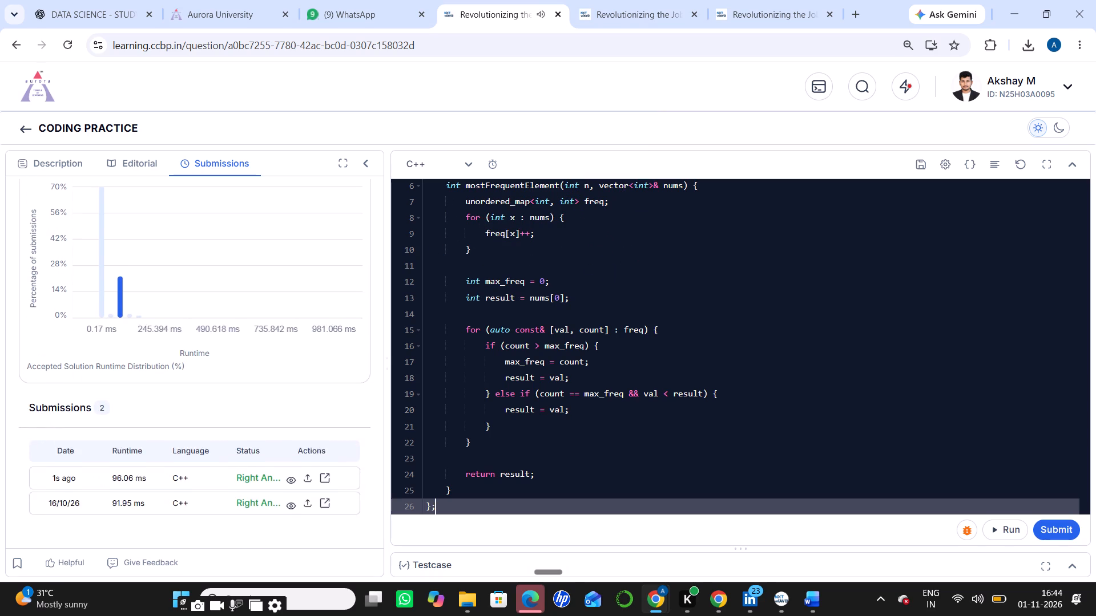
pyautogui.scroll(-2, 188, 339)
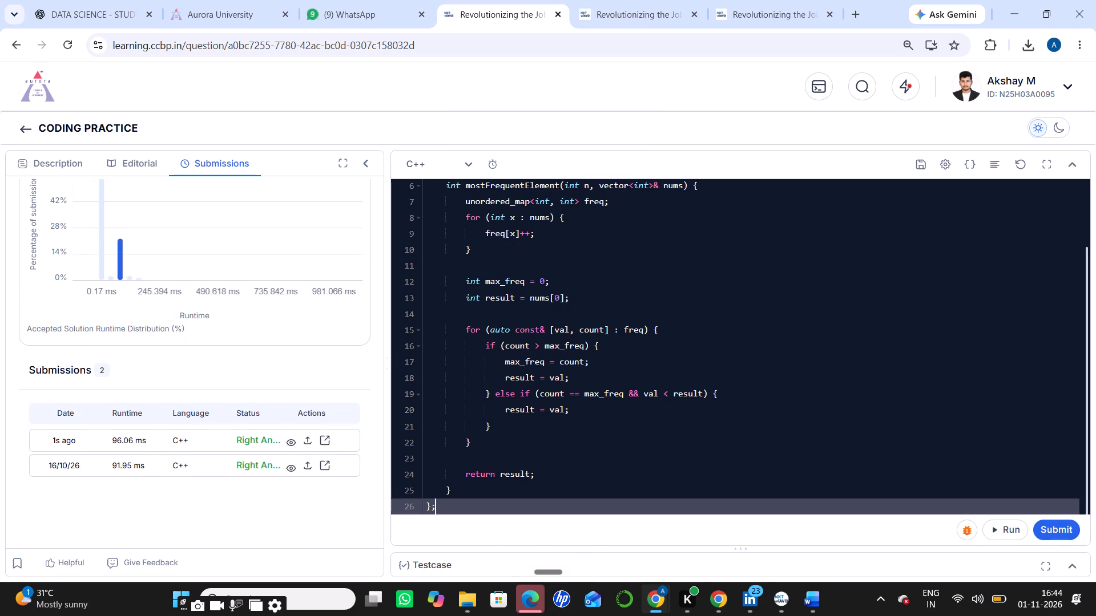
pyautogui.scroll(-3, 697, 512)
# Run the Most Frequent Element code against the sample test cases.
pyautogui.click(1011, 526)
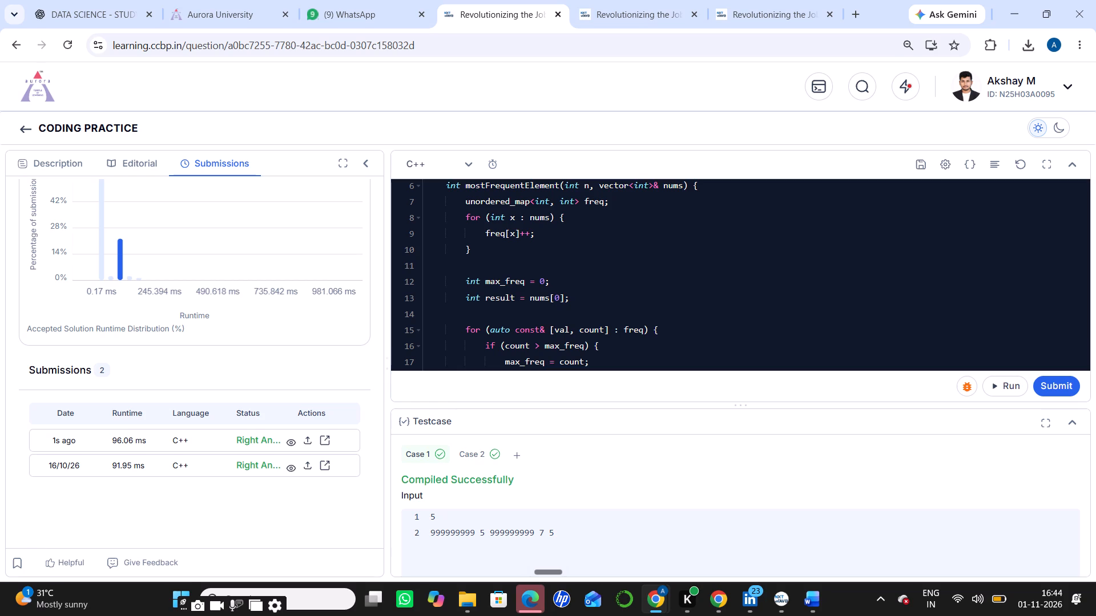
# Examine the submission result, its runtime comparison and the sample test-case output on the coding page.
pyautogui.hscroll(1, 701, 505)
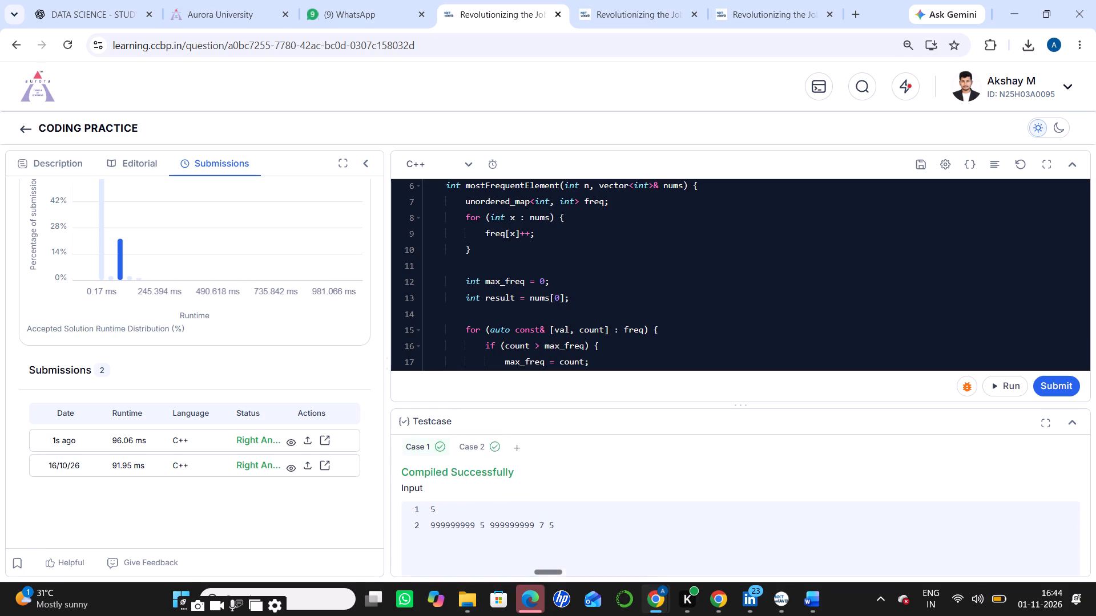
pyautogui.hscroll(1, 701, 505)
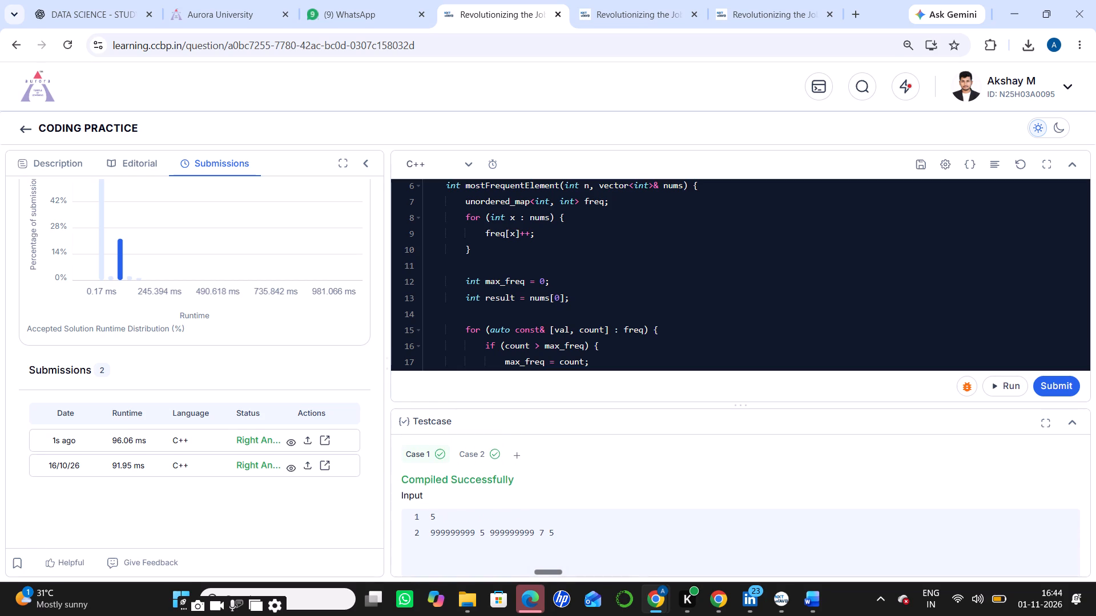
pyautogui.scroll(4, 165, 313)
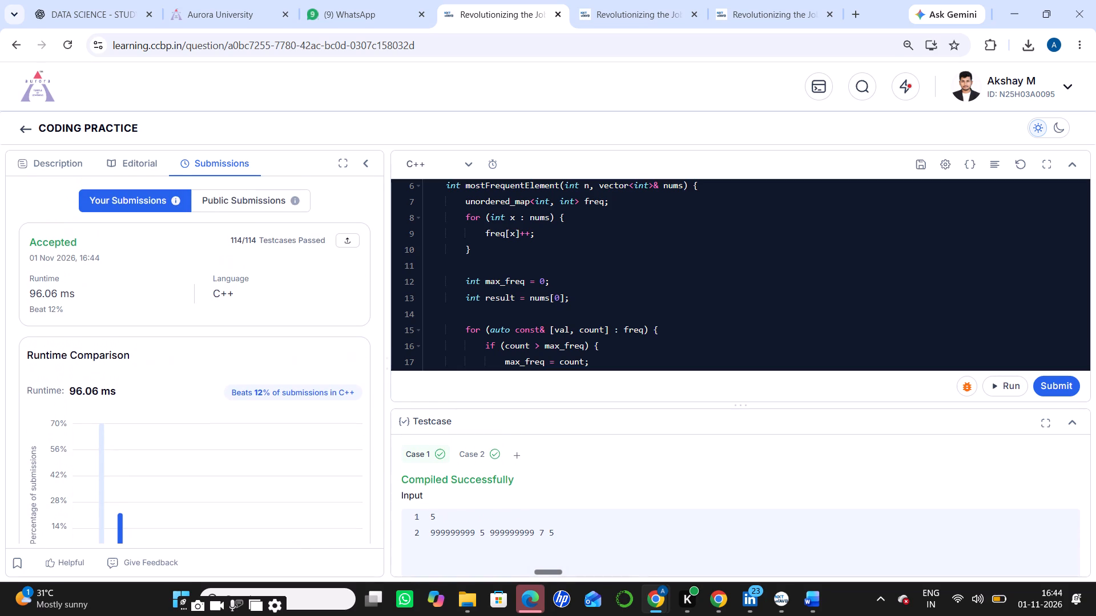
pyautogui.scroll(2, 165, 313)
pyautogui.scroll(-2, 165, 313)
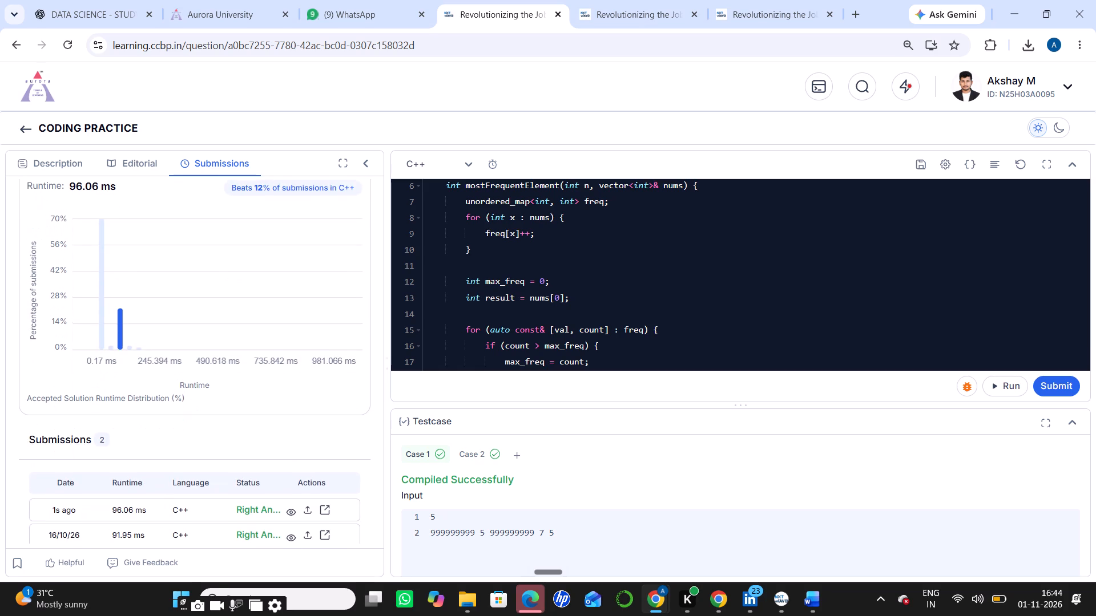
pyautogui.click(510, 138)
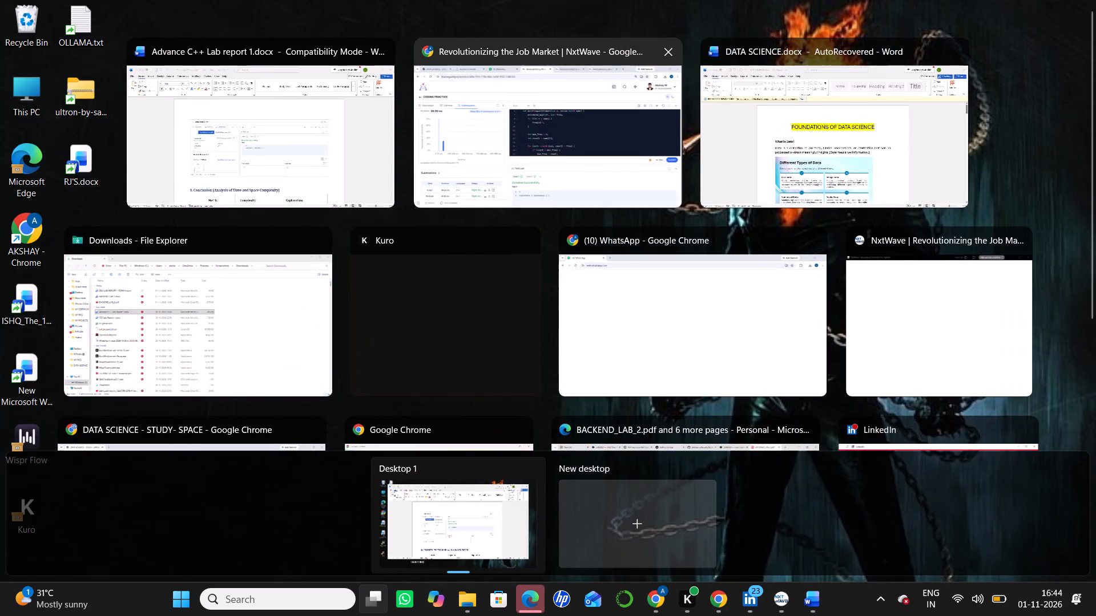
pyautogui.click(521, 144)
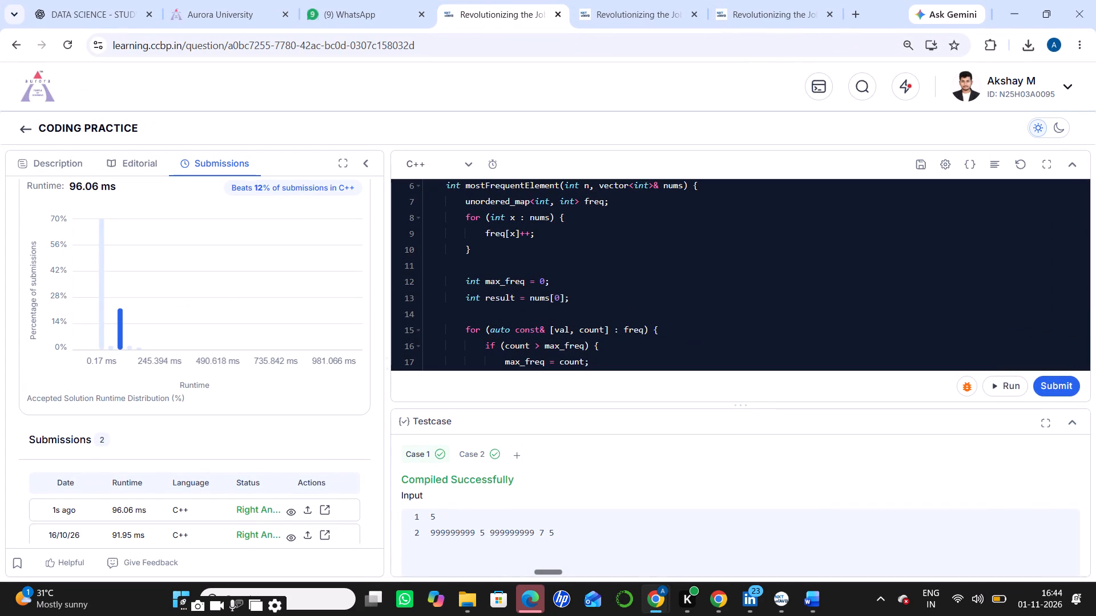
# Enlarge the test-case area and capture a screenshot of the coding page showing the submissions list and the sample case's output.
pyautogui.scroll(-1, 212, 468)
pyautogui.scroll(-2, 567, 536)
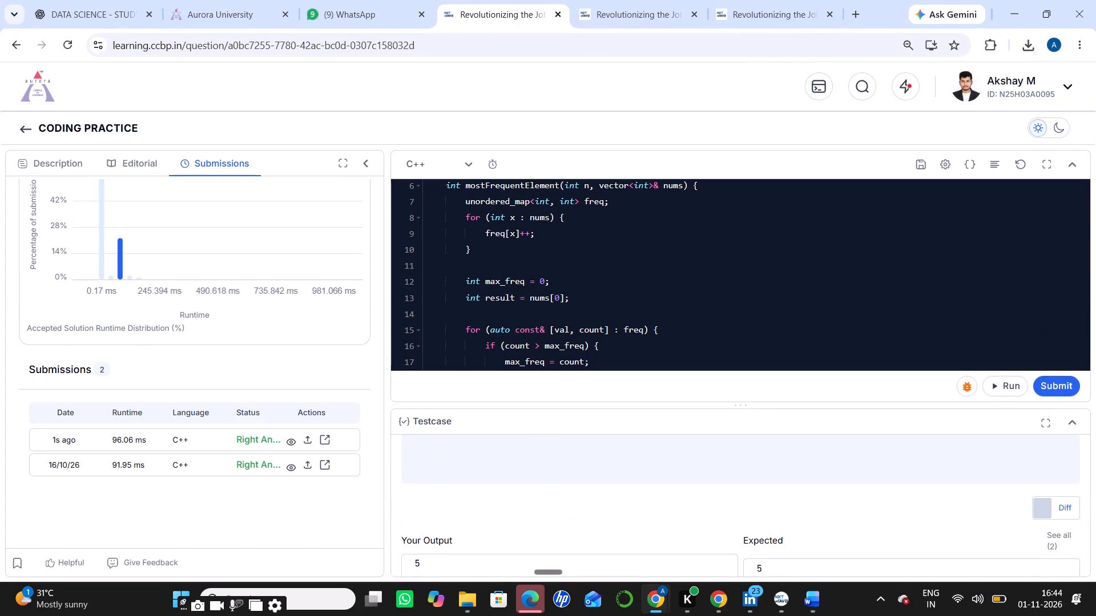
pyautogui.scroll(1, 567, 536)
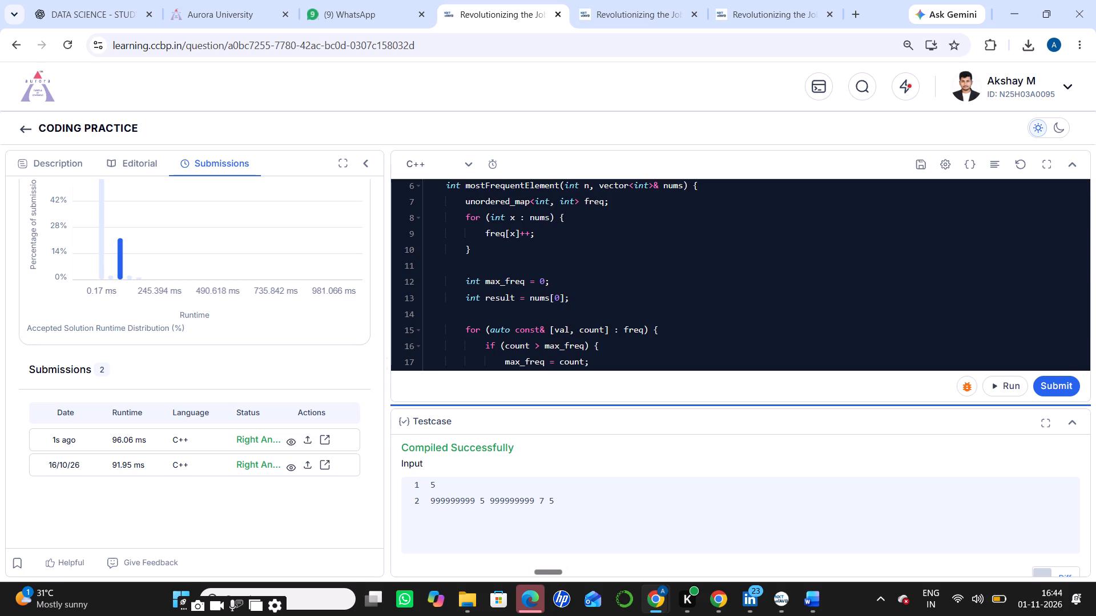
pyautogui.moveTo(591, 403); pyautogui.dragTo(612, 293)
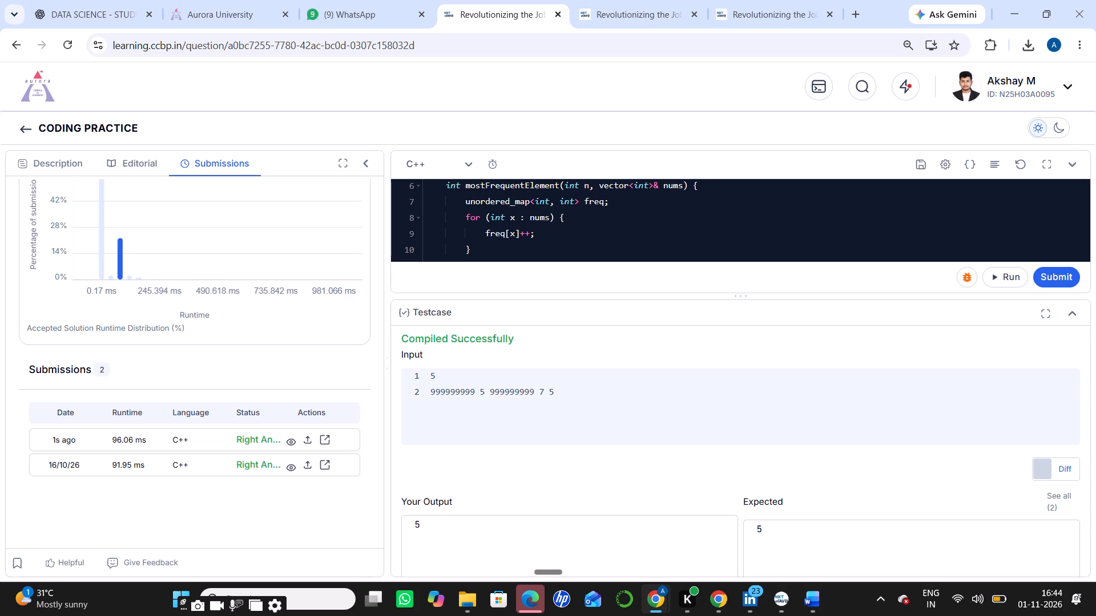
pyautogui.press('Print')
pyautogui.moveTo(0, 59); pyautogui.dragTo(1095, 583)
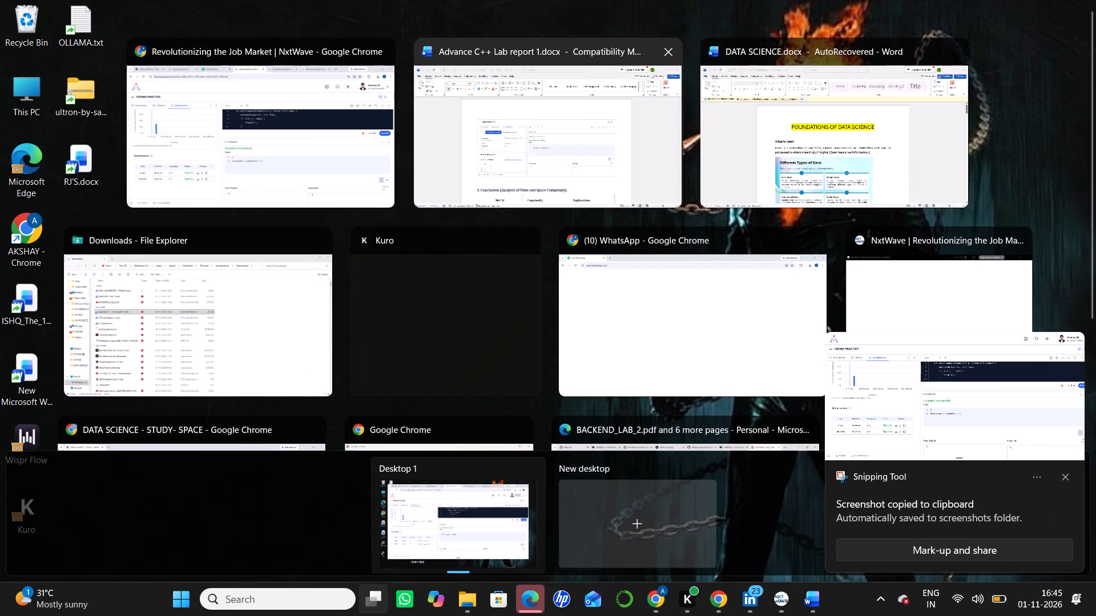
# Switch to the Advance C++ Lab report 1 document in Word and replace the first problem's old execution-output image with the captured screenshot.
pyautogui.click(573, 121)
pyautogui.scroll(1, 481, 330)
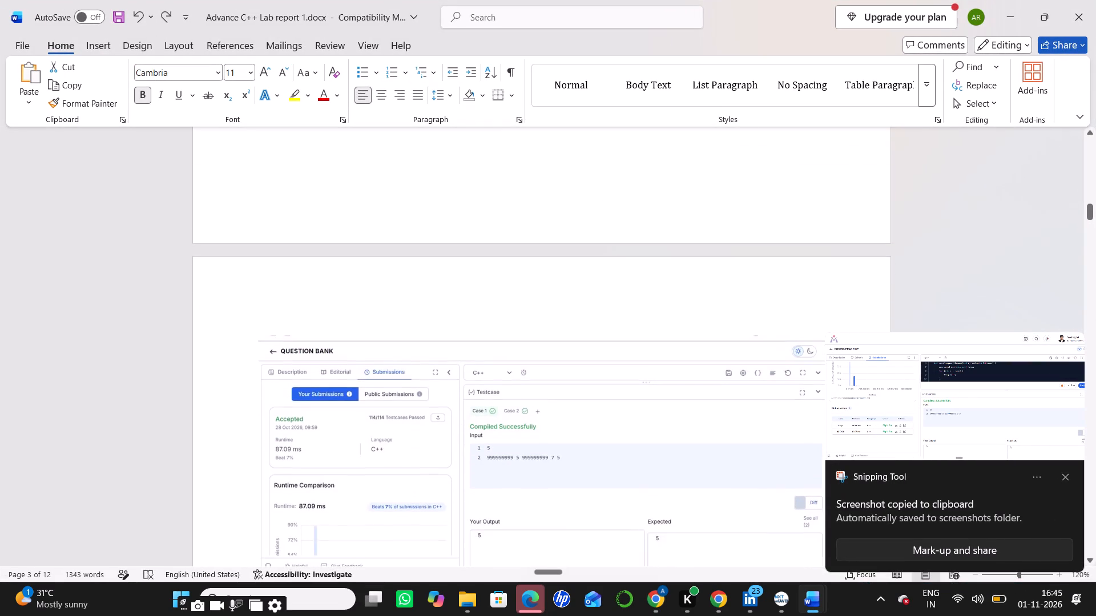
pyautogui.click(472, 411)
pyautogui.press('BackSpace')
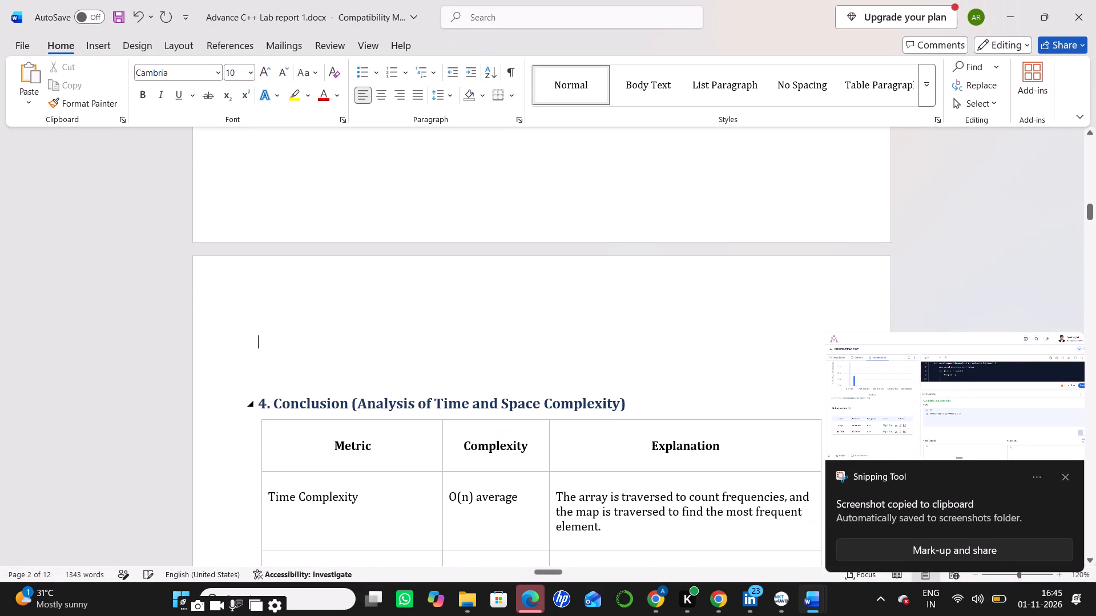
pyautogui.hotkey('ctrl', 'v')
# Review the first problem's steps, code screenshots and execution-output section around the pasted image.
pyautogui.scroll(2, 416, 343)
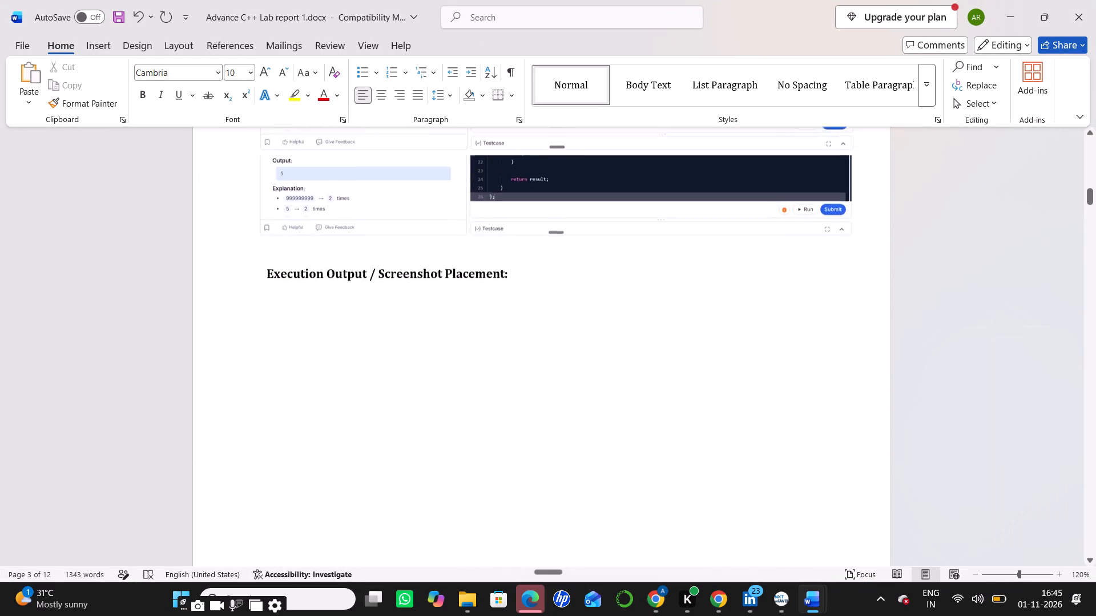
pyautogui.scroll(5, 416, 343)
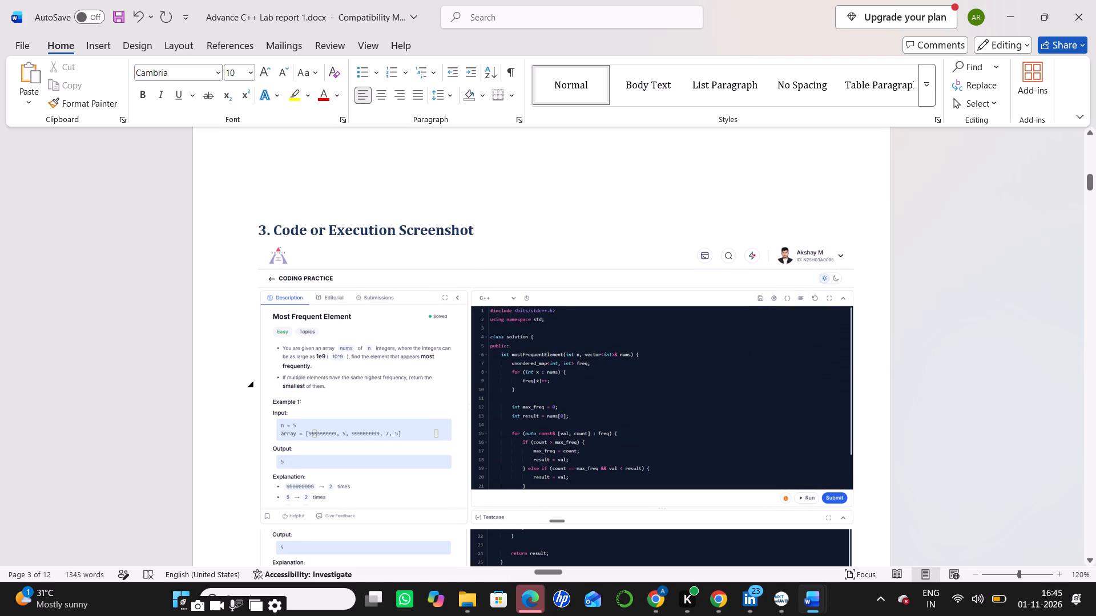
pyautogui.click(322, 198)
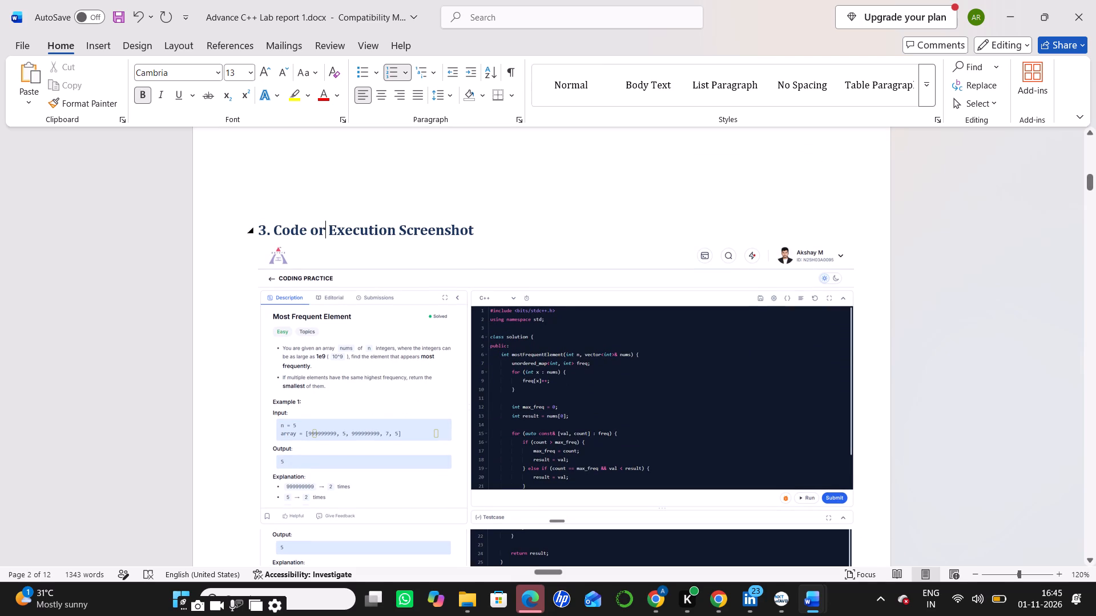
pyautogui.scroll(2, 508, 232)
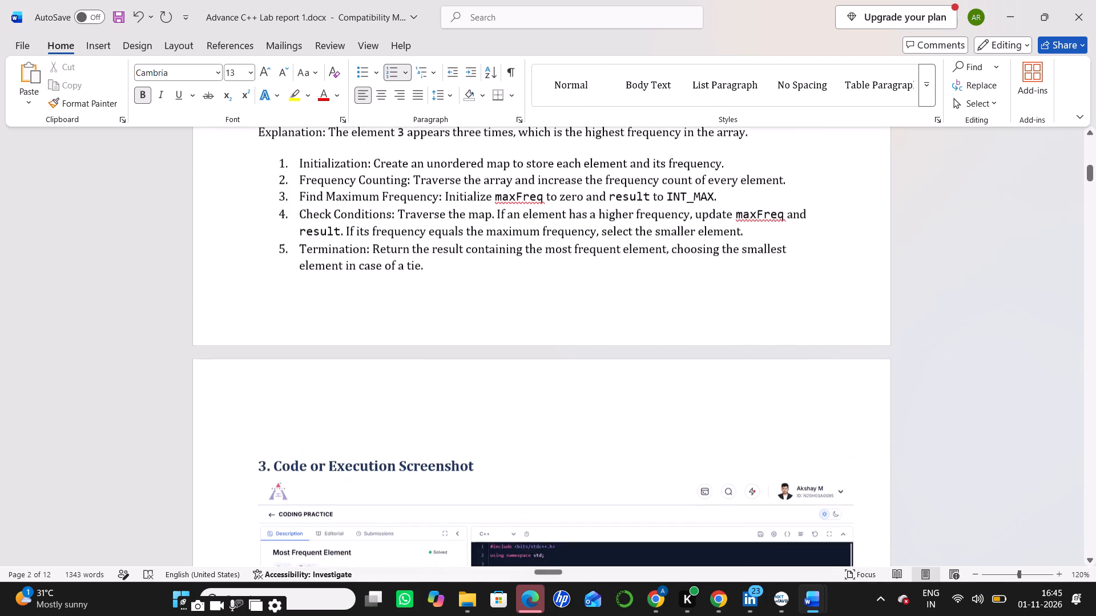
pyautogui.scroll(1, 508, 232)
pyautogui.scroll(-5, 508, 232)
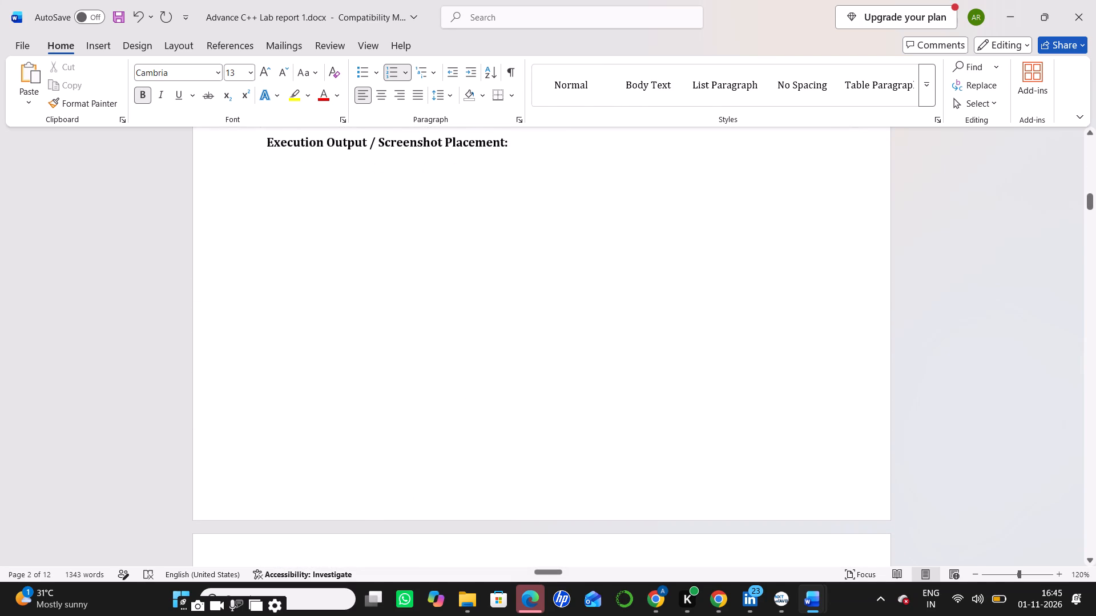
pyautogui.scroll(-1, 508, 232)
pyautogui.click(508, 232)
pyautogui.scroll(-1, 508, 232)
pyautogui.scroll(-1, 471, 295)
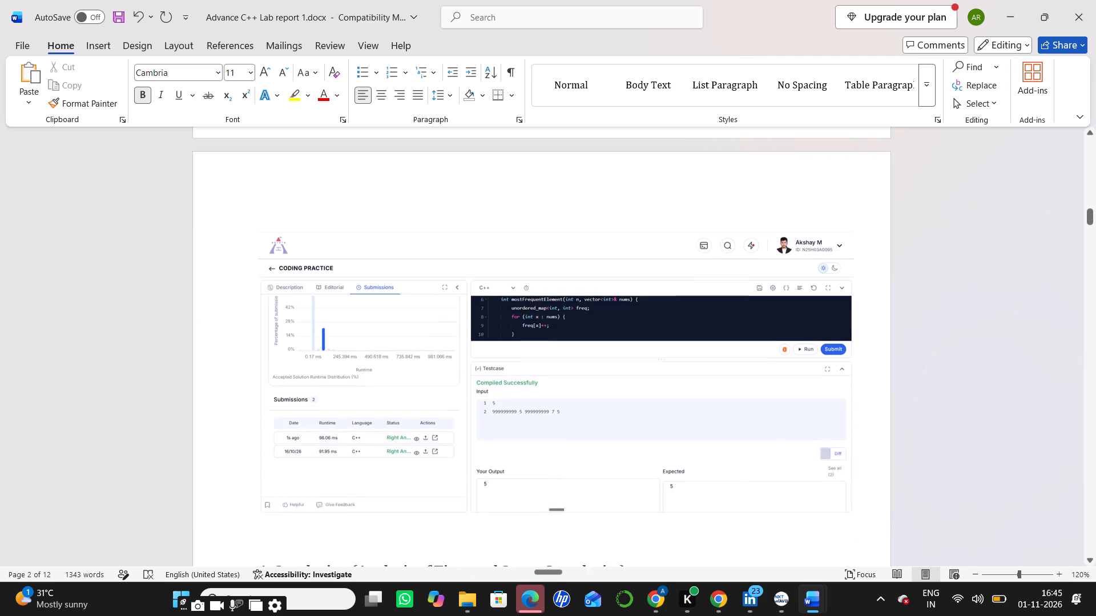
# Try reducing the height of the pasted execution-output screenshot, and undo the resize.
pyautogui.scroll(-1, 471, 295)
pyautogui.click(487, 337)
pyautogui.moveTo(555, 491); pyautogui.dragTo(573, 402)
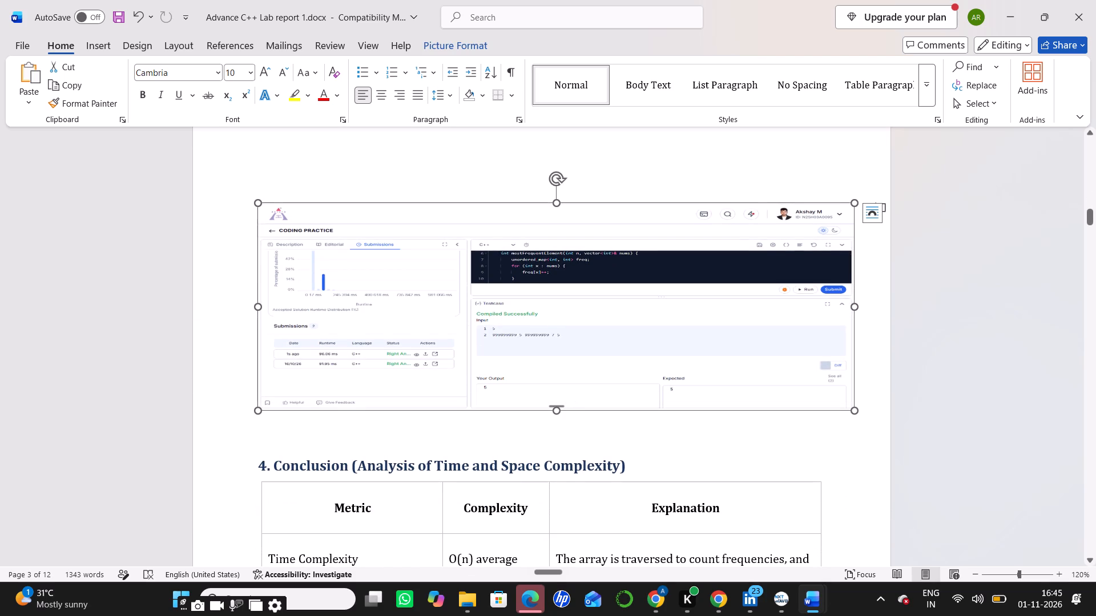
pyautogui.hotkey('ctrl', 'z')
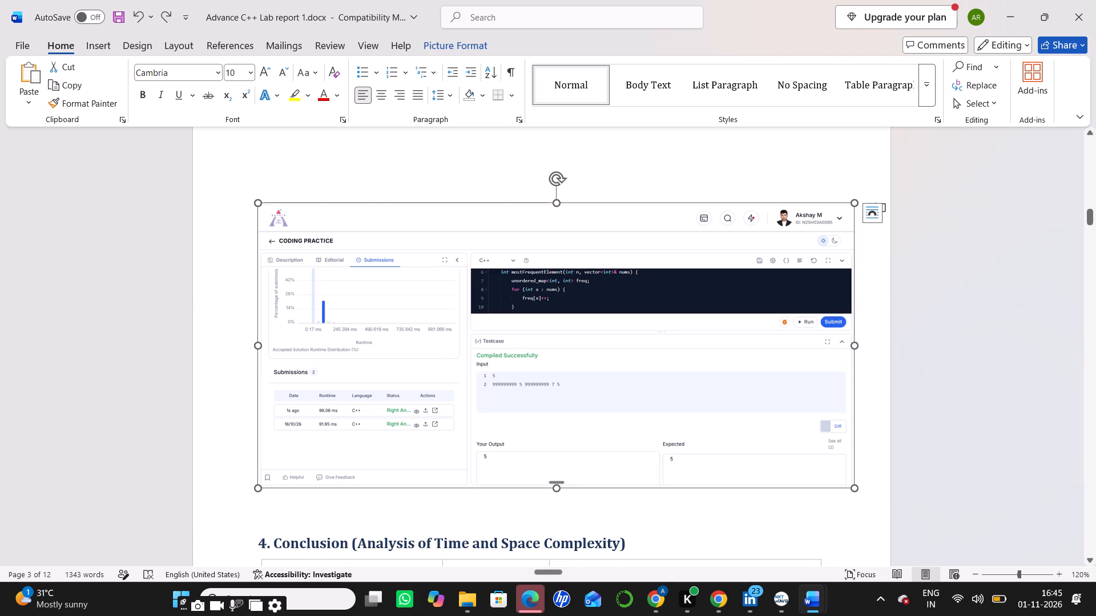
# Change the font of the first problem's Steps explanation and numbered list to Times New Roman.
pyautogui.scroll(4, 558, 440)
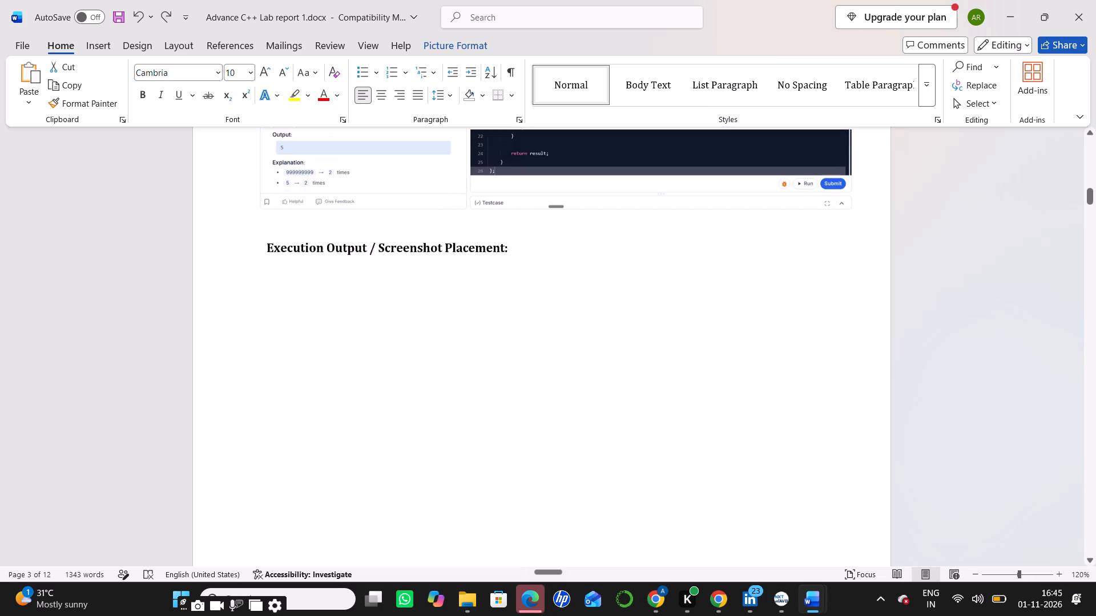
pyautogui.scroll(2, 558, 440)
pyautogui.hscroll(1, 558, 440)
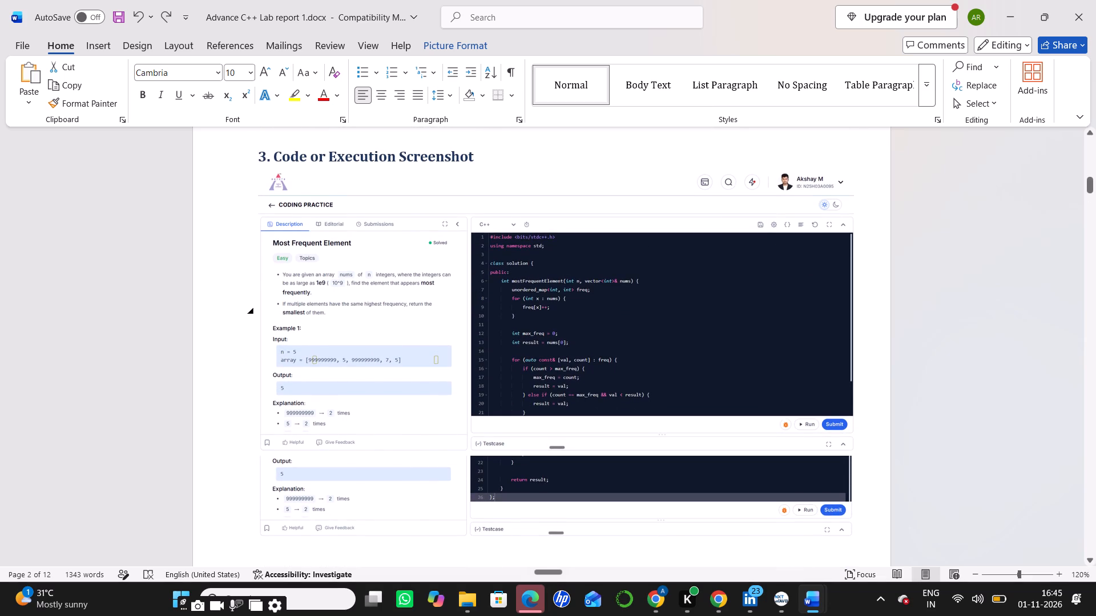
pyautogui.scroll(-2, 477, 359)
pyautogui.scroll(1, 477, 359)
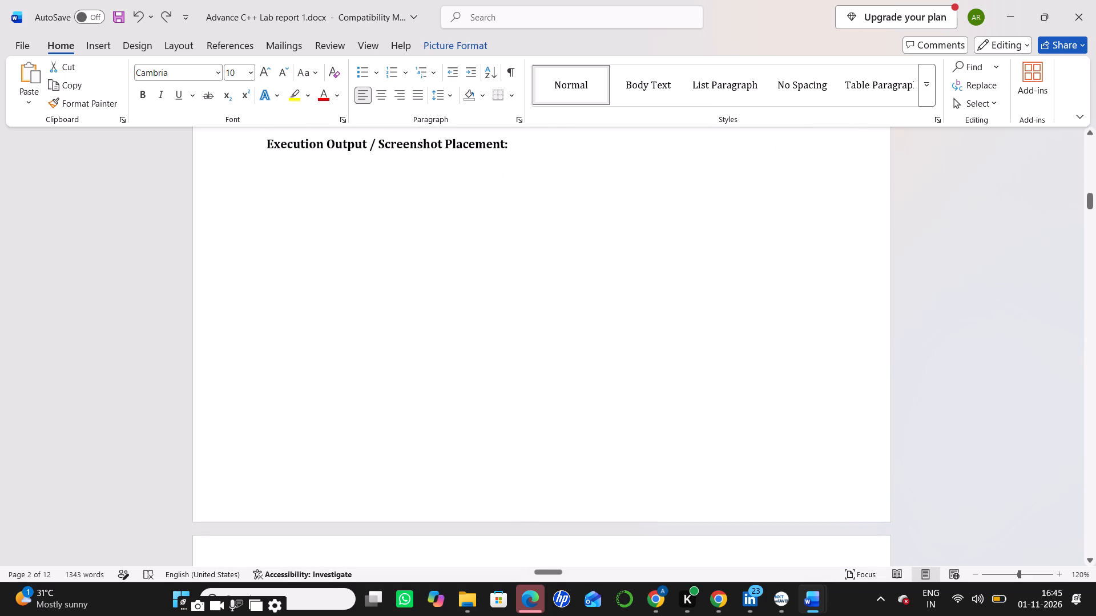
pyautogui.scroll(2, 477, 359)
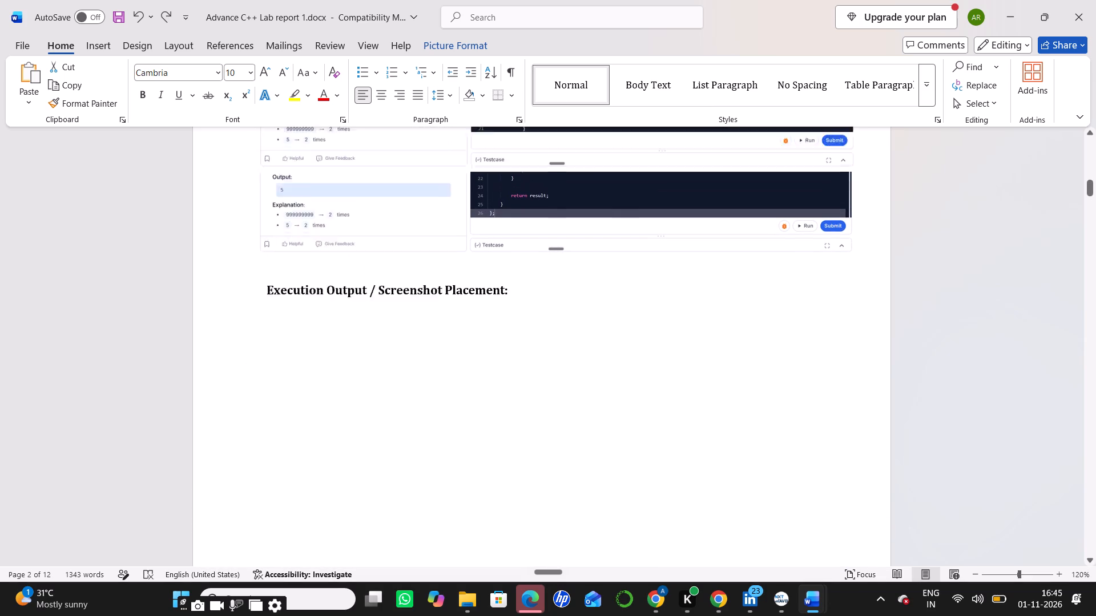
pyautogui.scroll(4, 477, 359)
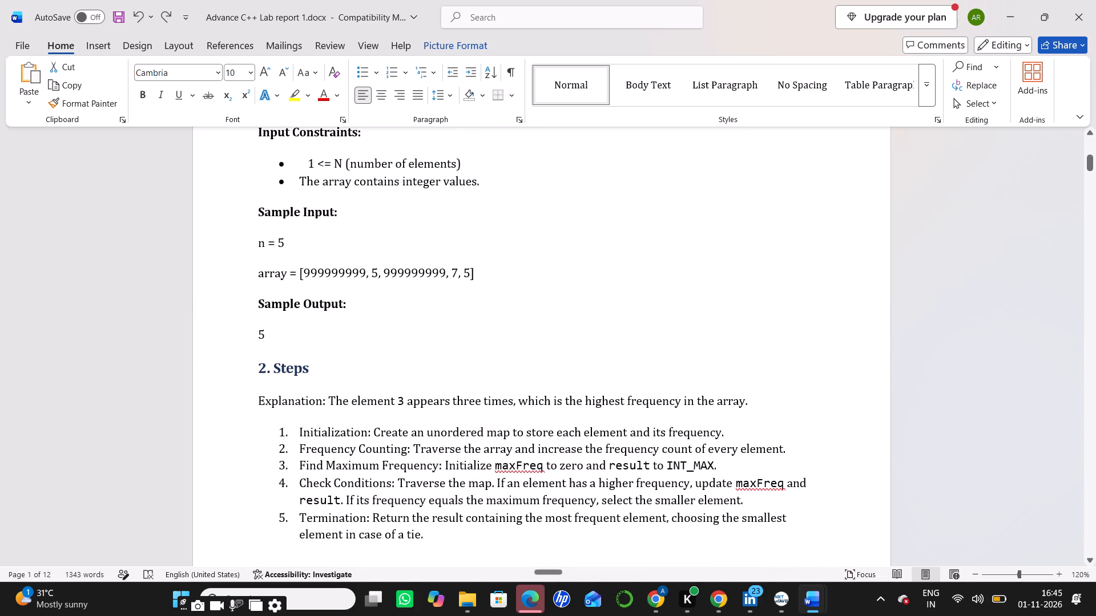
pyautogui.moveTo(439, 534); pyautogui.dragTo(252, 404)
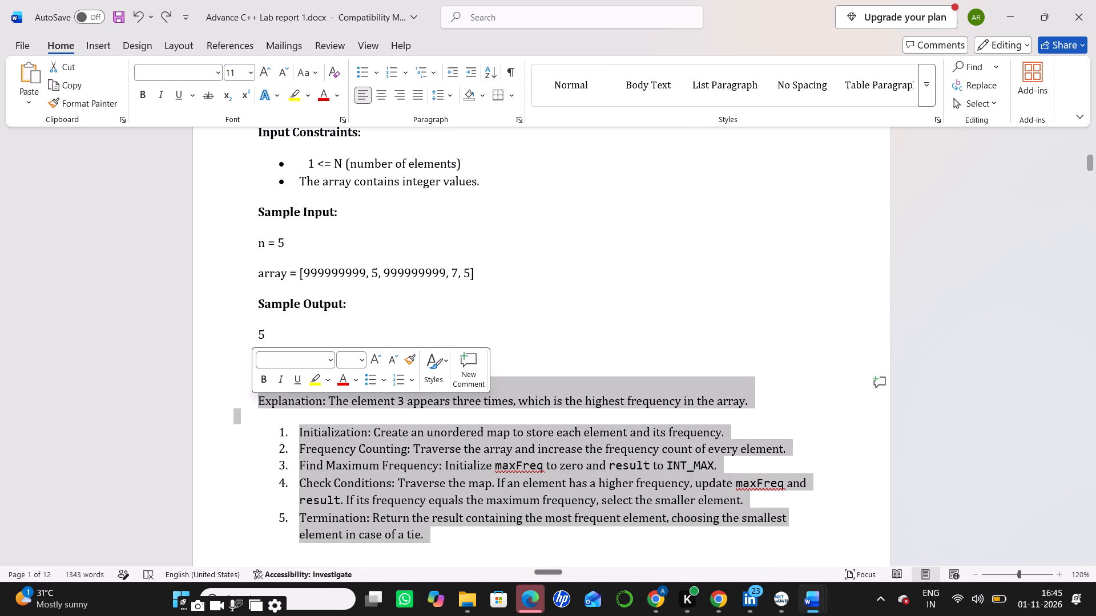
pyautogui.click(326, 358)
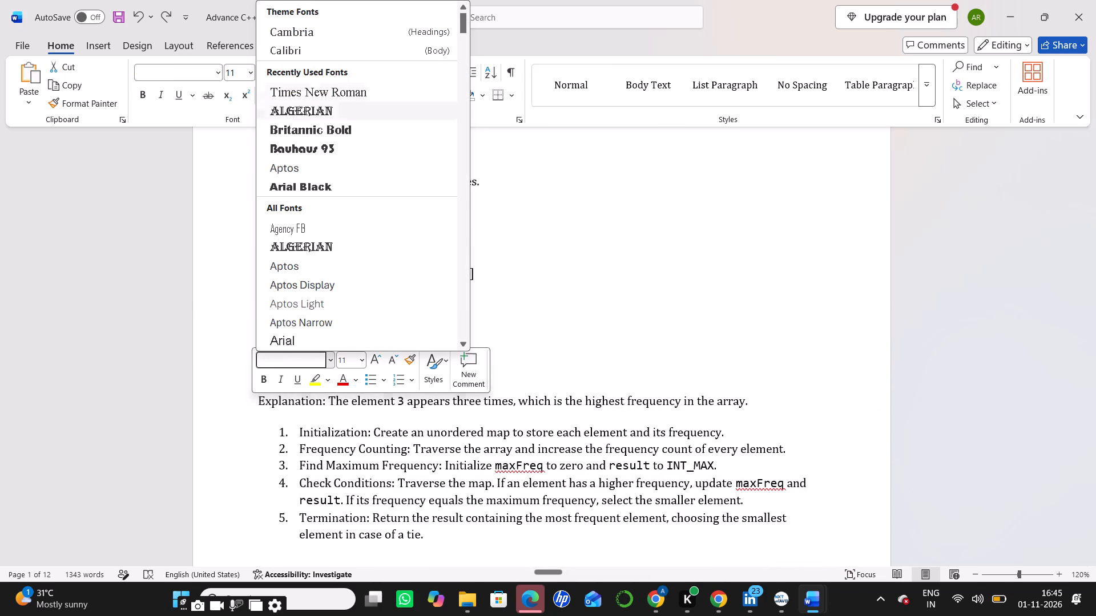
pyautogui.click(326, 92)
pyautogui.click(470, 476)
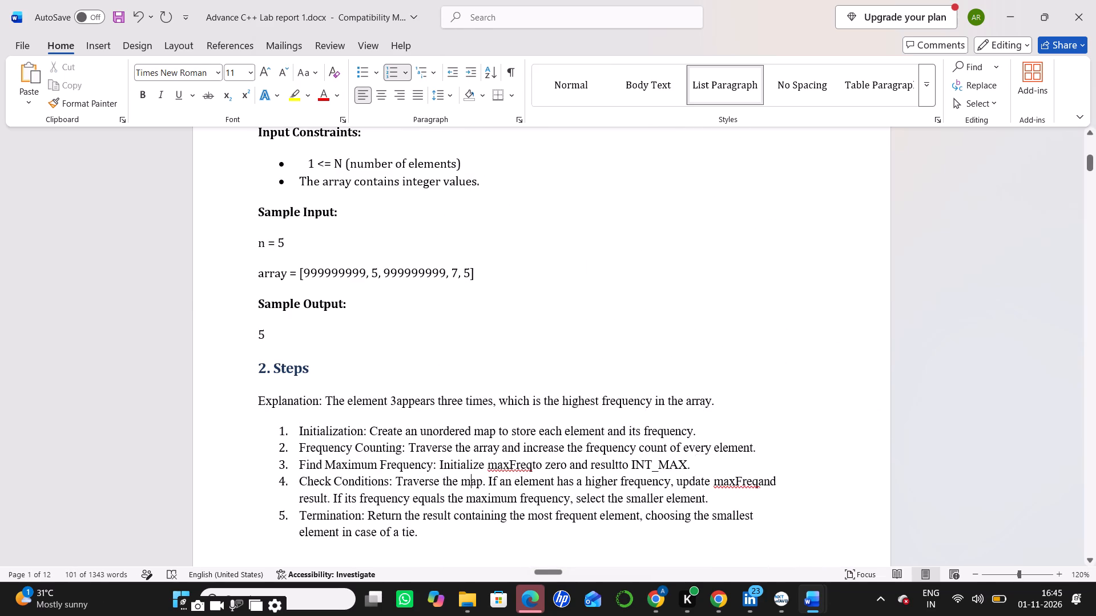
# Review the first problem's screenshots and complexity table, and the start of Problem Statement 2.
pyautogui.scroll(1, 422, 380)
pyautogui.scroll(-3, 462, 415)
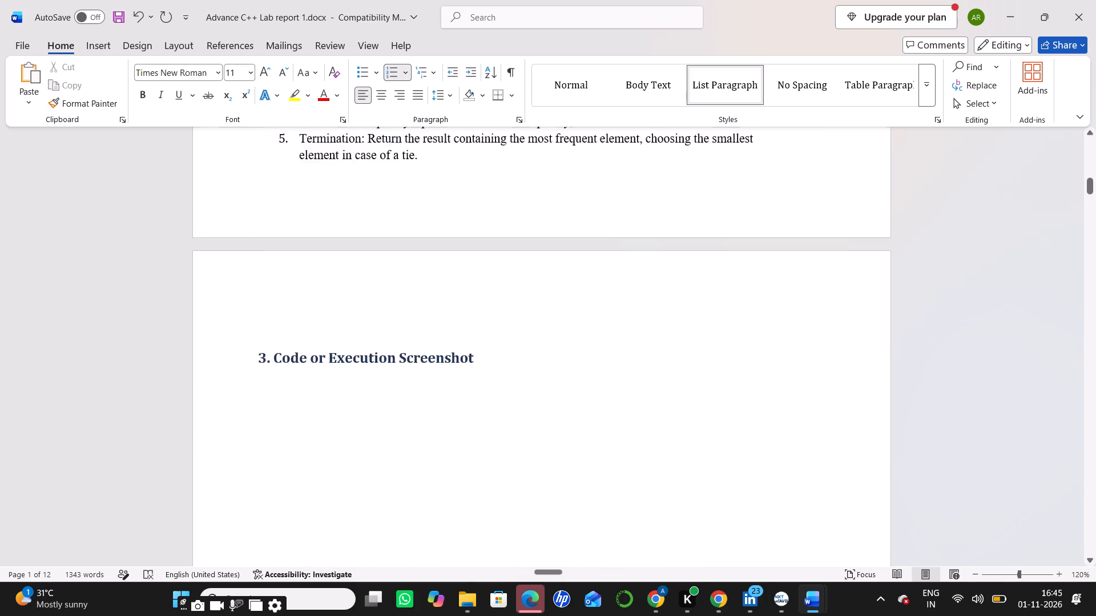
pyautogui.scroll(-3, 462, 415)
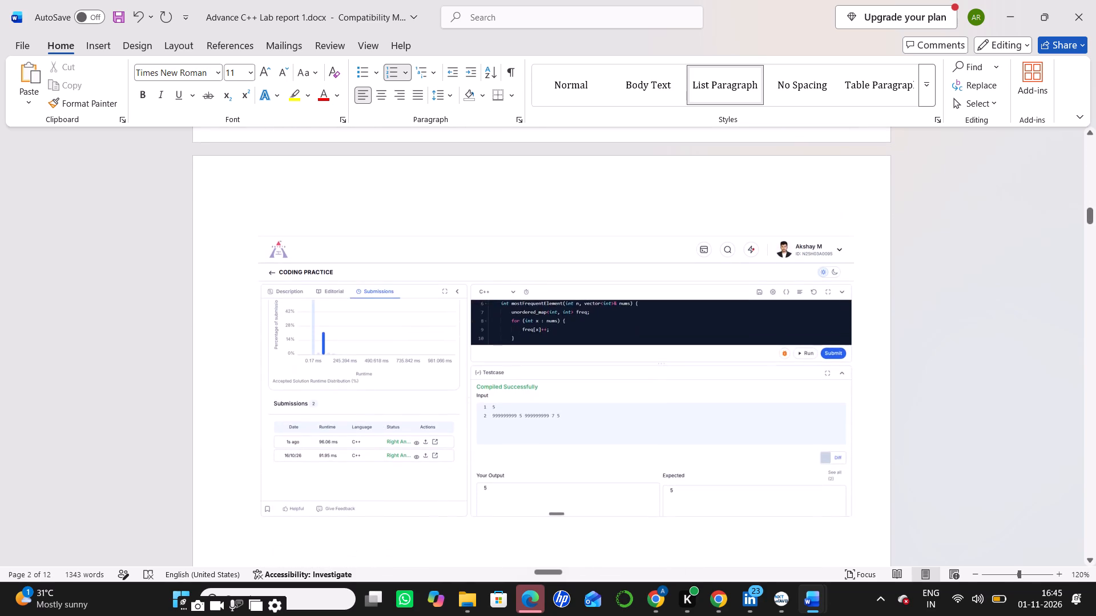
pyautogui.scroll(-3, 462, 415)
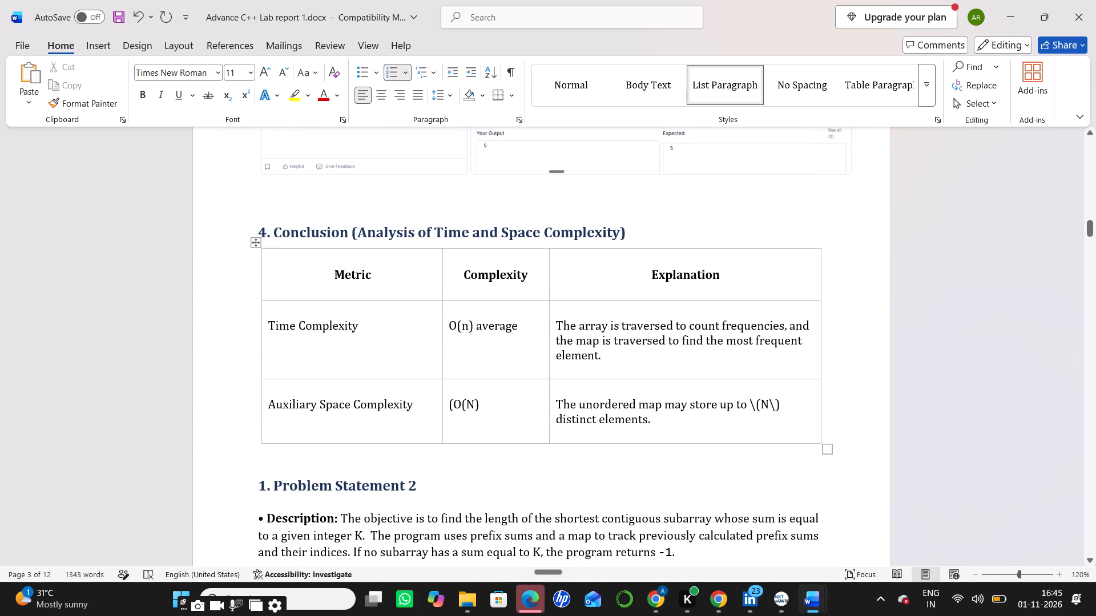
pyautogui.scroll(-2, 462, 415)
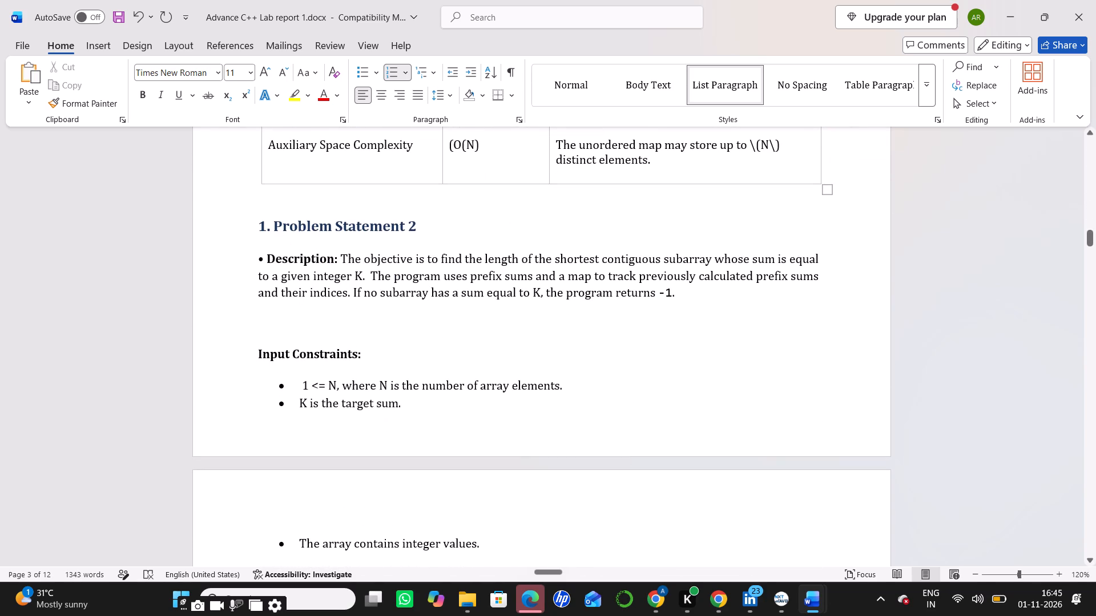
pyautogui.scroll(4, 289, 250)
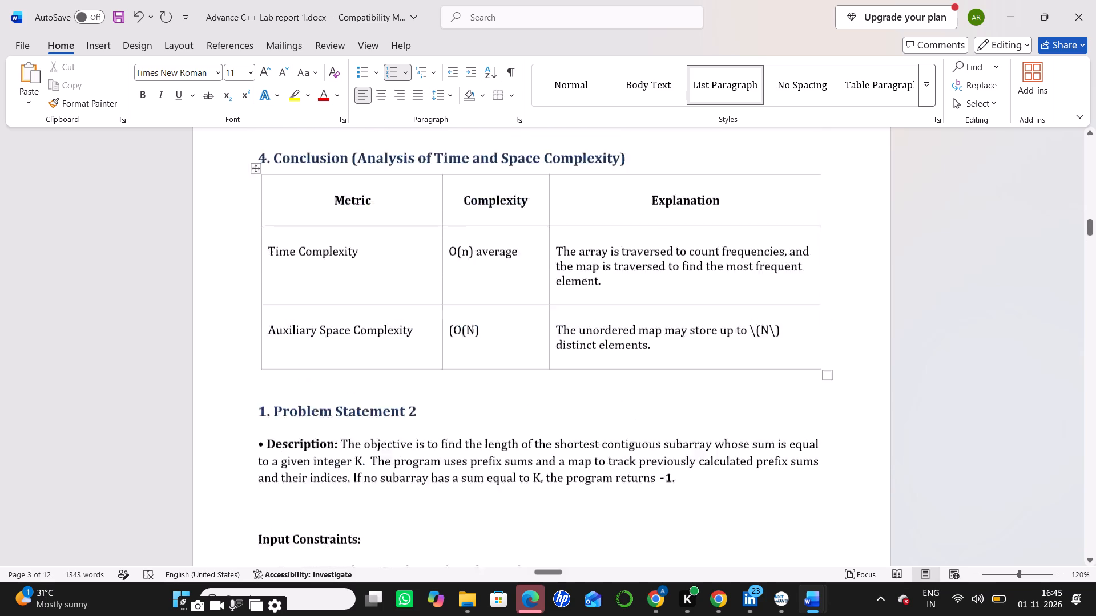
pyautogui.scroll(12, 289, 250)
pyautogui.scroll(-8, 289, 250)
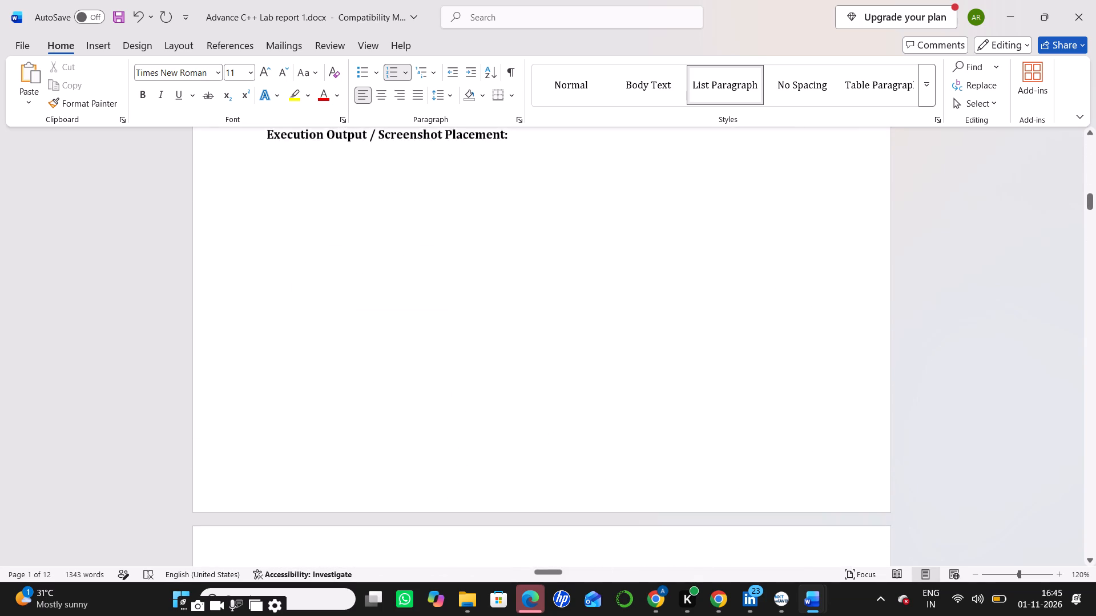
pyautogui.scroll(-4, 289, 250)
pyautogui.scroll(2, 289, 250)
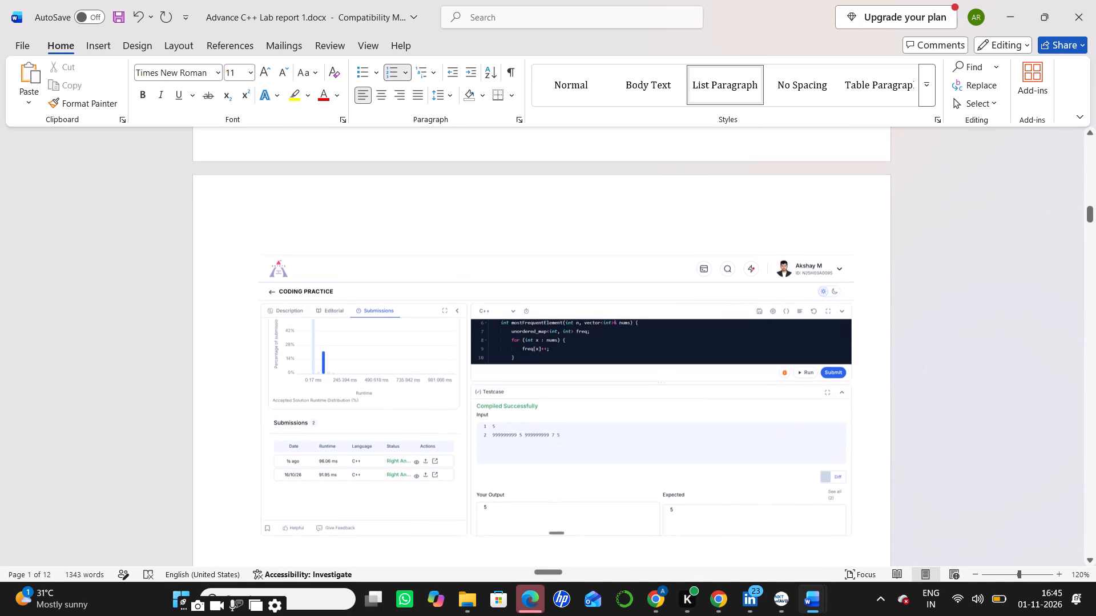
# Copy the complete C++ source code of the shortestSubarrayWithSumK solution under Problem Statement 2.
pyautogui.scroll(-3, 289, 250)
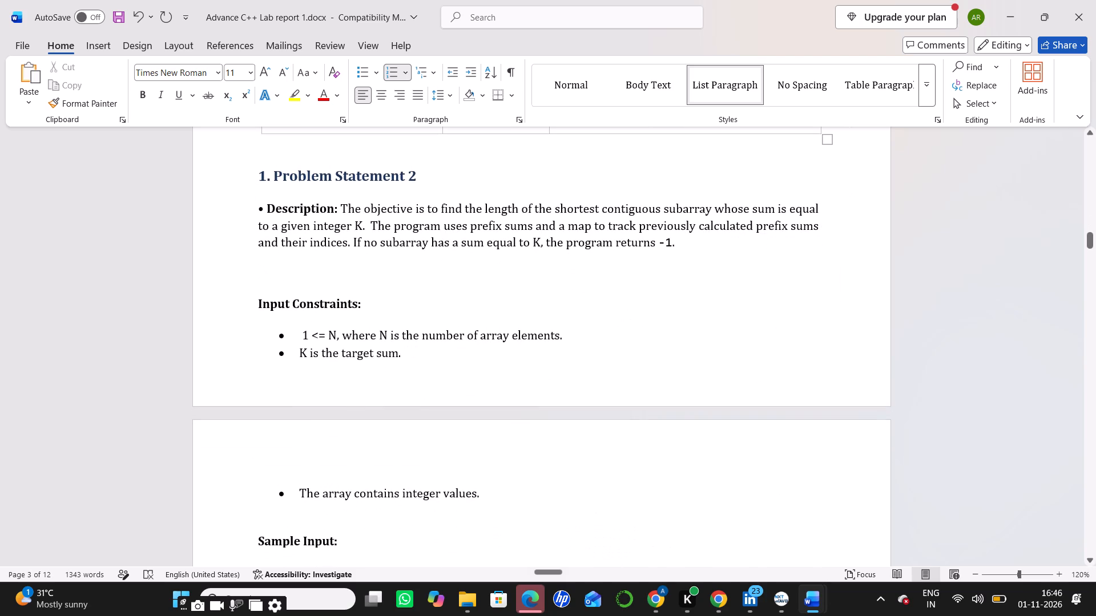
pyautogui.scroll(-4, 289, 250)
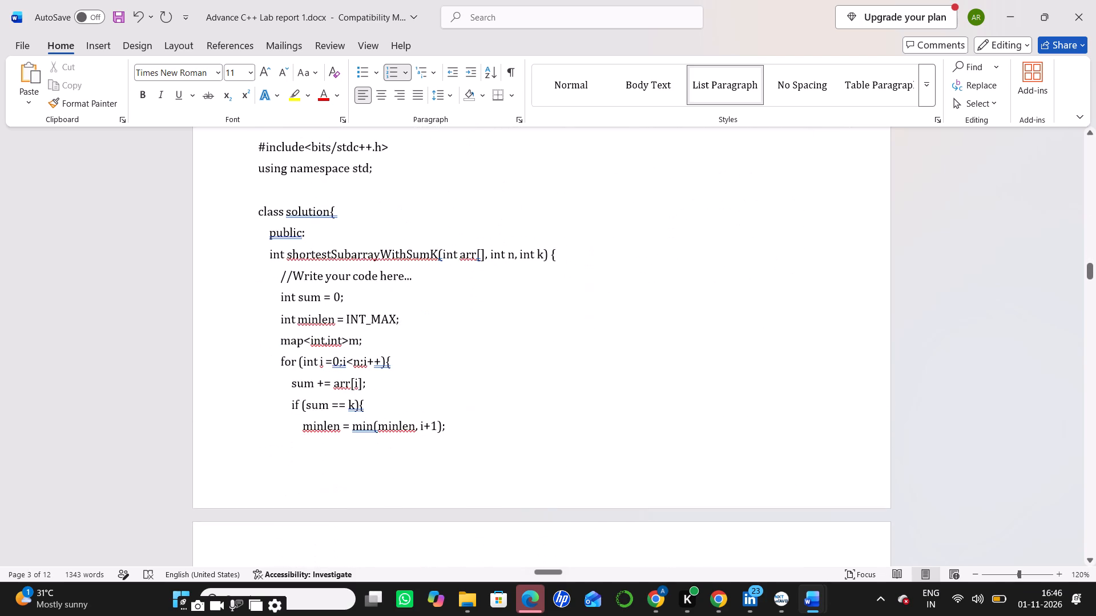
pyautogui.scroll(1, 289, 250)
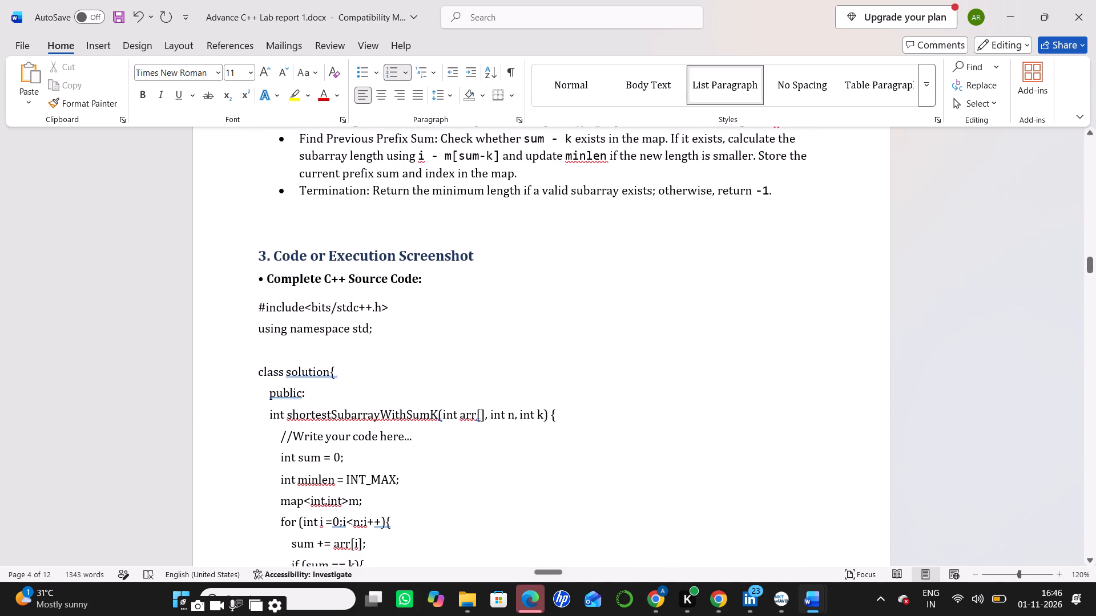
pyautogui.moveTo(256, 305); pyautogui.dragTo(312, 550)
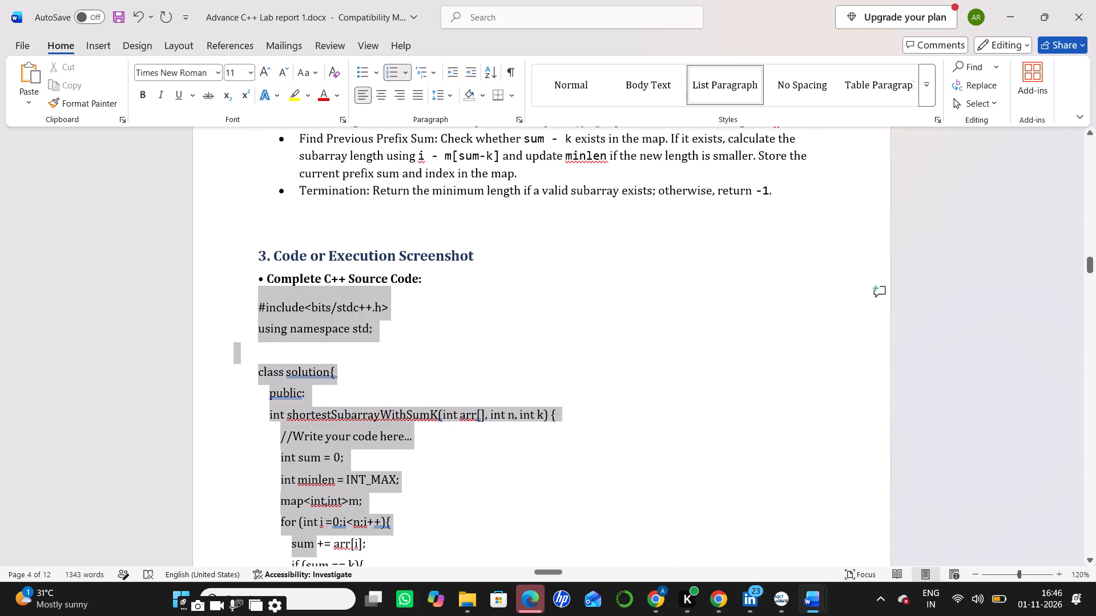
pyautogui.moveTo(312, 550); pyautogui.dragTo(321, 576)
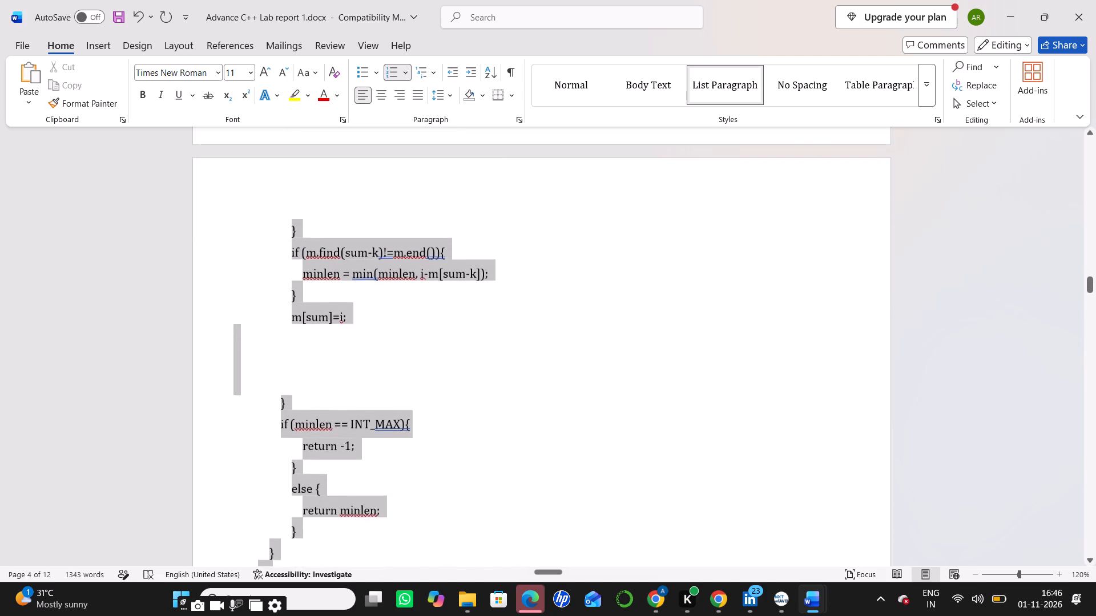
pyautogui.moveTo(321, 576); pyautogui.dragTo(285, 354)
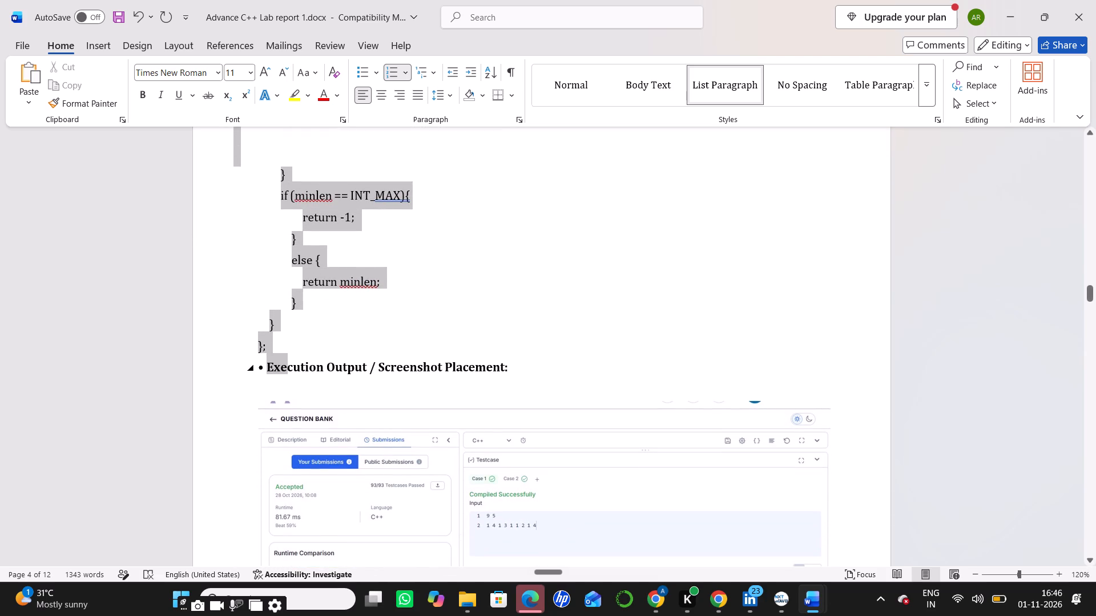
pyautogui.moveTo(285, 354); pyautogui.dragTo(283, 345)
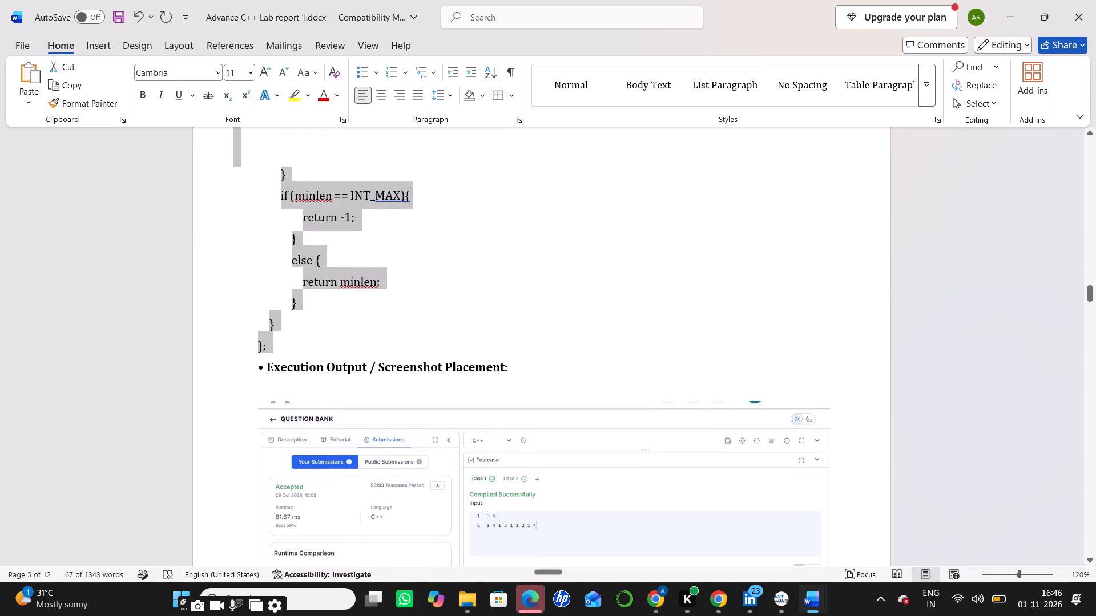
pyautogui.hotkey('ctrl', 'c')
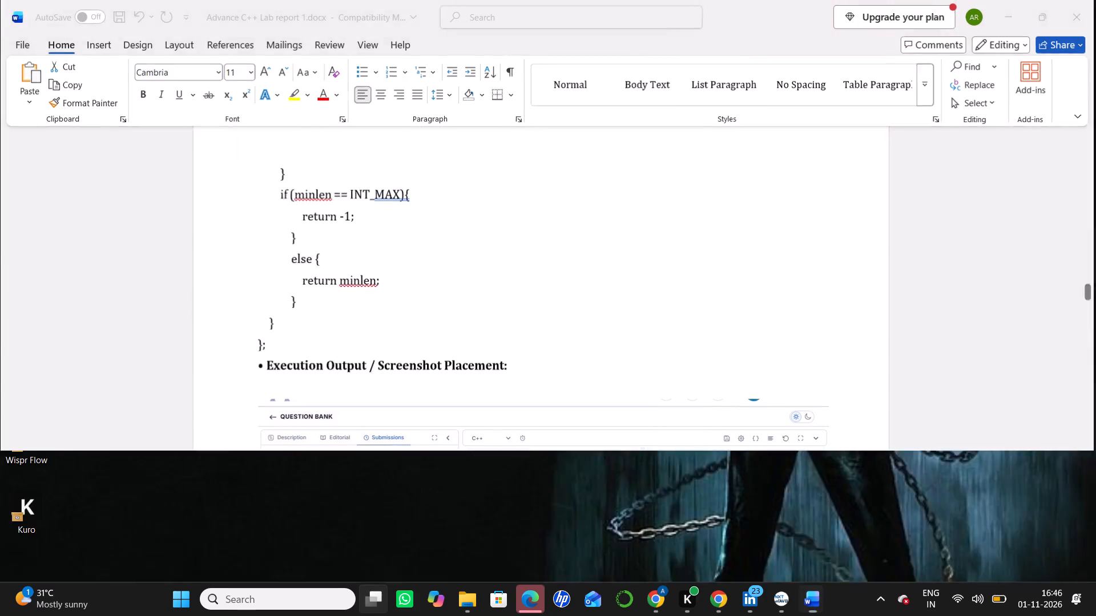
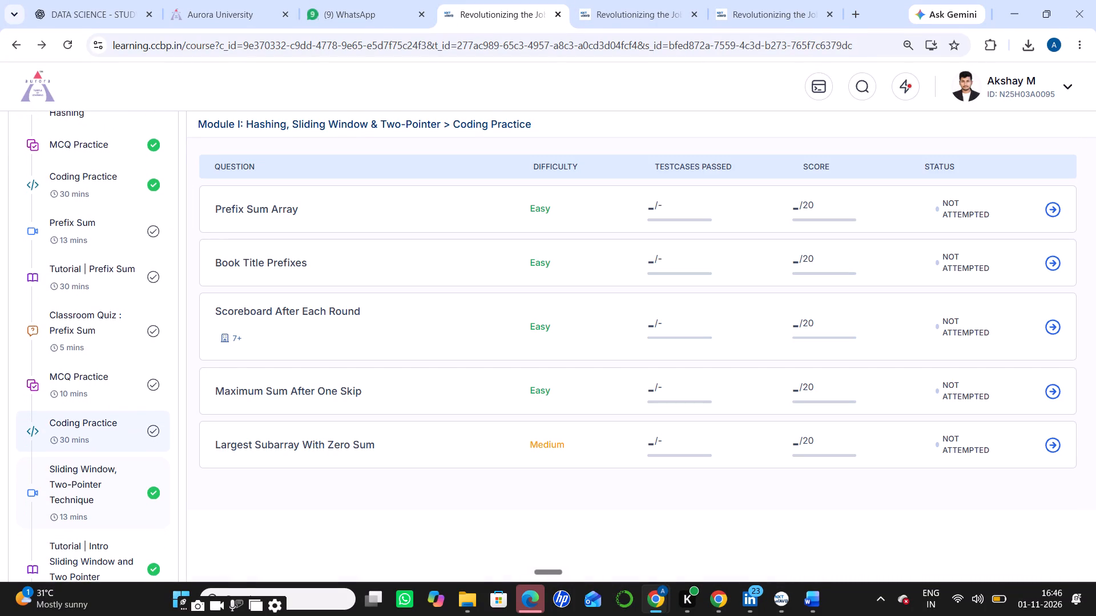
# Open the Shortest Subarray with Sum k problem from the Coding Practice that follows the Longest Subarray with Sum K lessons.
pyautogui.scroll(-3, 110, 492)
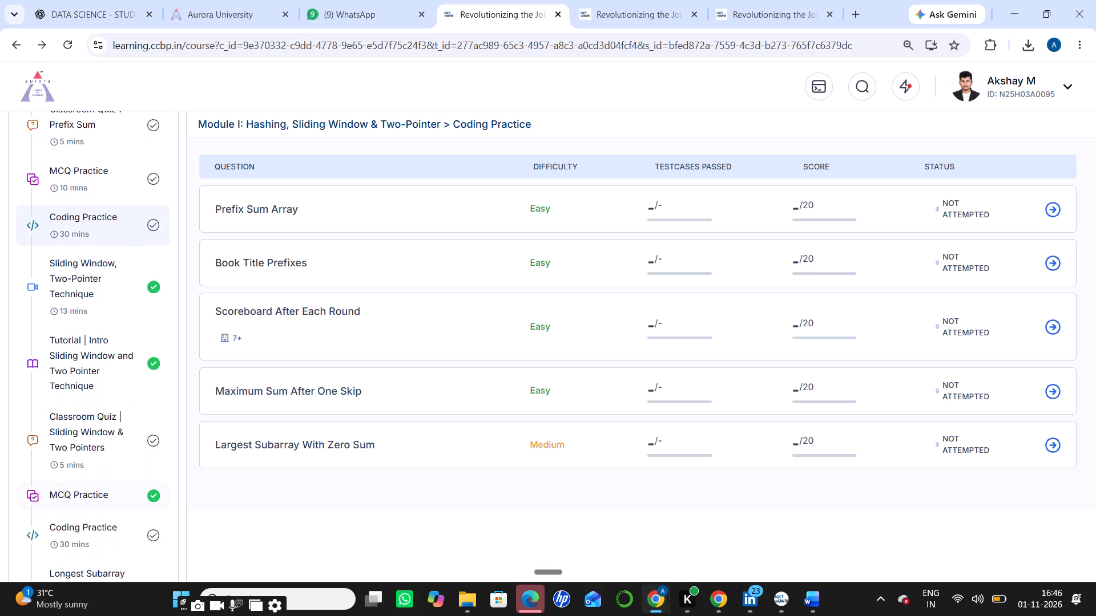
pyautogui.scroll(-2, 110, 492)
pyautogui.click(104, 435)
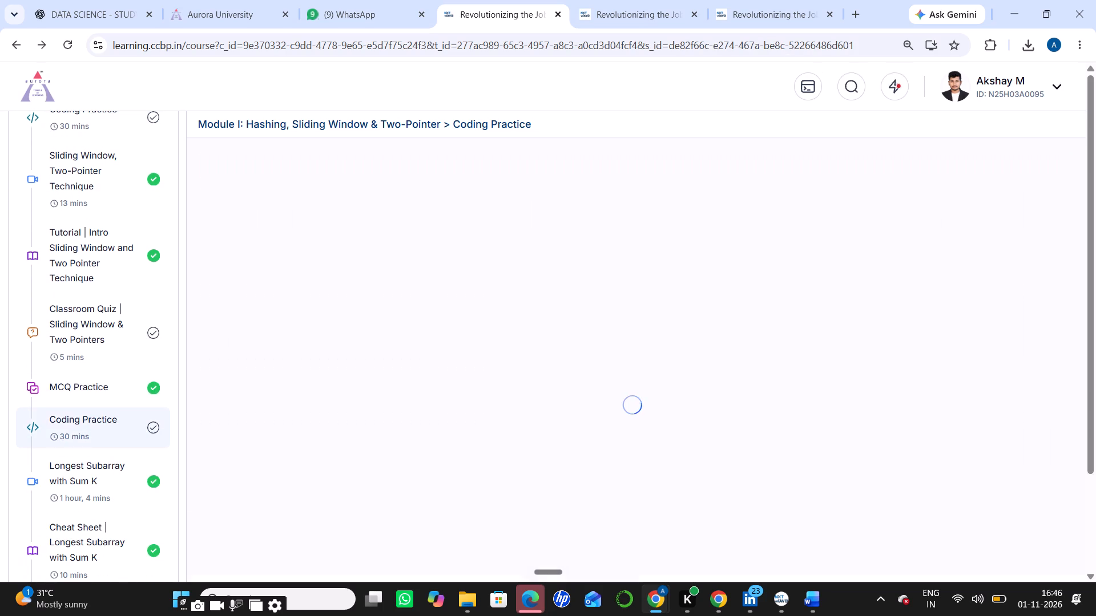
pyautogui.scroll(-4, 107, 505)
pyautogui.click(107, 505)
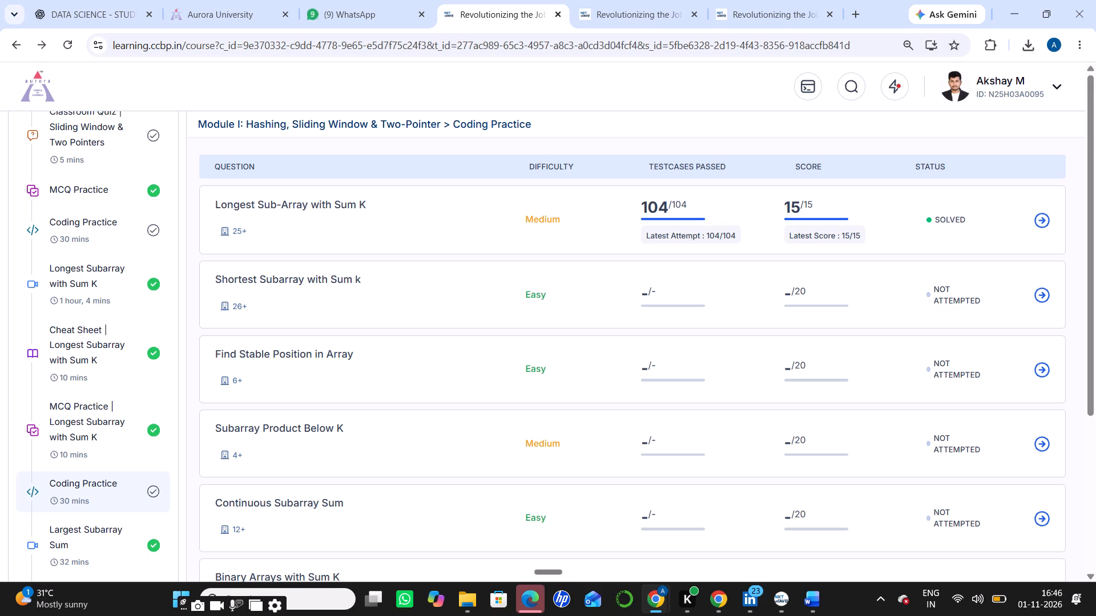
pyautogui.click(338, 284)
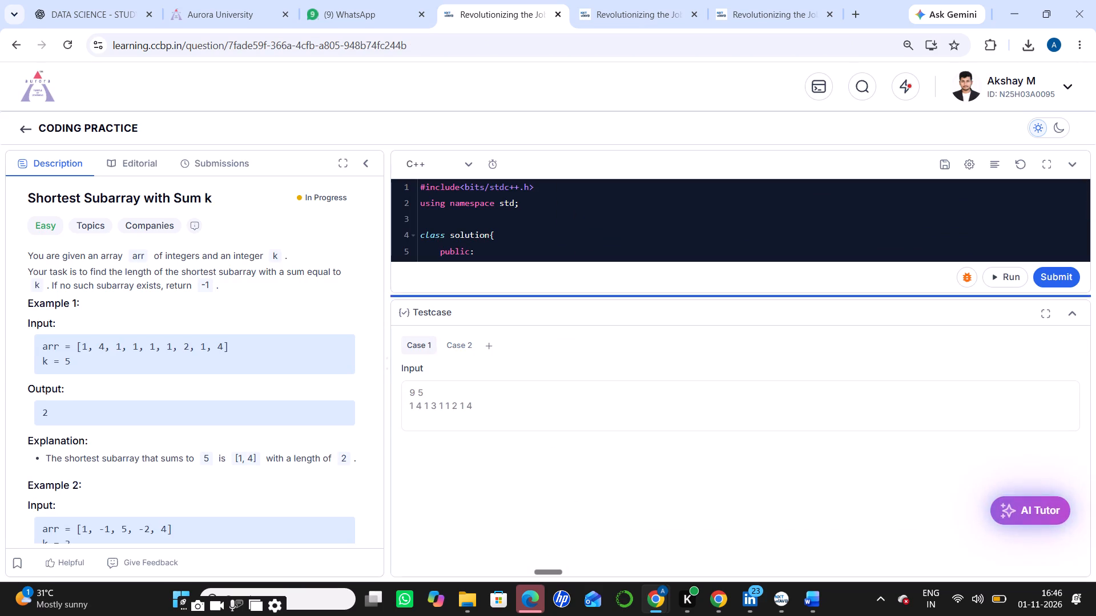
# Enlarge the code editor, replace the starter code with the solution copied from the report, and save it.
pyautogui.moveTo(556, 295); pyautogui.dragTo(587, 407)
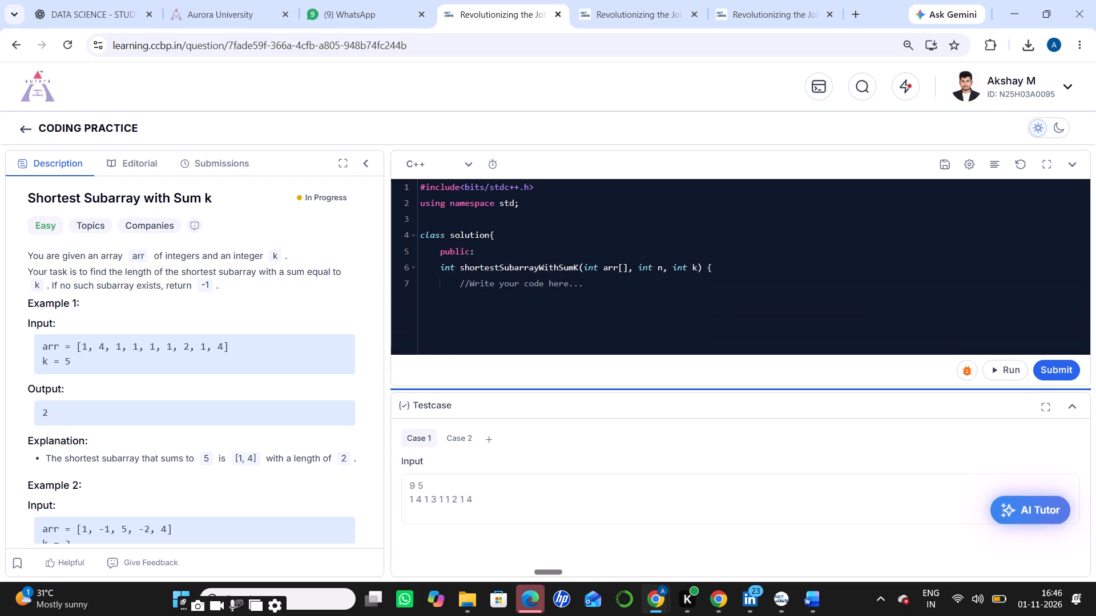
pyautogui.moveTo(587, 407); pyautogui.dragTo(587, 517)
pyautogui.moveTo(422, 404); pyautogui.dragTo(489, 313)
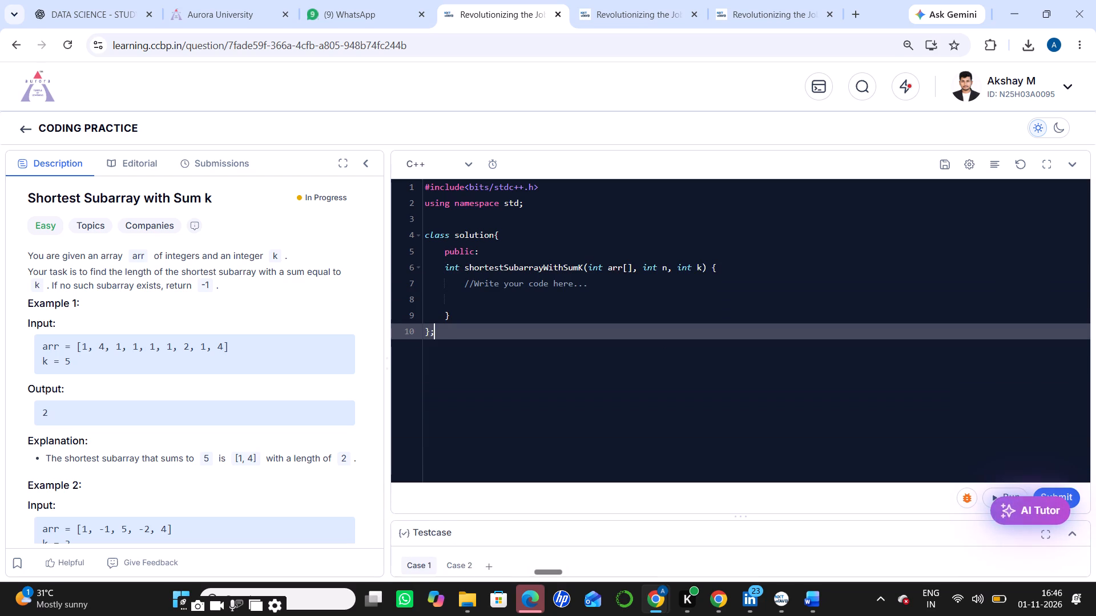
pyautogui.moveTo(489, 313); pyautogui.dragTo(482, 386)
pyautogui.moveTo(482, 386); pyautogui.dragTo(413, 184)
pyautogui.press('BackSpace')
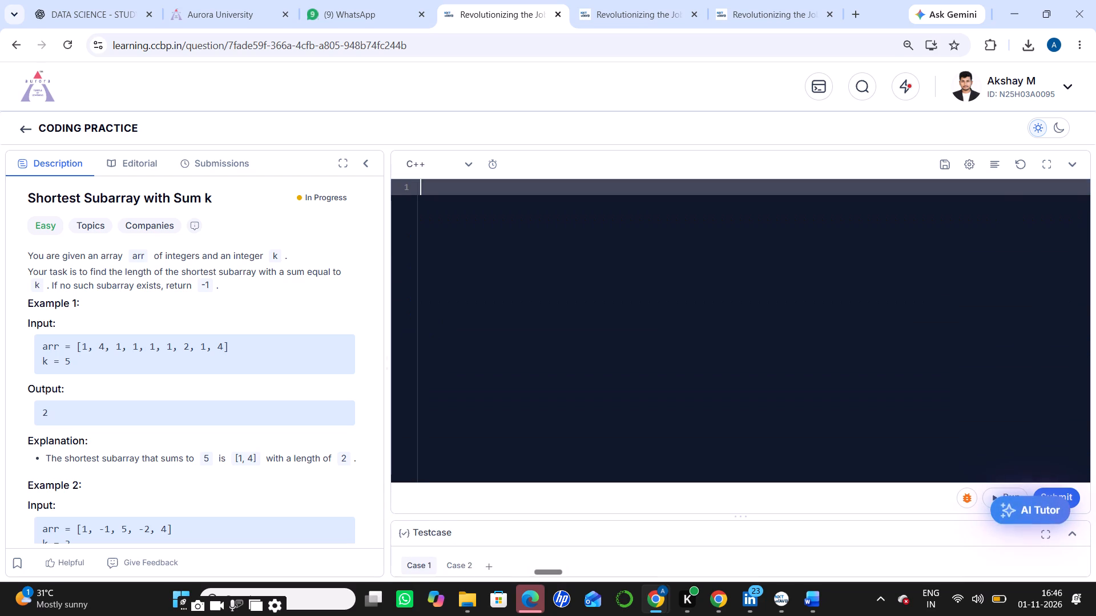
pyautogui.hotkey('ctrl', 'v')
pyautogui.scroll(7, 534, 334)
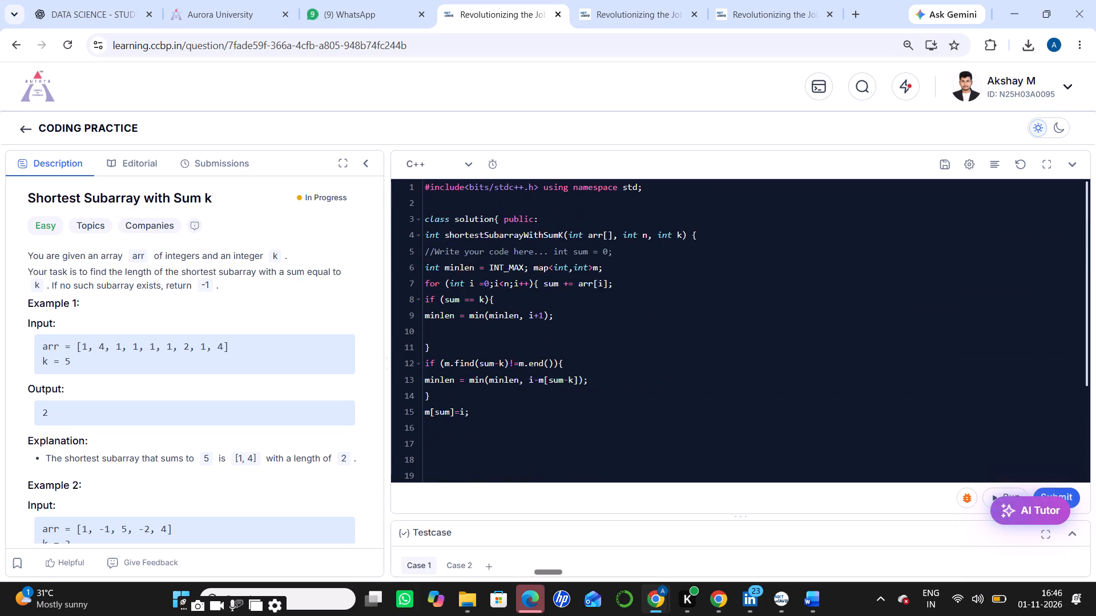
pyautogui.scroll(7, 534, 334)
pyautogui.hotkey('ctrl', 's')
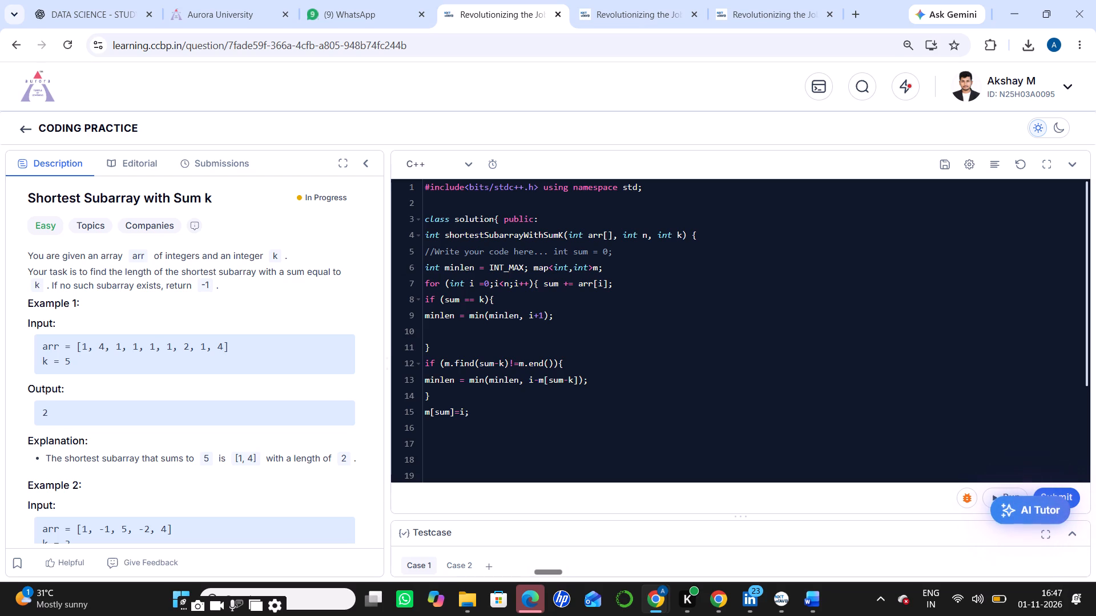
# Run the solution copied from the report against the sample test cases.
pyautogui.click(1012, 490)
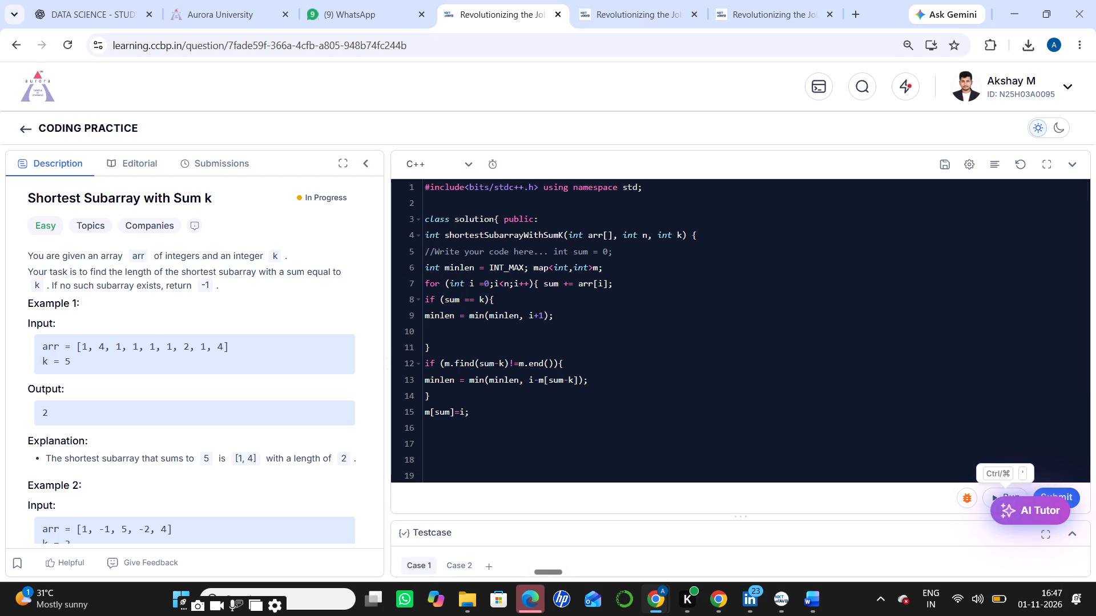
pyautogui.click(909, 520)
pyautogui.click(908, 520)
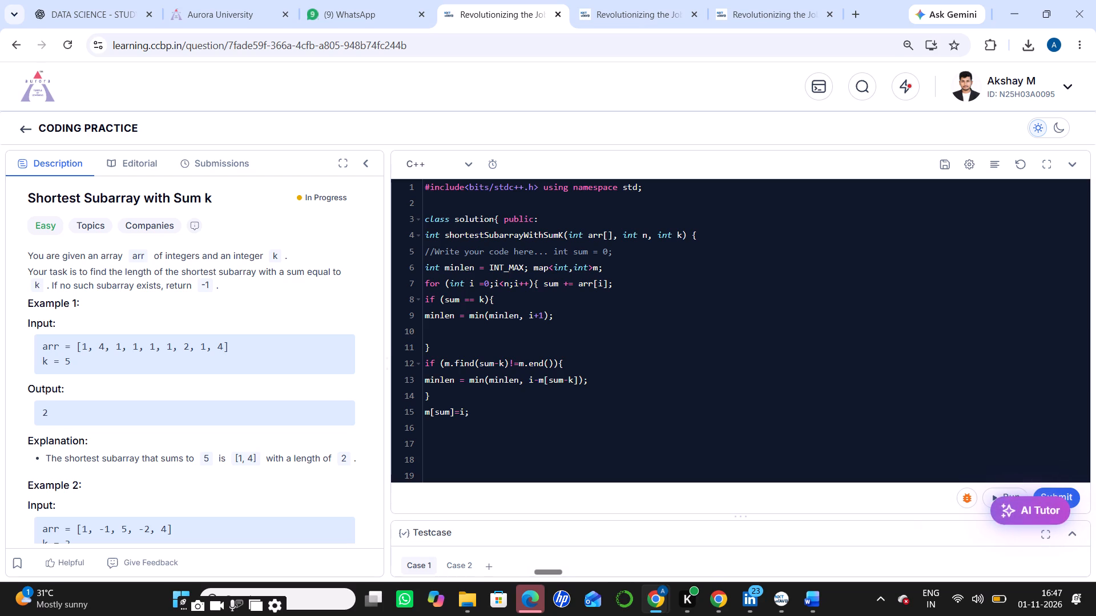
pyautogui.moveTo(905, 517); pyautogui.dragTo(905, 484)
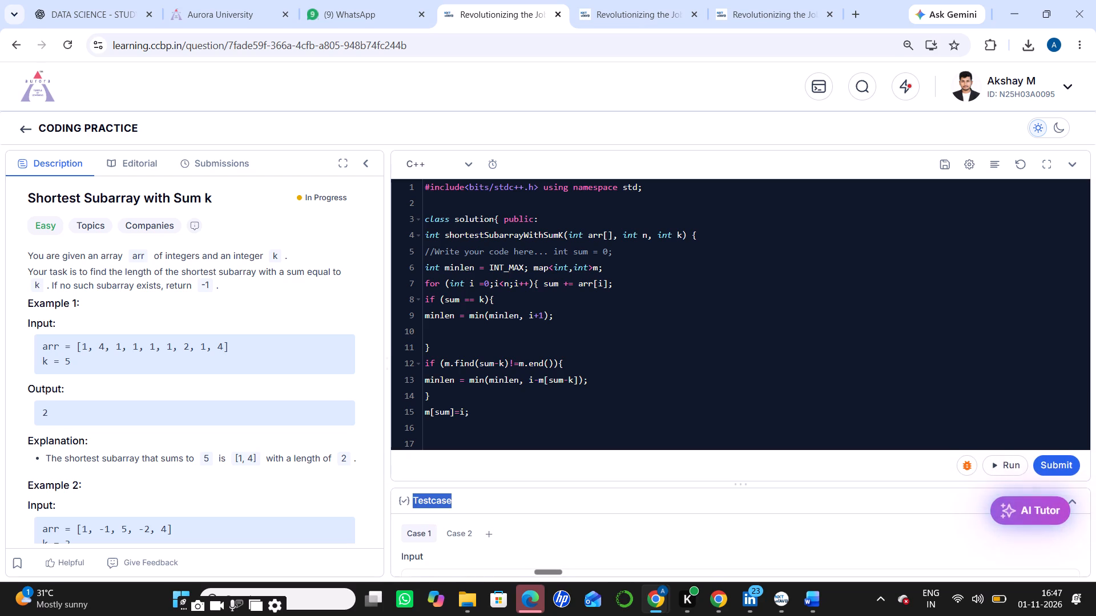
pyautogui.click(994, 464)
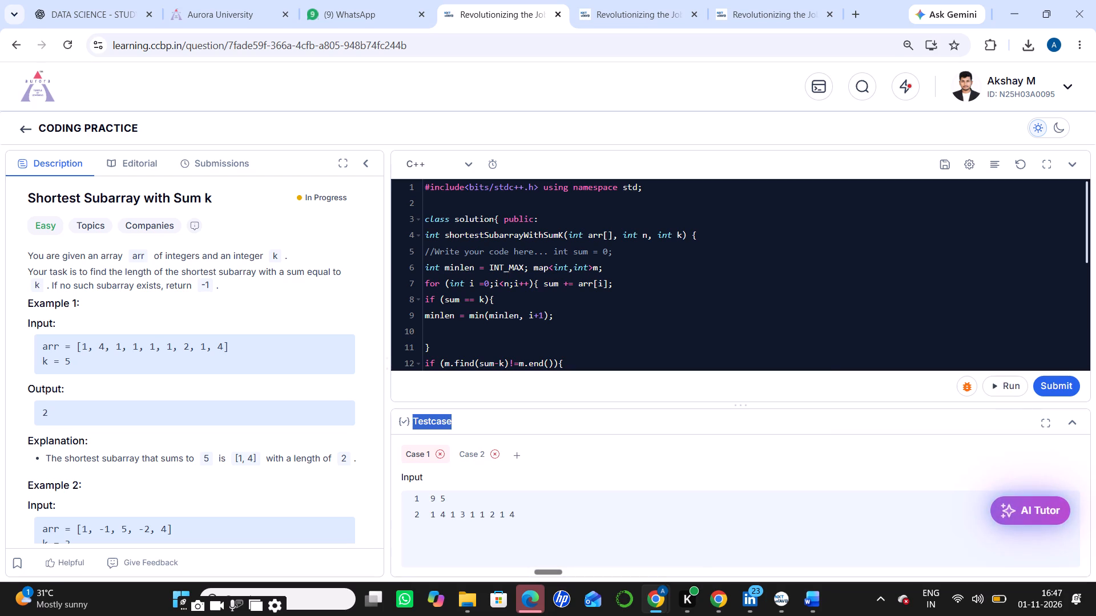
pyautogui.click(927, 15)
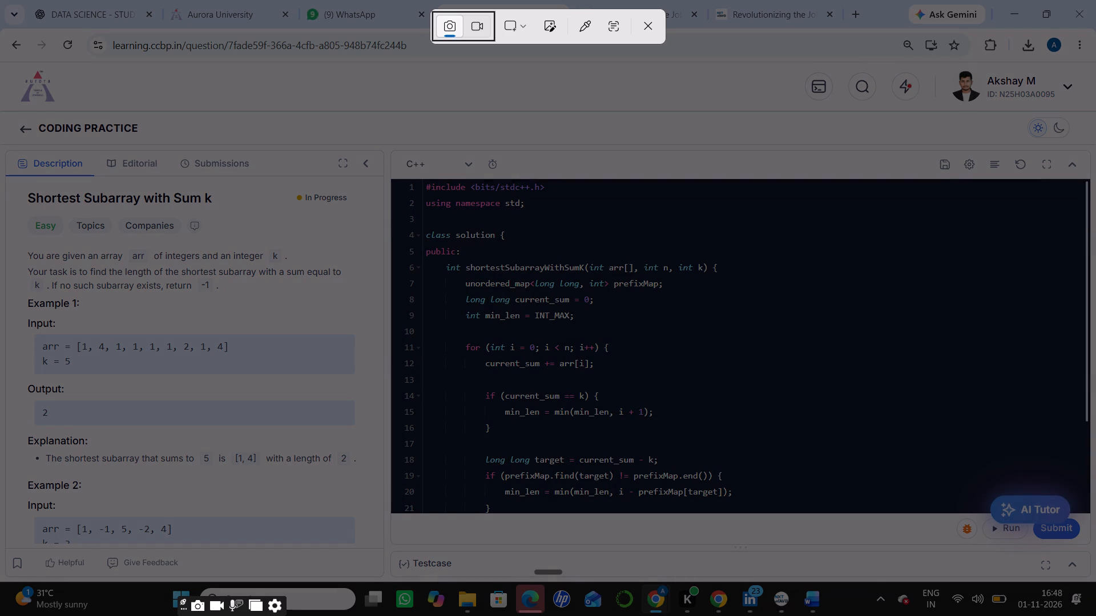
pyautogui.moveTo(0, 60); pyautogui.dragTo(1095, 501)
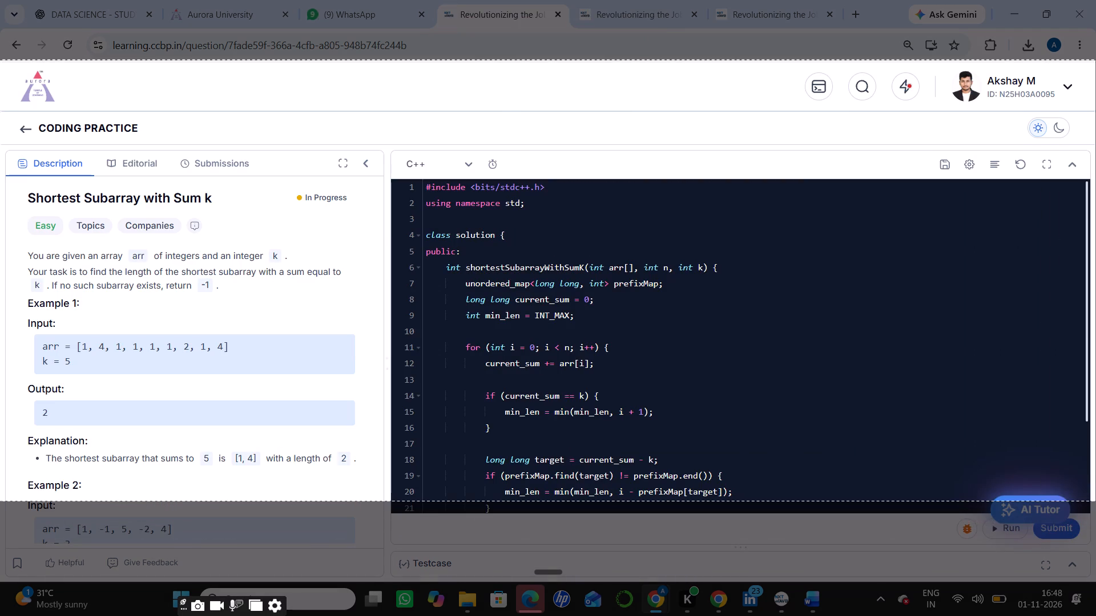
pyautogui.moveTo(1095, 501); pyautogui.dragTo(1095, 512)
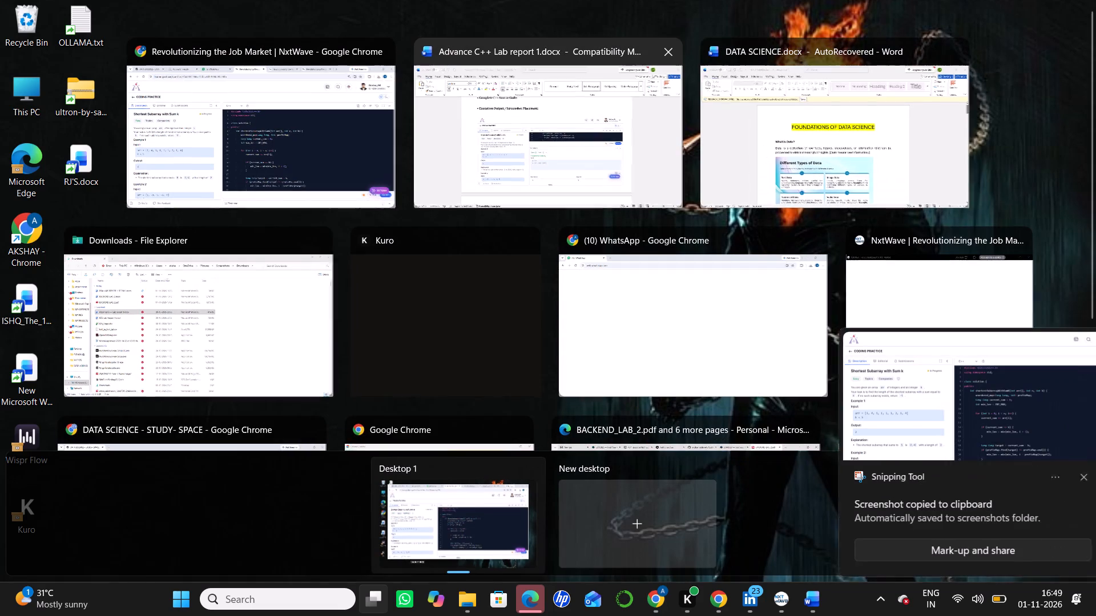
# Switch to the Word lab report and insert the captured code screenshot under Complete C++ Source Code of Problem Statement 2.
pyautogui.click(528, 127)
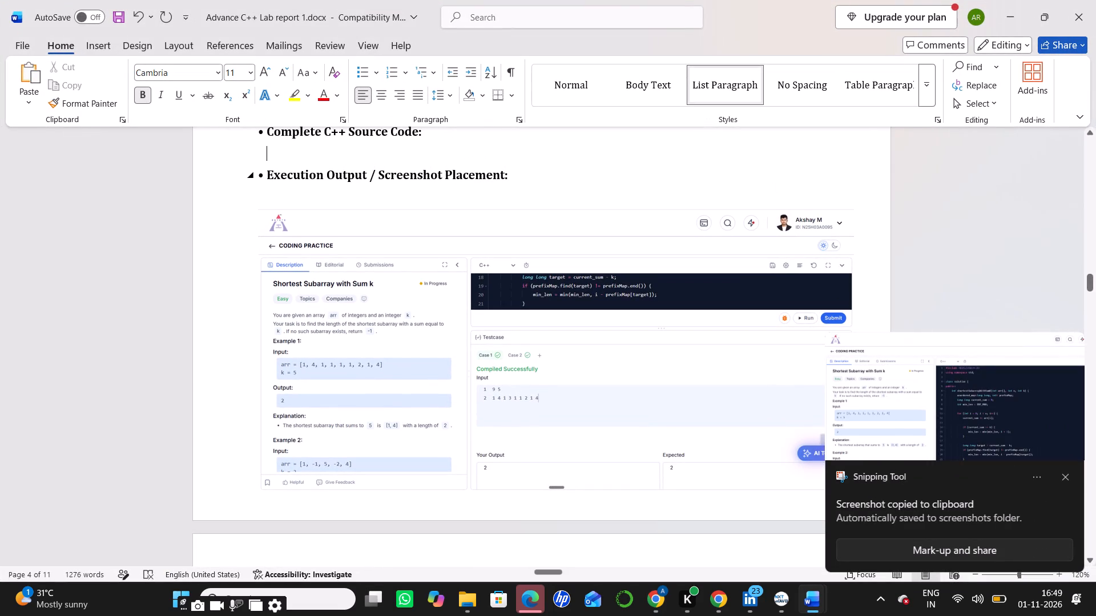
pyautogui.hotkey('ctrl', 'v')
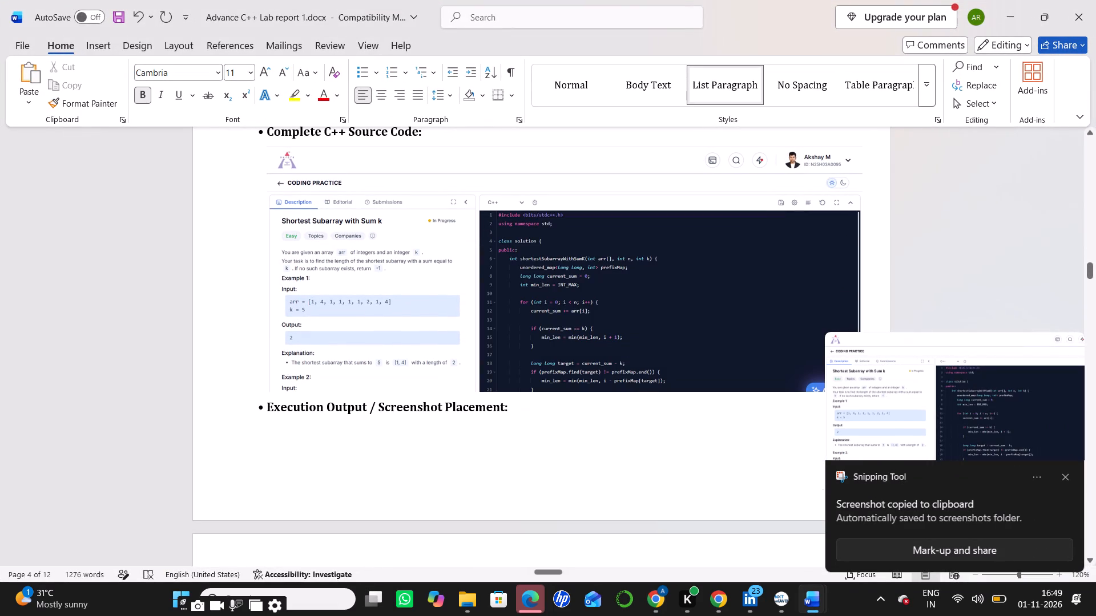
# Return to the coding problem in Chrome and capture a full-width strip showing the remaining code, lines 21 to 29.
pyautogui.click(594, 168)
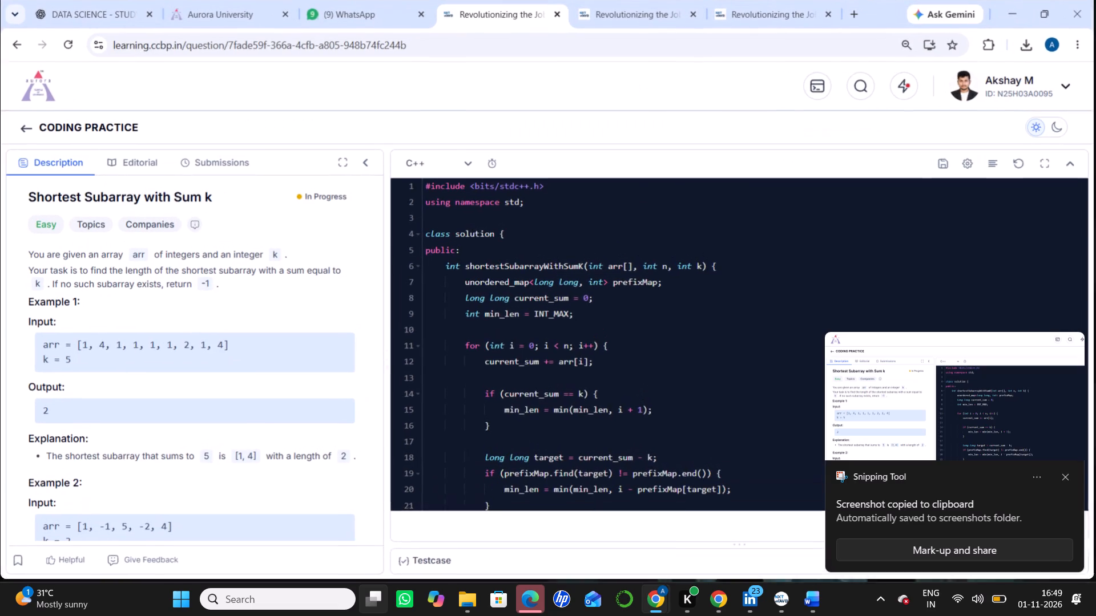
pyautogui.scroll(-8, 556, 445)
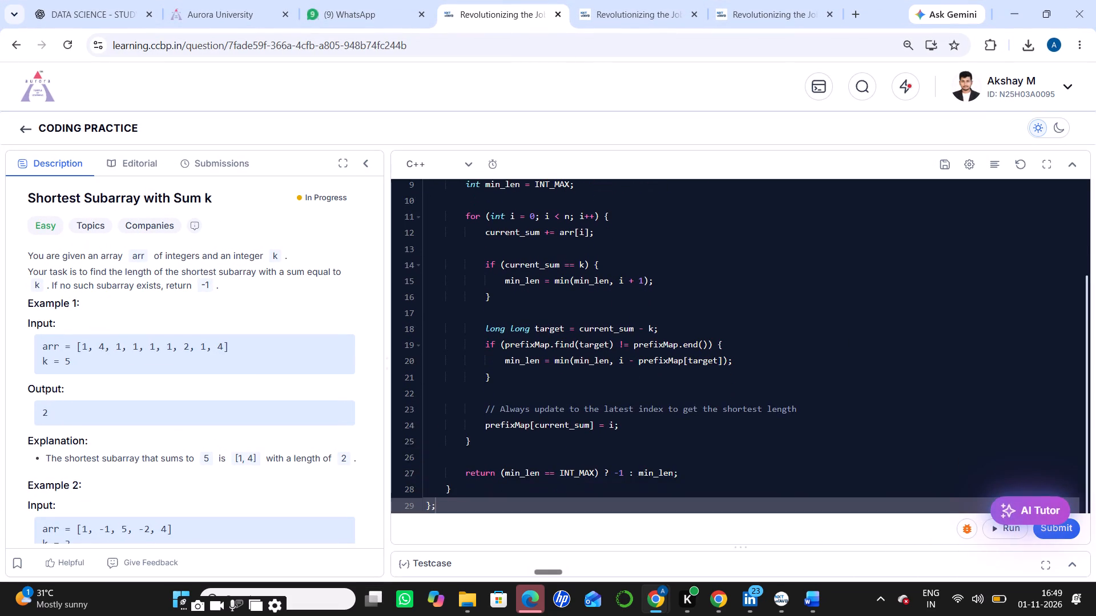
pyautogui.press('Print')
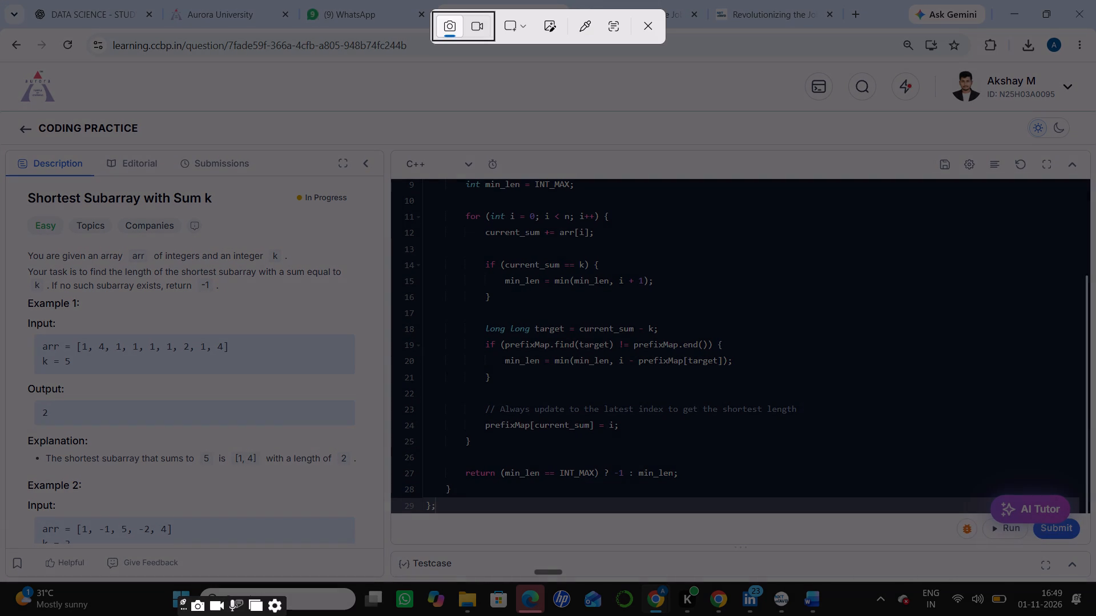
pyautogui.moveTo(0, 372); pyautogui.dragTo(1095, 516)
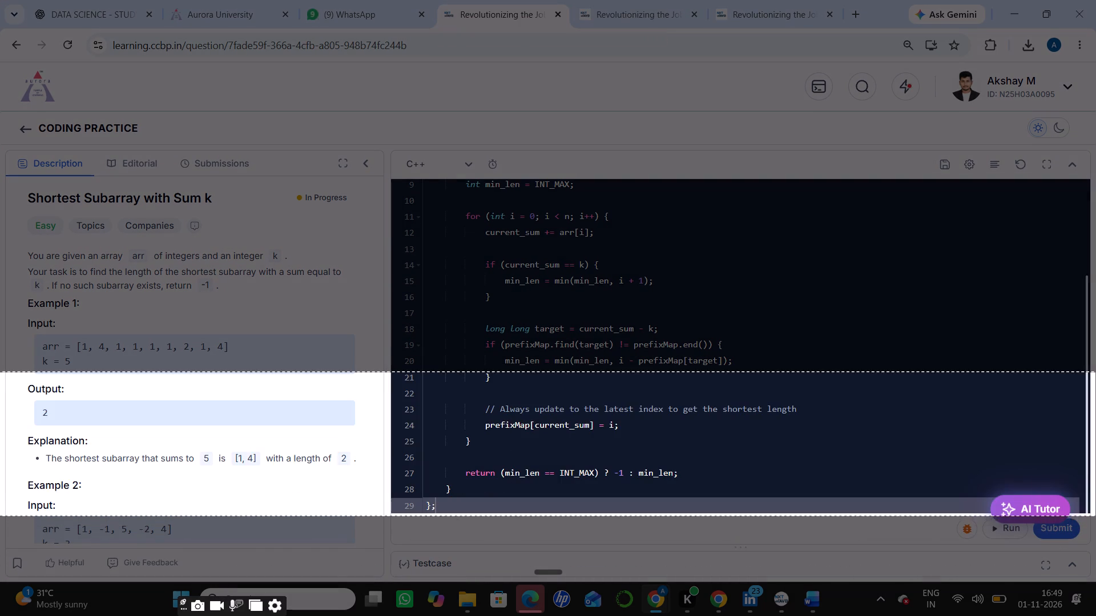
pyautogui.moveTo(1095, 516); pyautogui.dragTo(1095, 511)
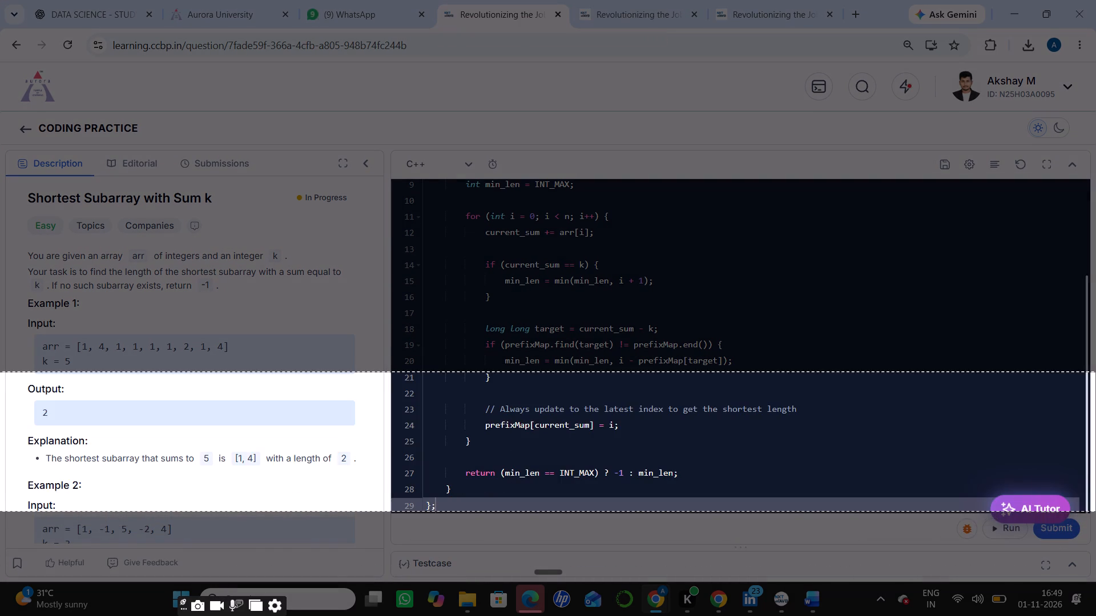
pyautogui.moveTo(1095, 511); pyautogui.dragTo(1095, 517)
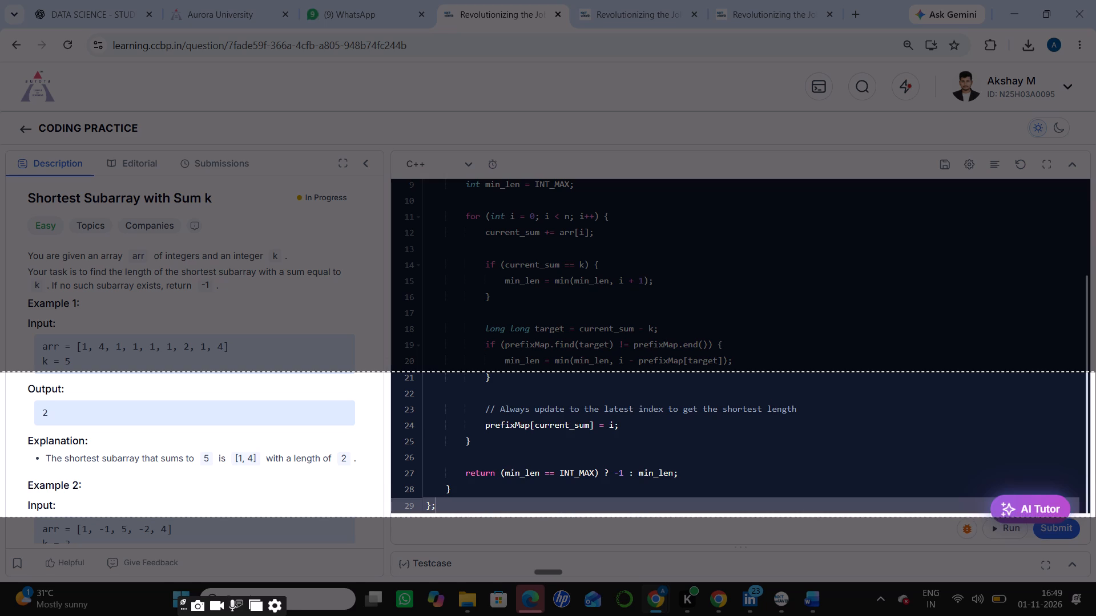
pyautogui.moveTo(1095, 517); pyautogui.dragTo(1095, 516)
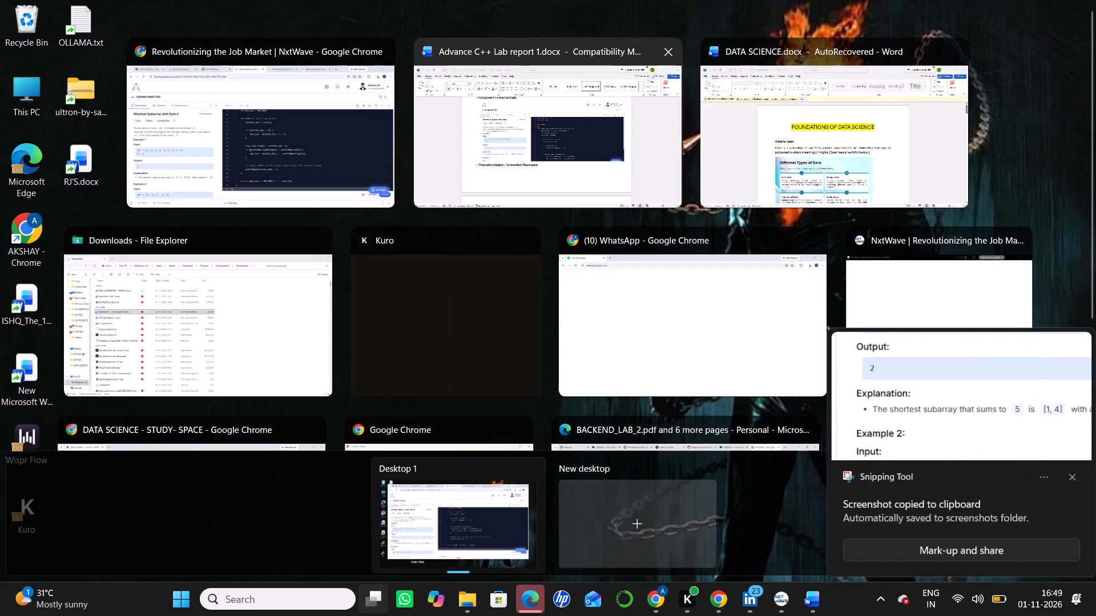
# Switch to the Word lab report and insert the captured strip on a new line directly below the first code screenshot.
pyautogui.click(573, 160)
pyautogui.scroll(-1, 832, 322)
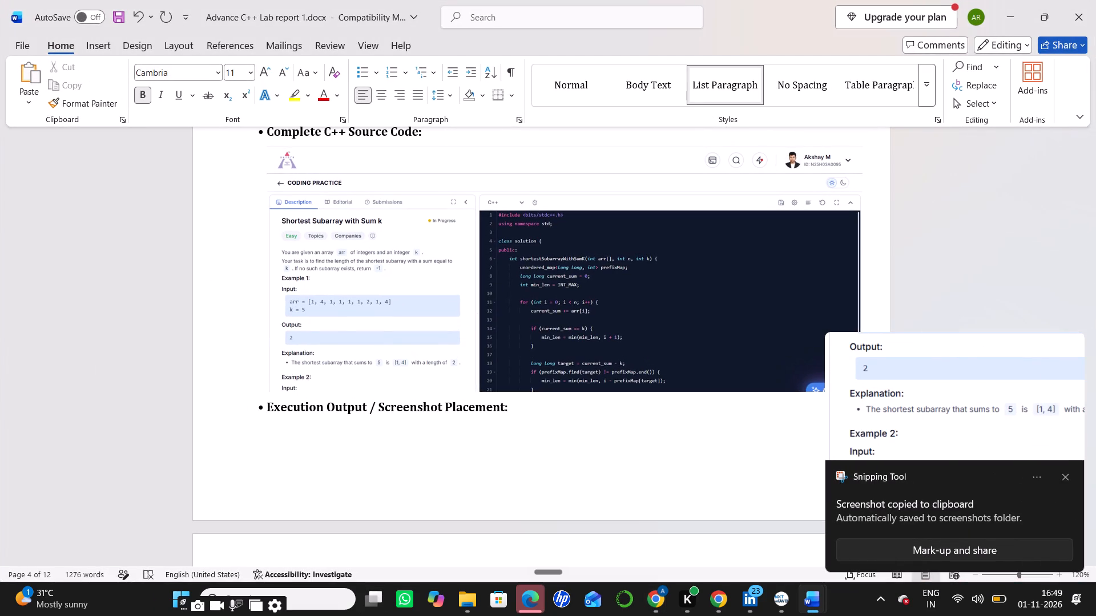
pyautogui.scroll(-1, 832, 322)
pyautogui.click(1061, 478)
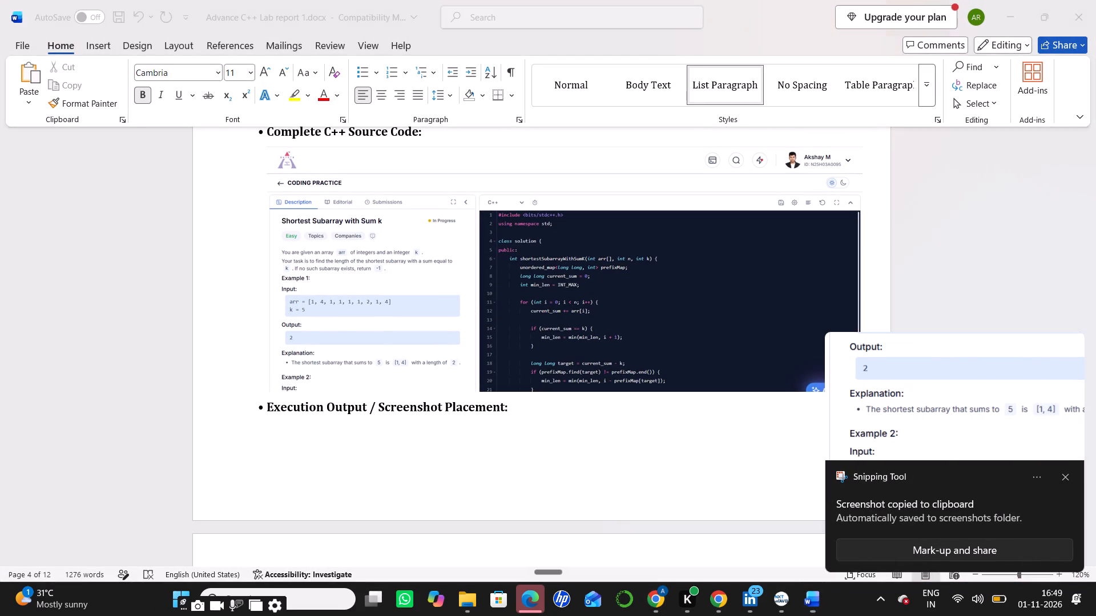
pyautogui.press('Return')
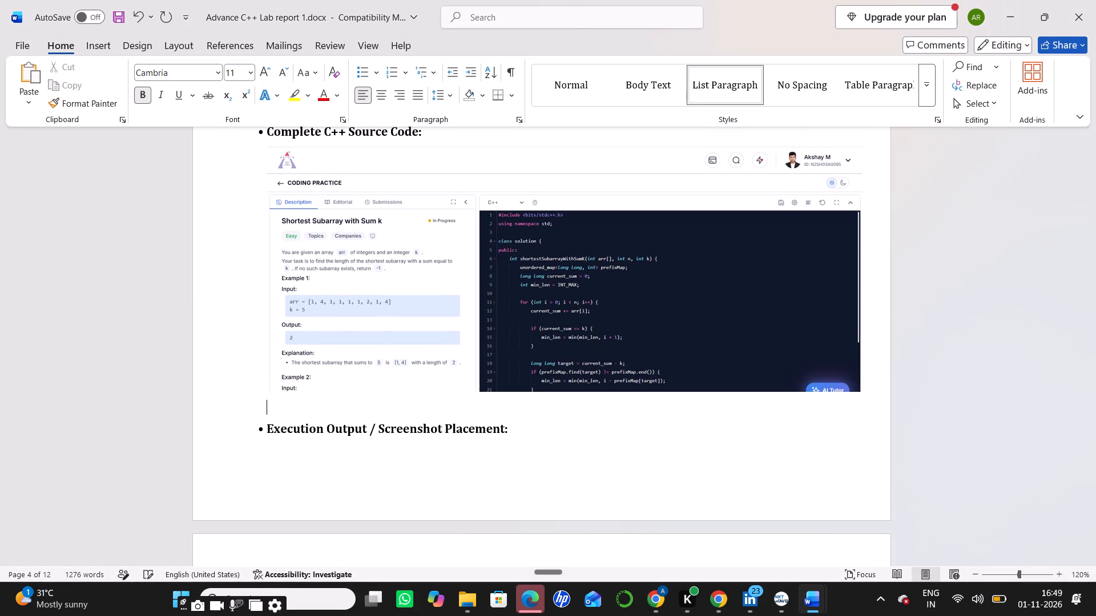
pyautogui.hotkey('ctrl', 'v')
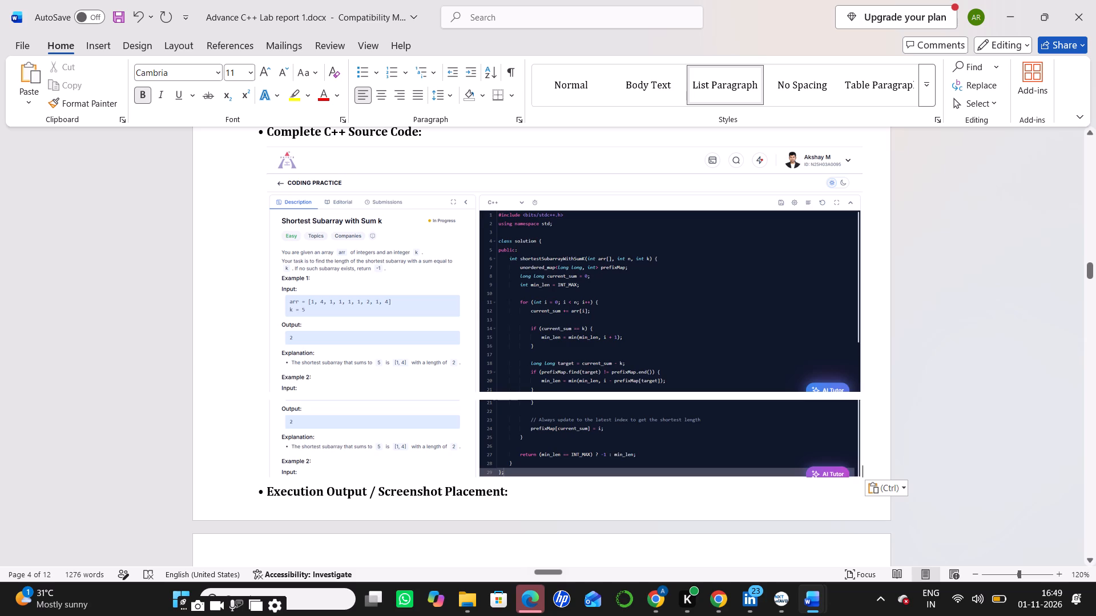
# Review the report from the title page through Problem Statement 2, checking the layout of the code and execution output screenshots.
pyautogui.scroll(-1, 589, 435)
pyautogui.scroll(9, 589, 435)
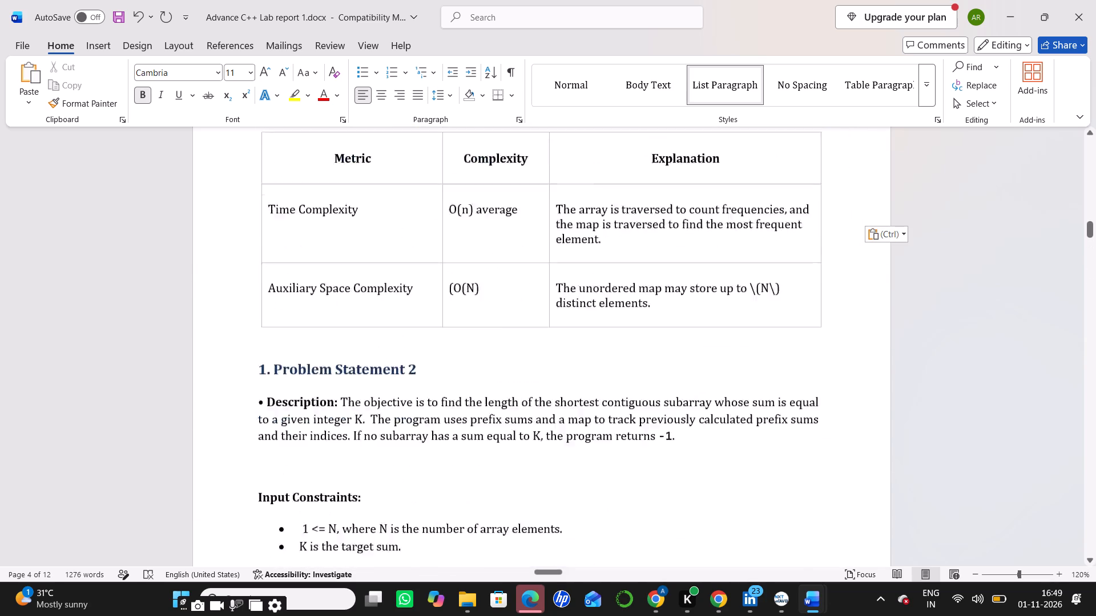
pyautogui.scroll(18, 589, 435)
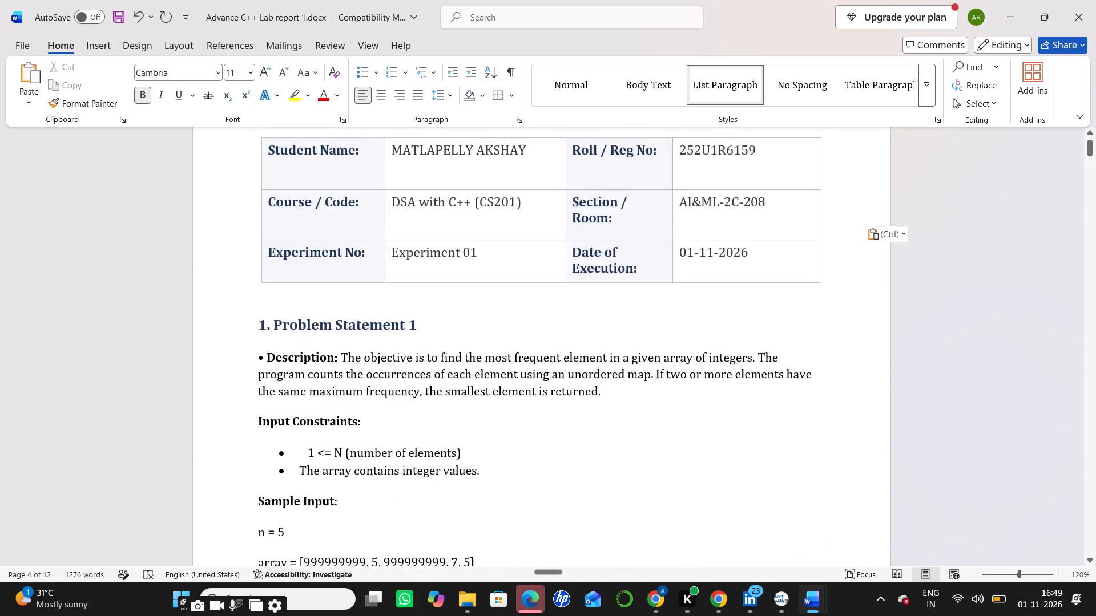
pyautogui.scroll(14, 589, 435)
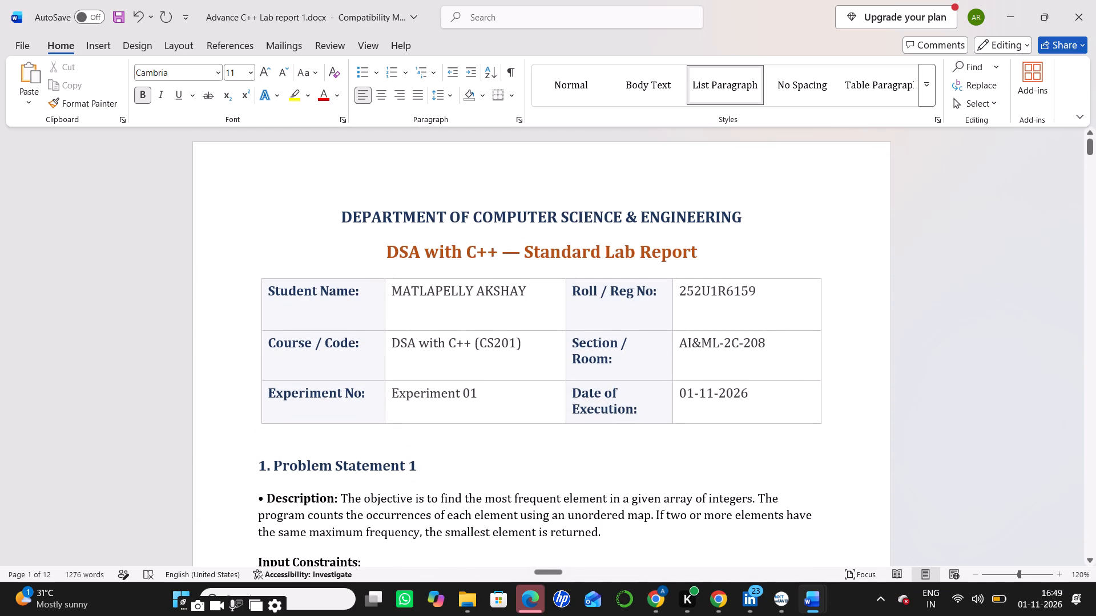
pyautogui.scroll(-4, 564, 355)
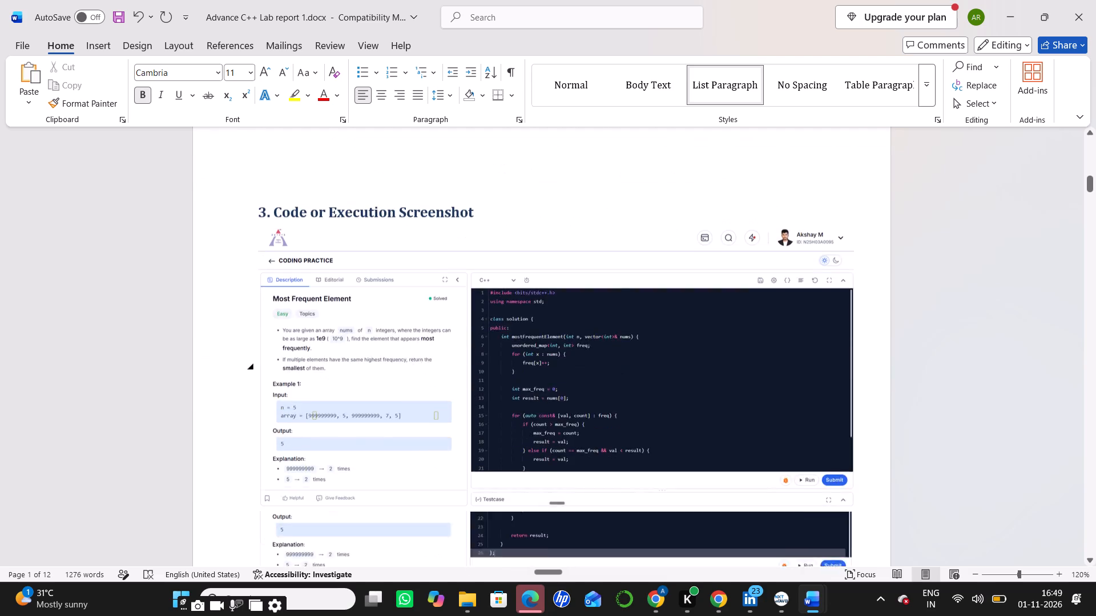
pyautogui.scroll(-1, 564, 355)
pyautogui.scroll(-1, 652, 102)
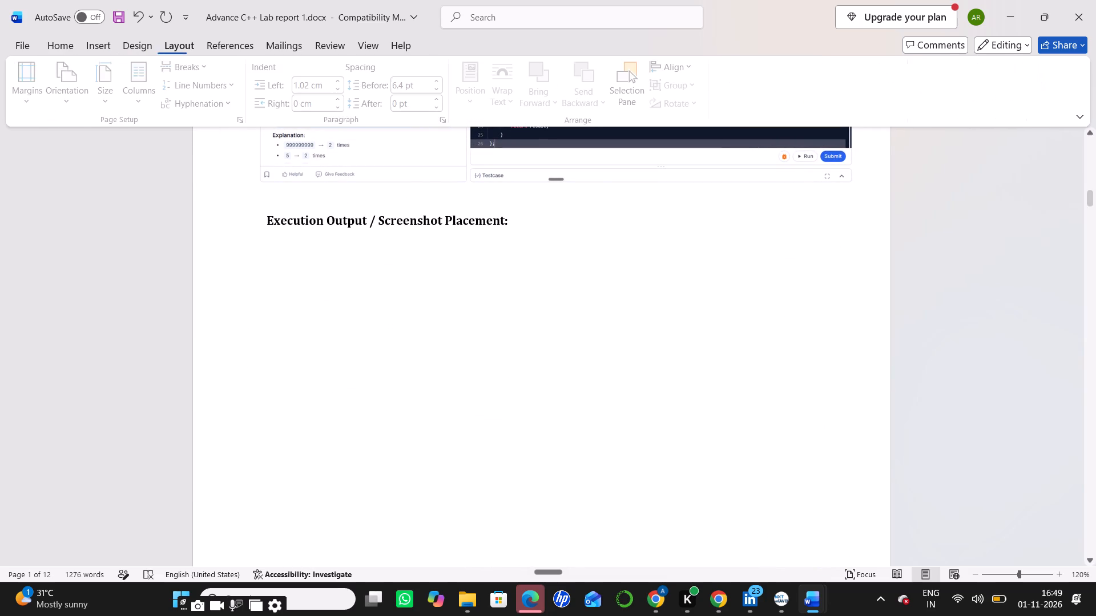
pyautogui.scroll(-2, 578, 321)
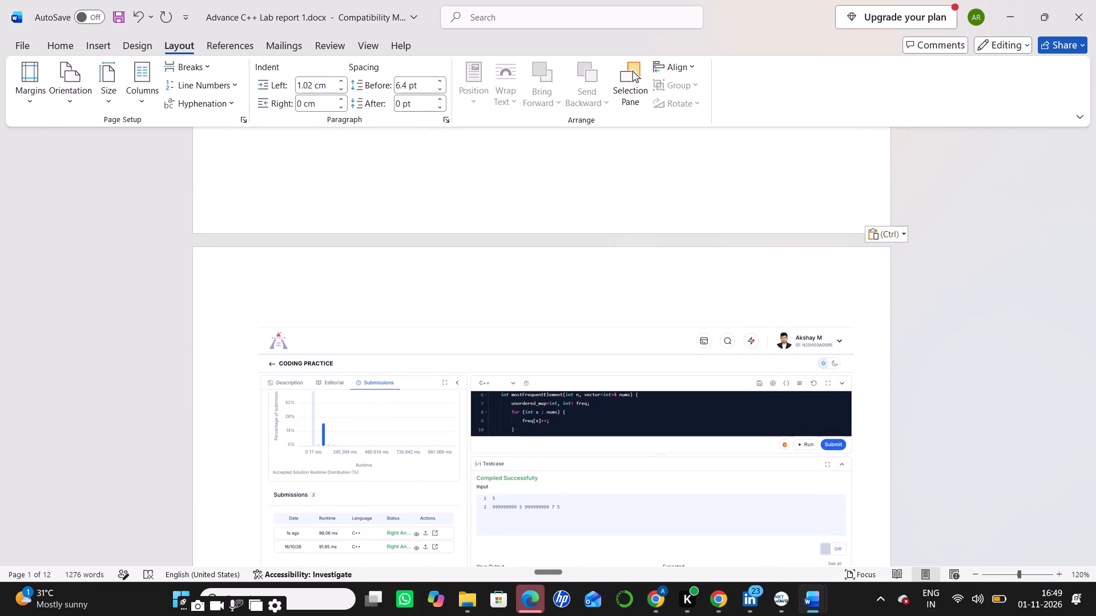
pyautogui.click(63, 43)
pyautogui.scroll(2, 426, 237)
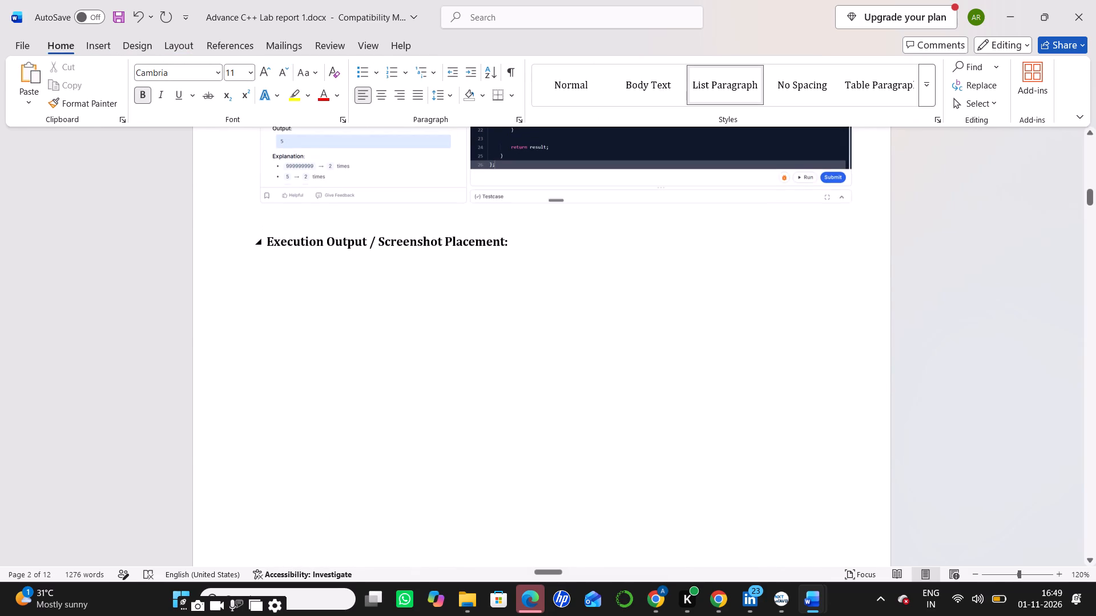
pyautogui.scroll(-3, 426, 237)
pyautogui.hscroll(1, 426, 237)
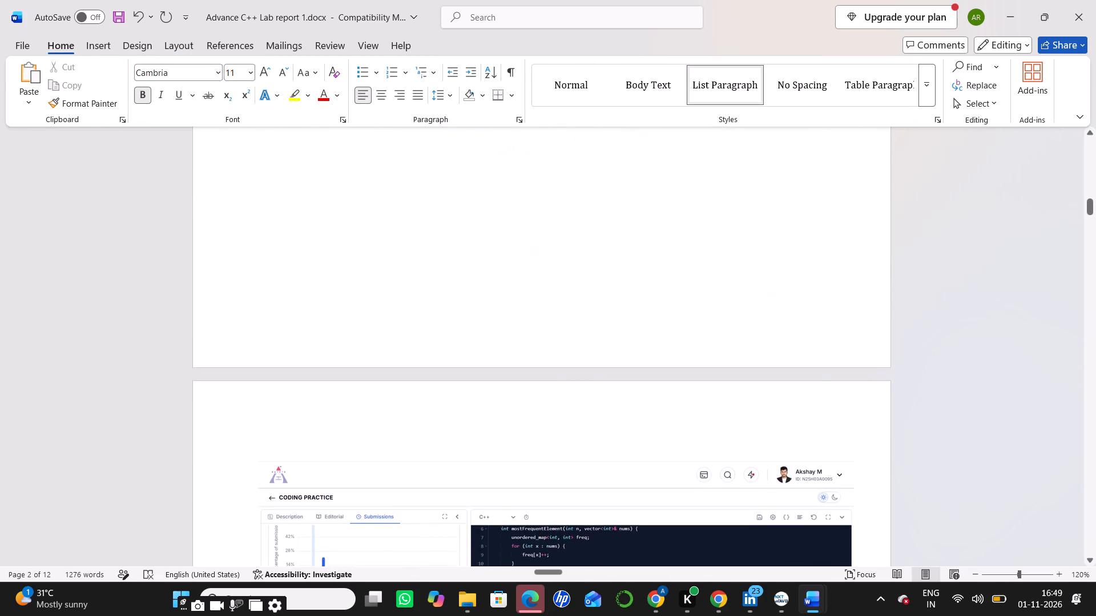
pyautogui.scroll(-3, 426, 237)
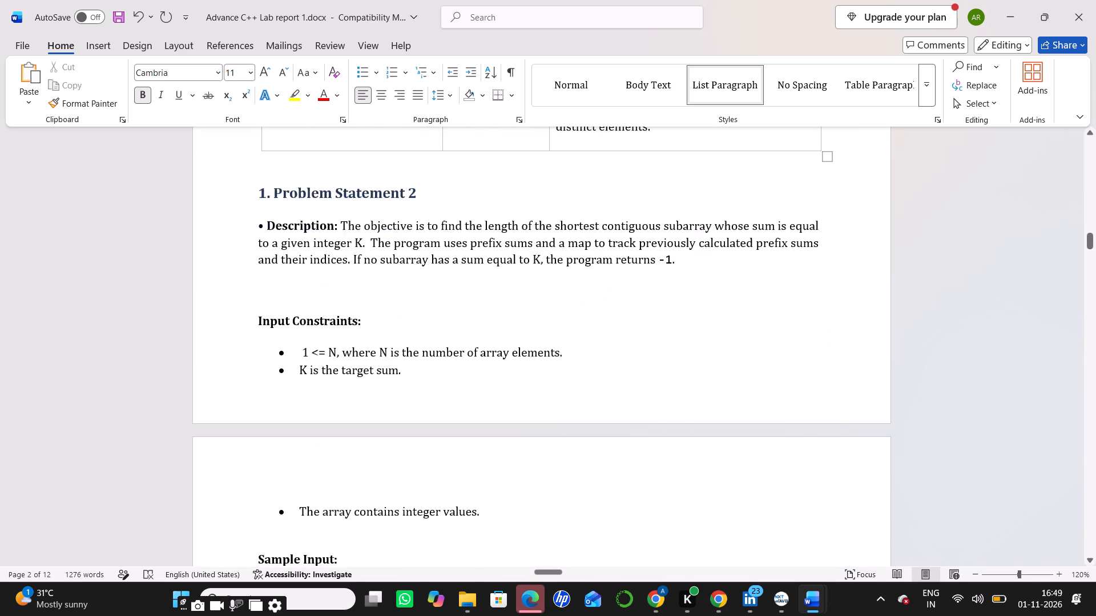
pyautogui.scroll(-3, 426, 237)
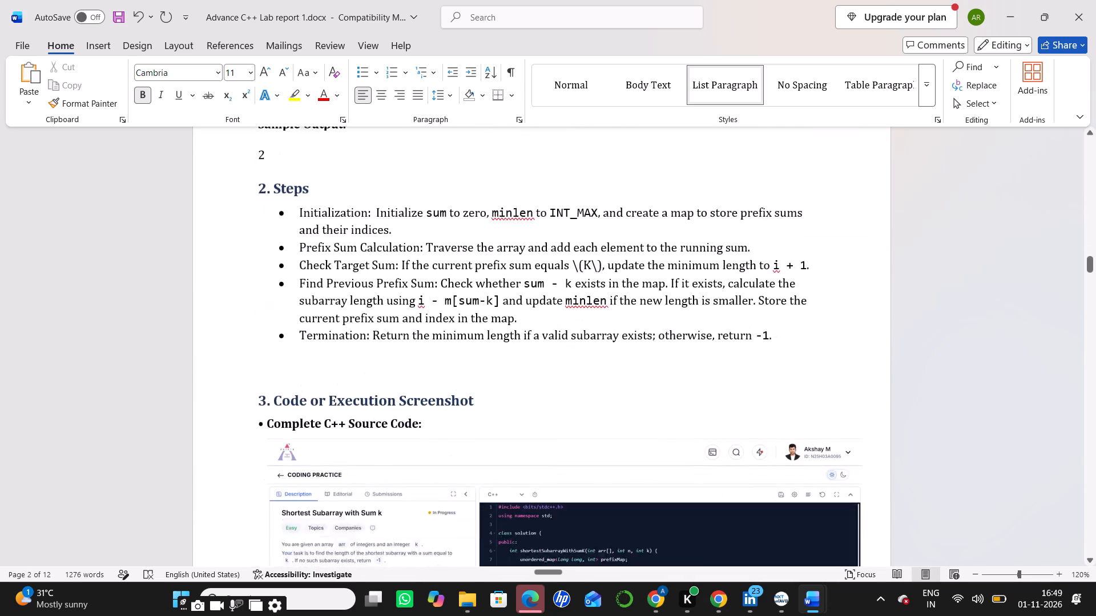
pyautogui.scroll(-2, 426, 237)
# Add a line break after Problem Statement 2's second code screenshot to move the Execution Output / Screenshot Placement heading to the next page.
pyautogui.scroll(1, 426, 237)
pyautogui.hscroll(1, 426, 237)
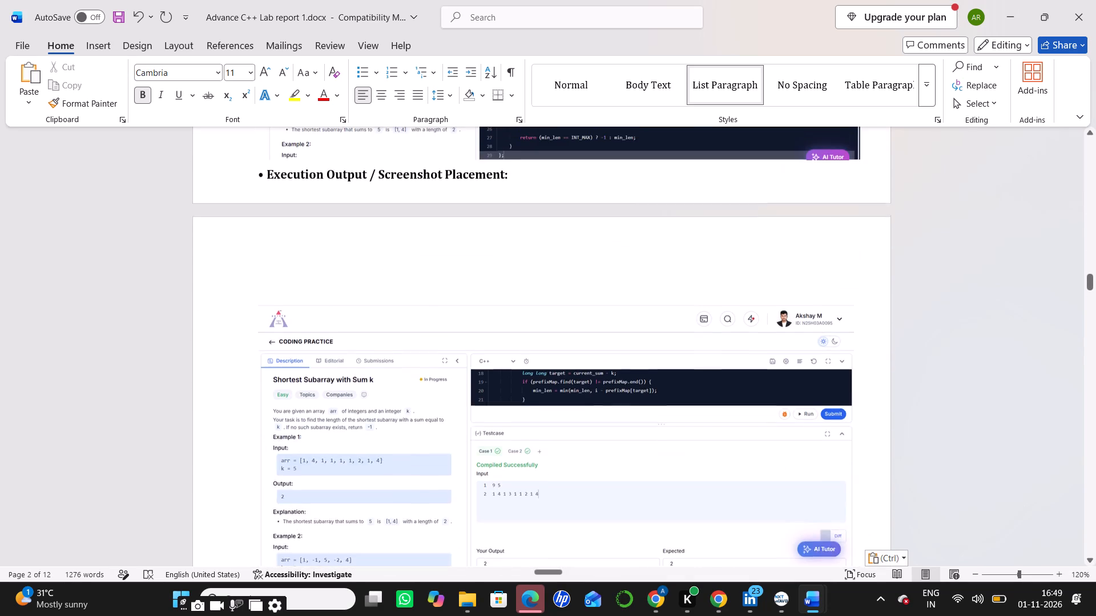
pyautogui.hscroll(1, 426, 237)
pyautogui.hscroll(1, 537, 233)
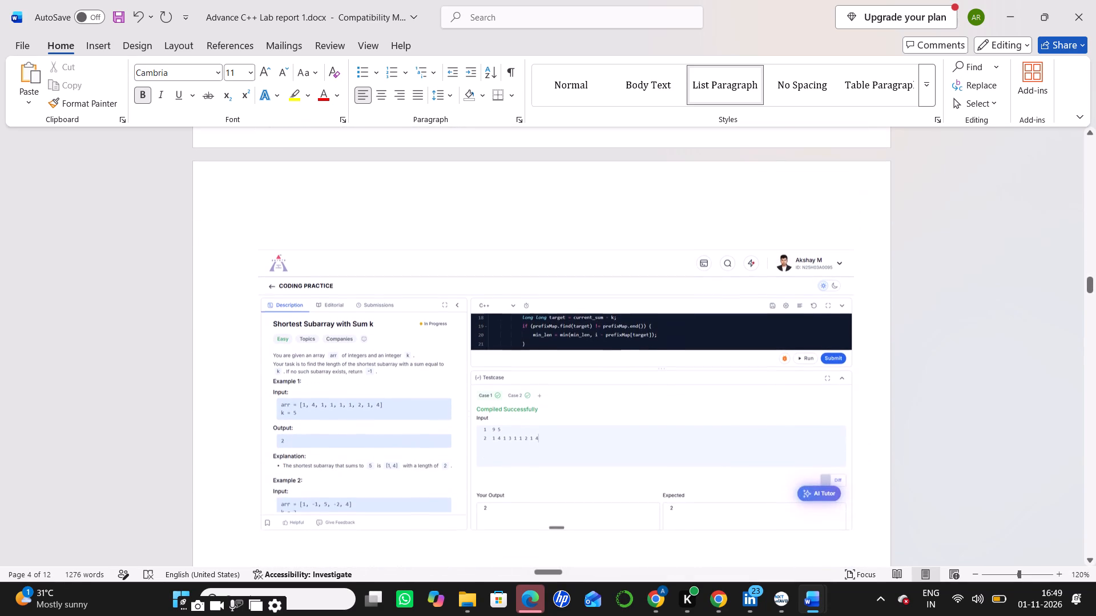
pyautogui.hscroll(2, 537, 233)
pyautogui.scroll(1, 537, 233)
pyautogui.hscroll(1, 537, 233)
pyautogui.press('Return')
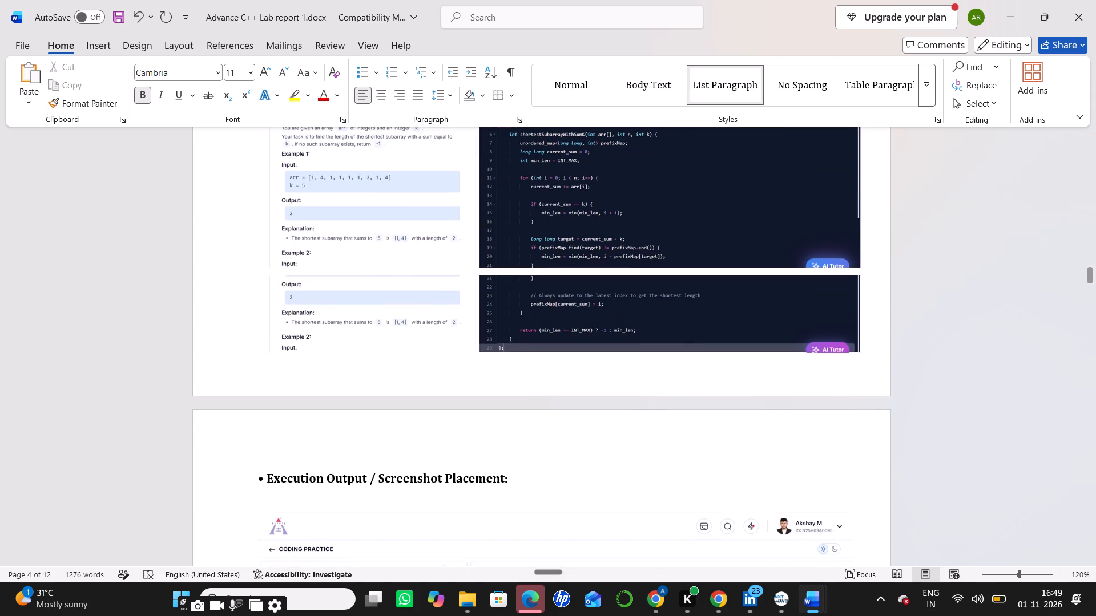
# Start a new unbulleted line below the Termination bullet in the Steps section of Problem Statement 3.
pyautogui.scroll(-1, 559, 549)
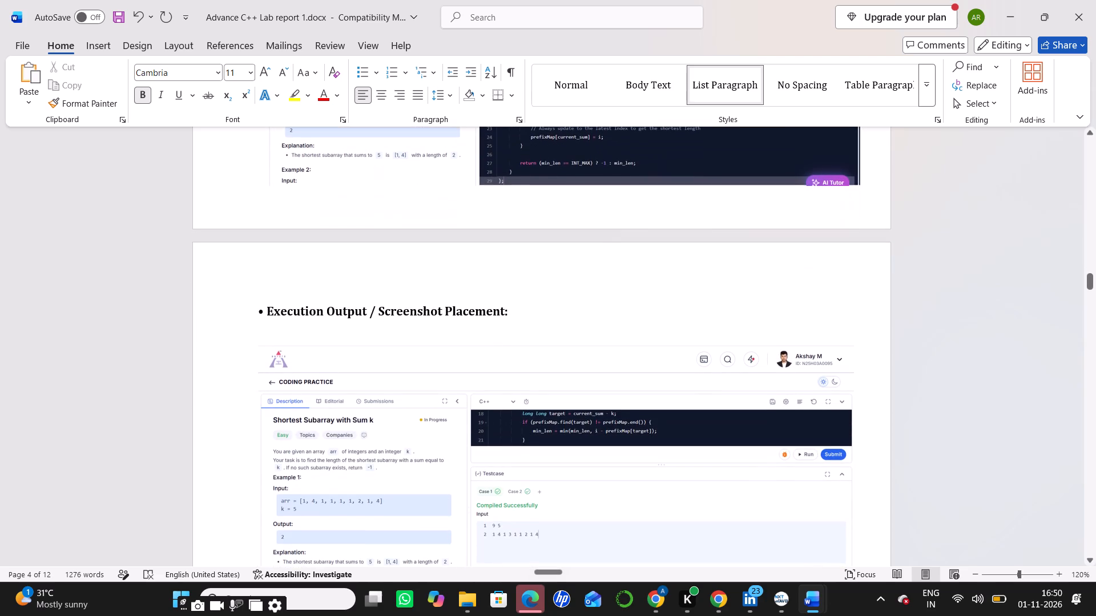
pyautogui.scroll(-3, 684, 482)
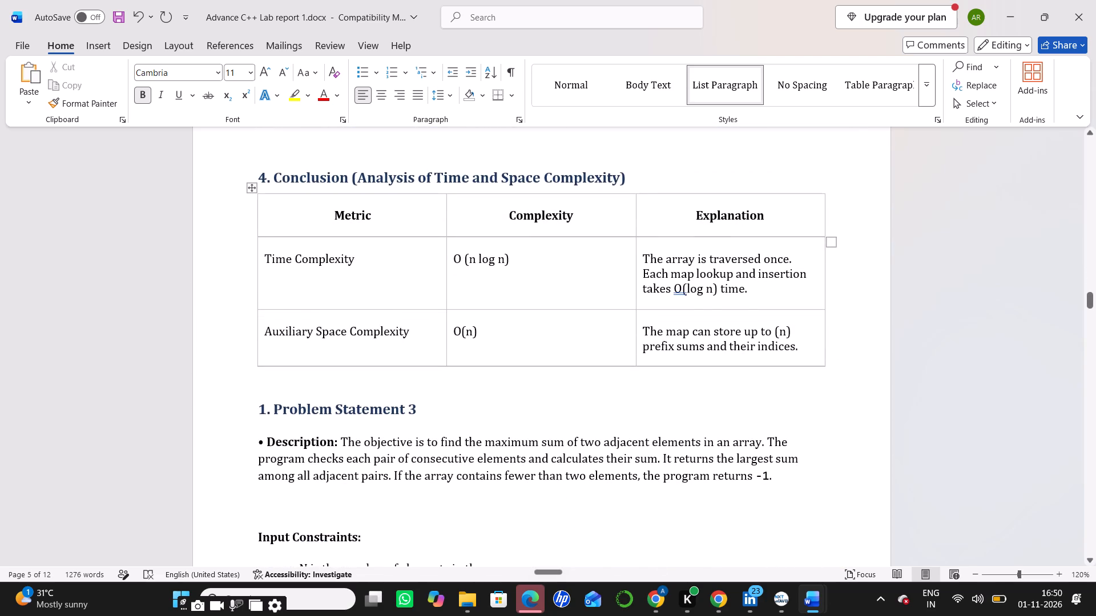
pyautogui.scroll(-3, 684, 482)
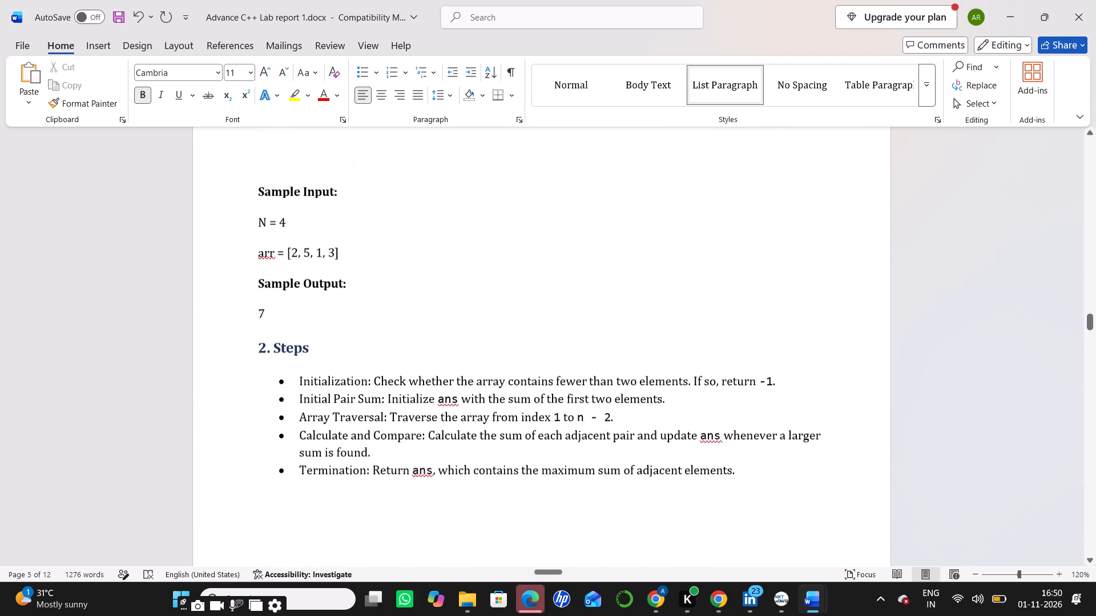
pyautogui.scroll(-2, 684, 482)
pyautogui.scroll(1, 684, 482)
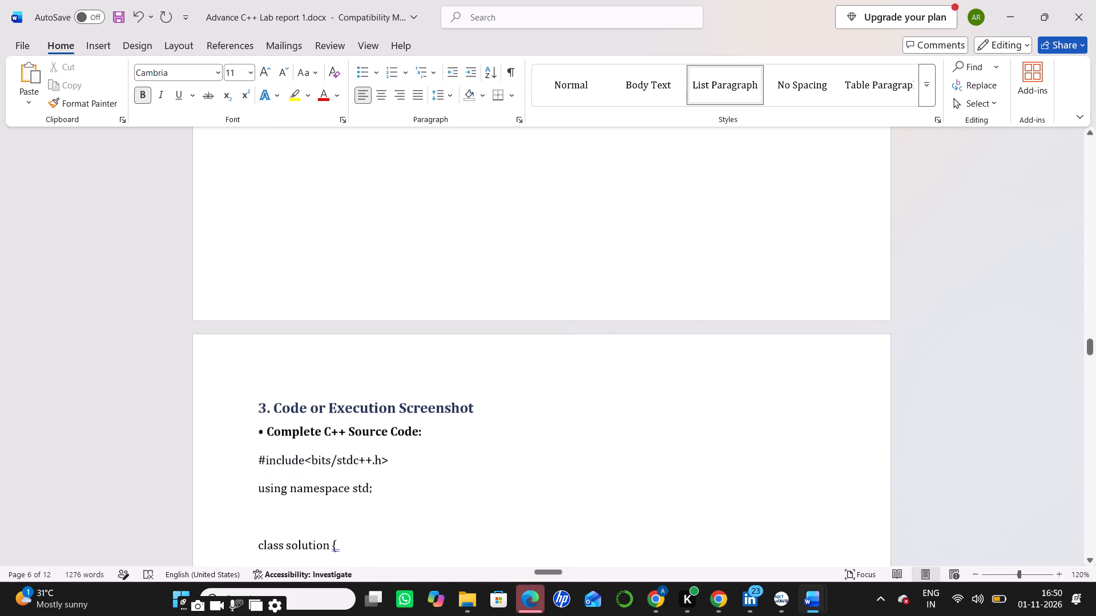
pyautogui.scroll(1, 684, 482)
pyautogui.scroll(-1, 418, 506)
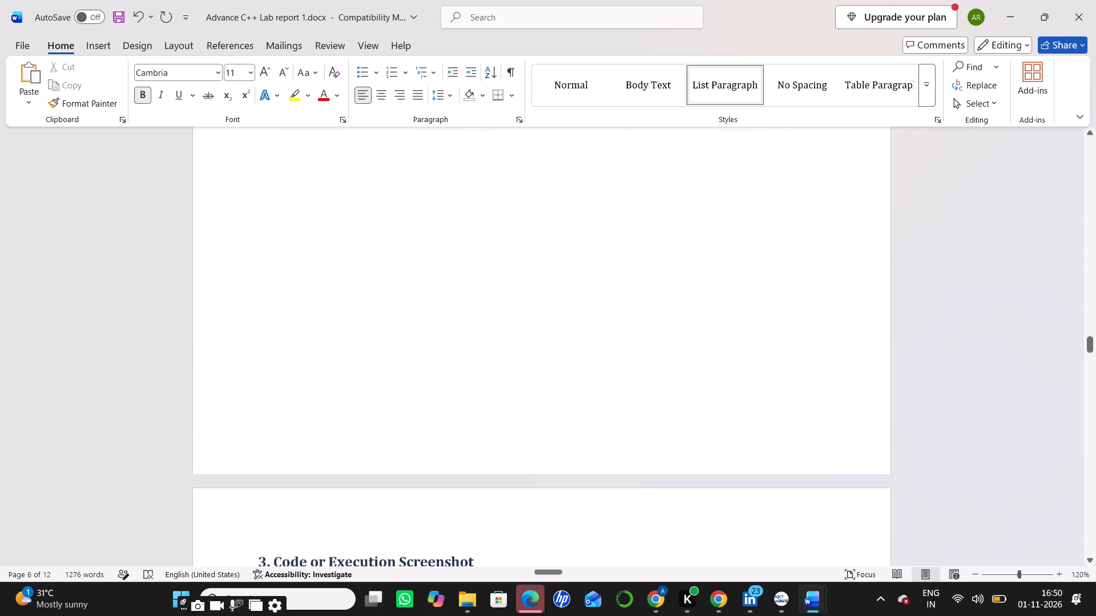
pyautogui.scroll(-1, 418, 506)
pyautogui.click(281, 277)
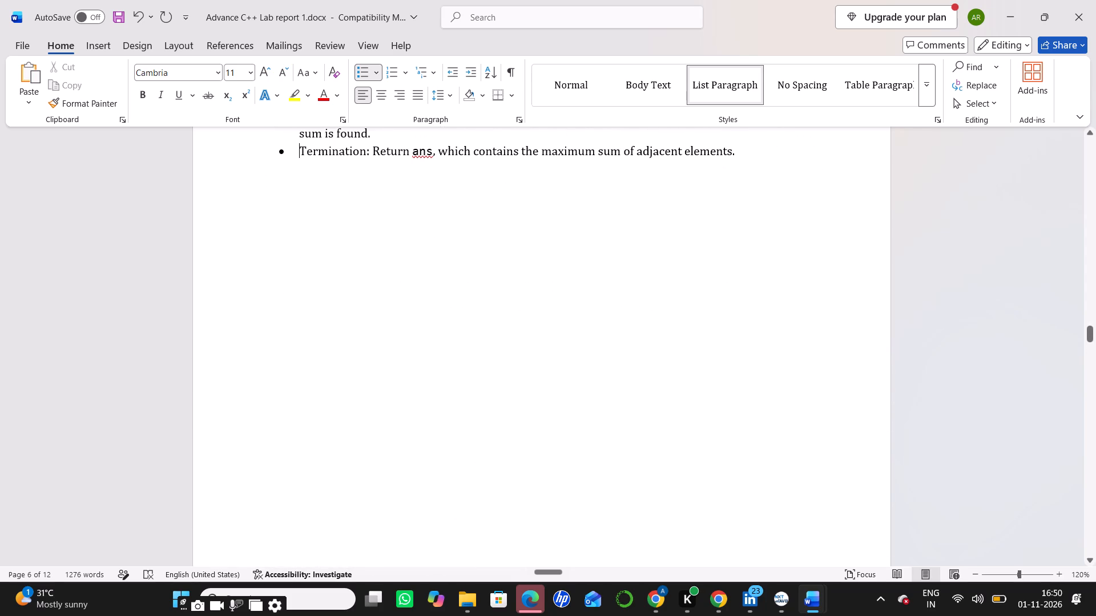
pyautogui.click(753, 159)
pyautogui.press('Return')
pyautogui.press('Return')
# Delete all the old code text, from #include<bits/stdc++.h> to the closing brace, under Problem Statement 3's Complete C++ Source Code.
pyautogui.scroll(-5, 601, 362)
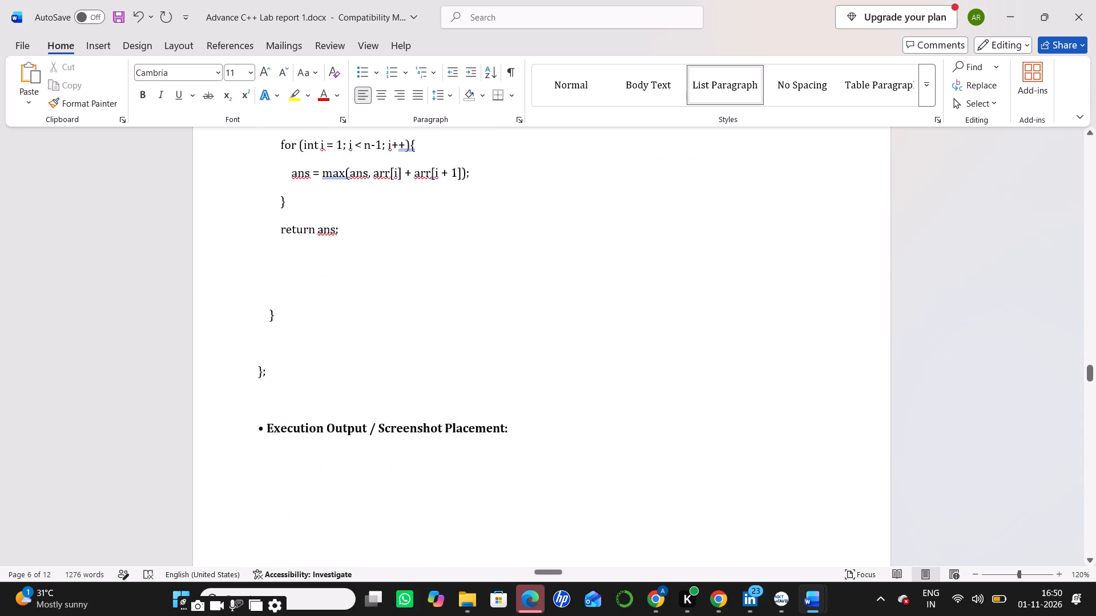
pyautogui.scroll(-1, 601, 362)
pyautogui.scroll(1, 601, 362)
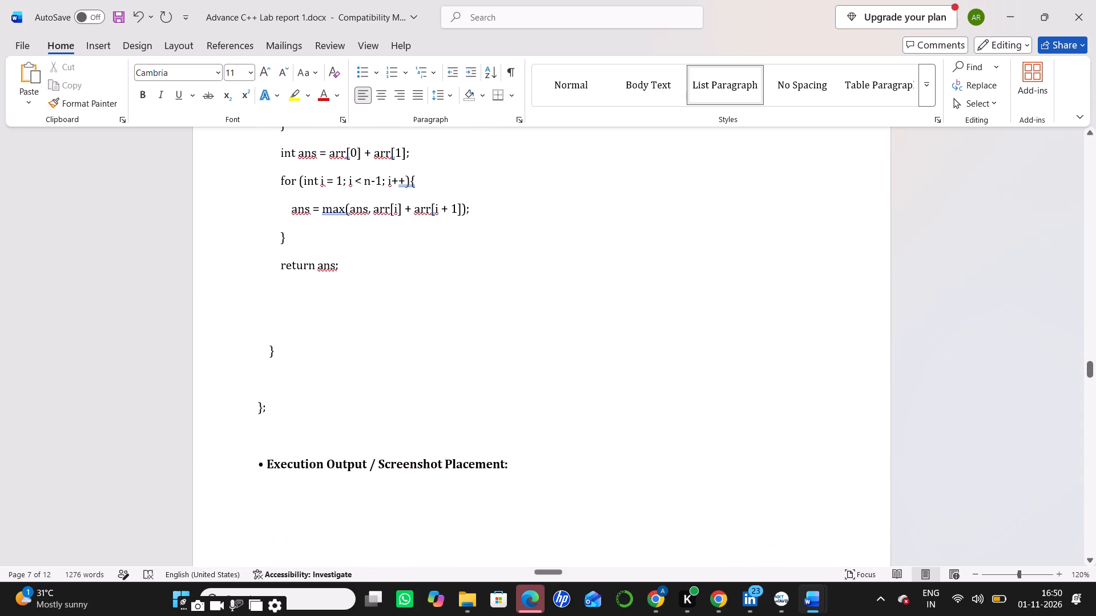
pyautogui.moveTo(340, 432); pyautogui.dragTo(293, 155)
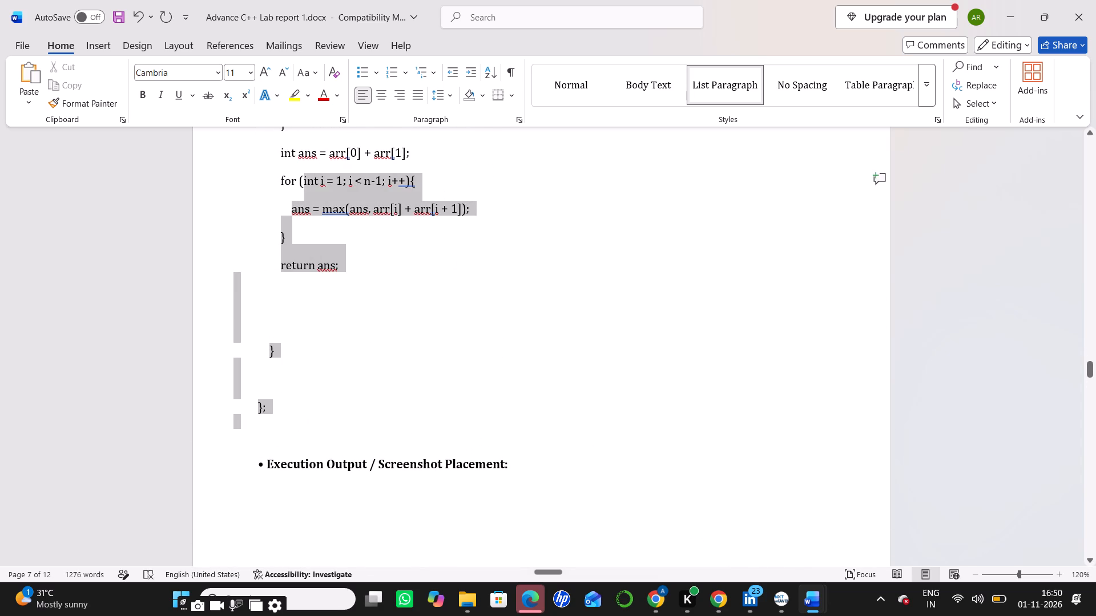
pyautogui.moveTo(293, 155); pyautogui.dragTo(284, 498)
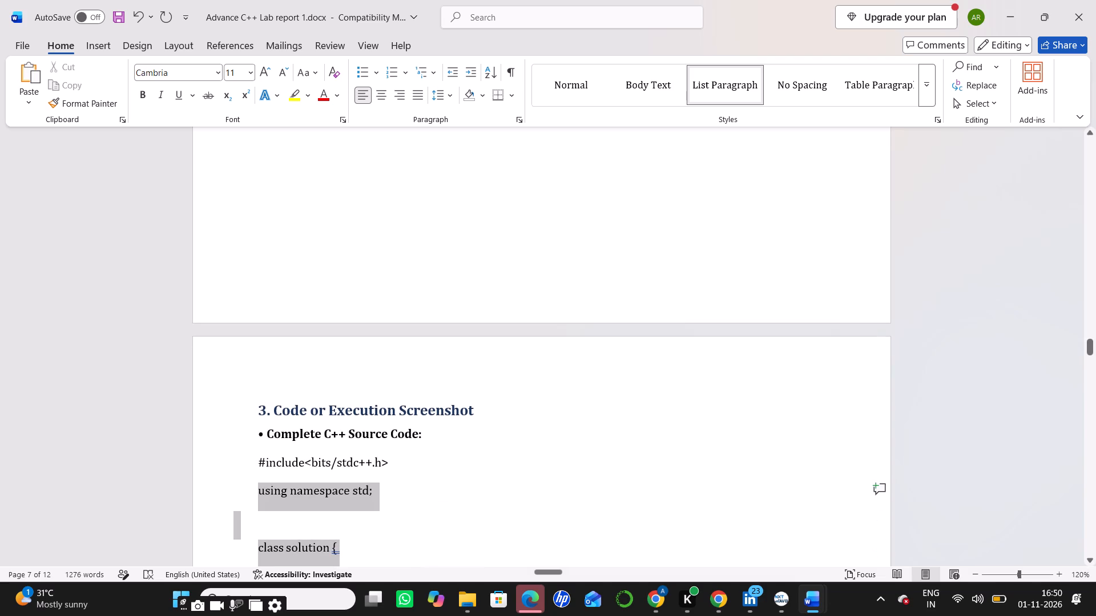
pyautogui.moveTo(284, 498); pyautogui.dragTo(257, 459)
pyautogui.press('BackSpace')
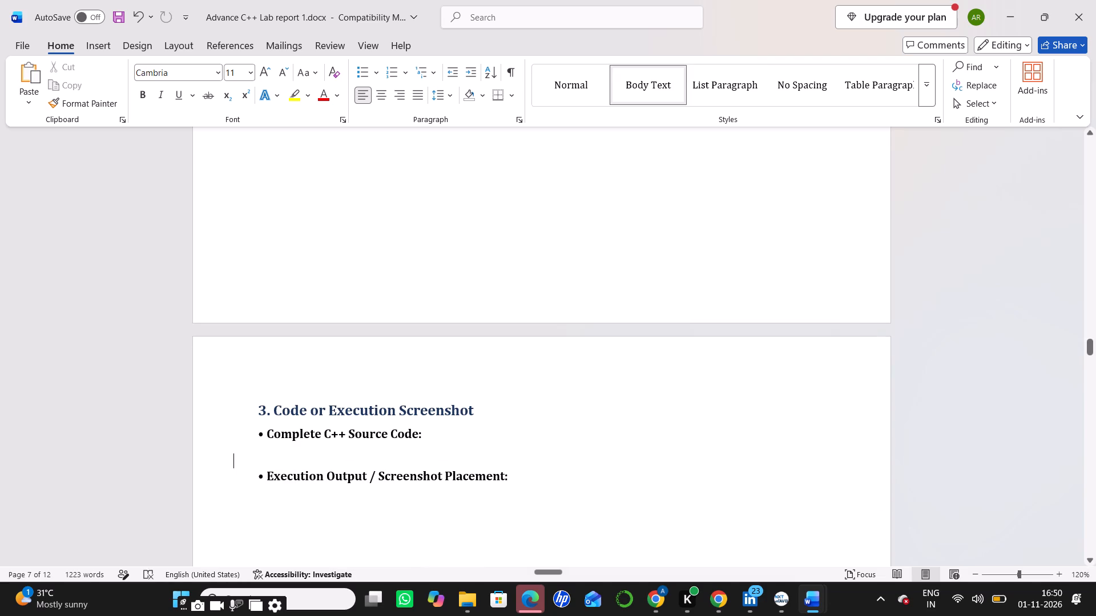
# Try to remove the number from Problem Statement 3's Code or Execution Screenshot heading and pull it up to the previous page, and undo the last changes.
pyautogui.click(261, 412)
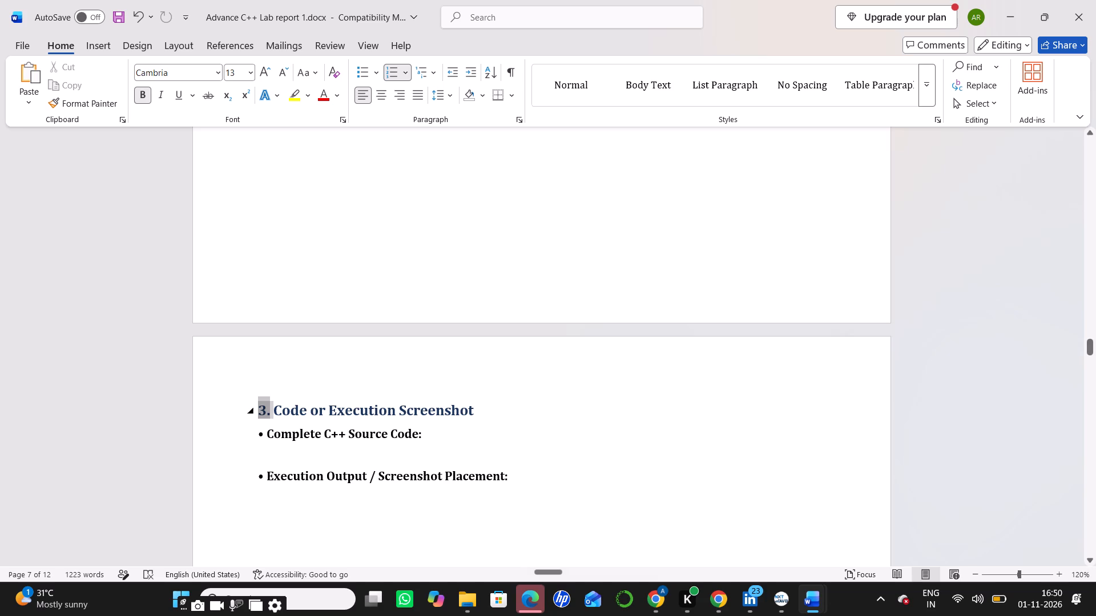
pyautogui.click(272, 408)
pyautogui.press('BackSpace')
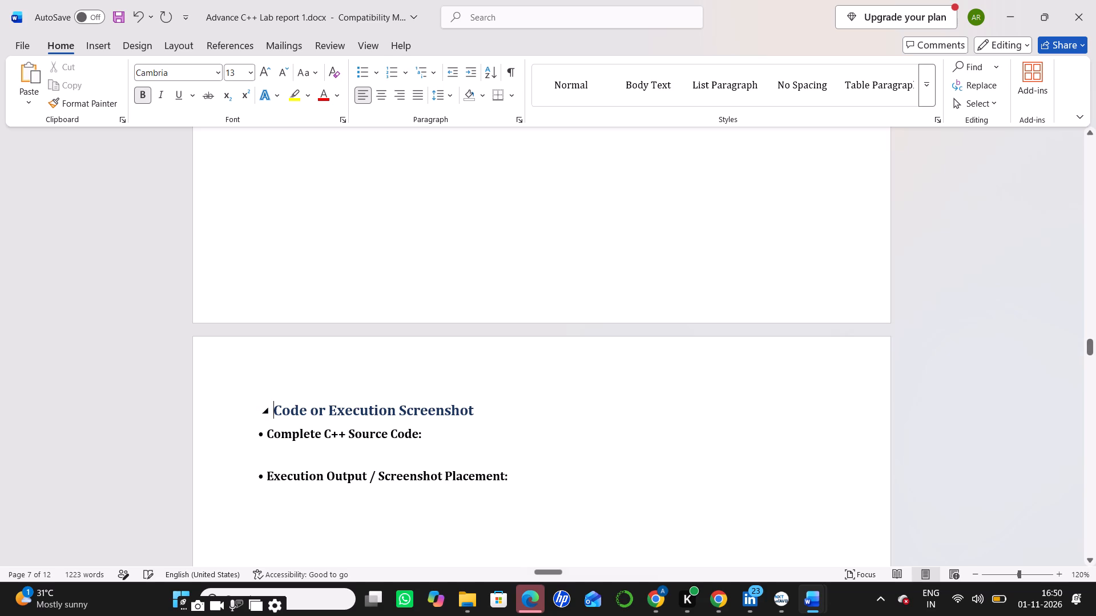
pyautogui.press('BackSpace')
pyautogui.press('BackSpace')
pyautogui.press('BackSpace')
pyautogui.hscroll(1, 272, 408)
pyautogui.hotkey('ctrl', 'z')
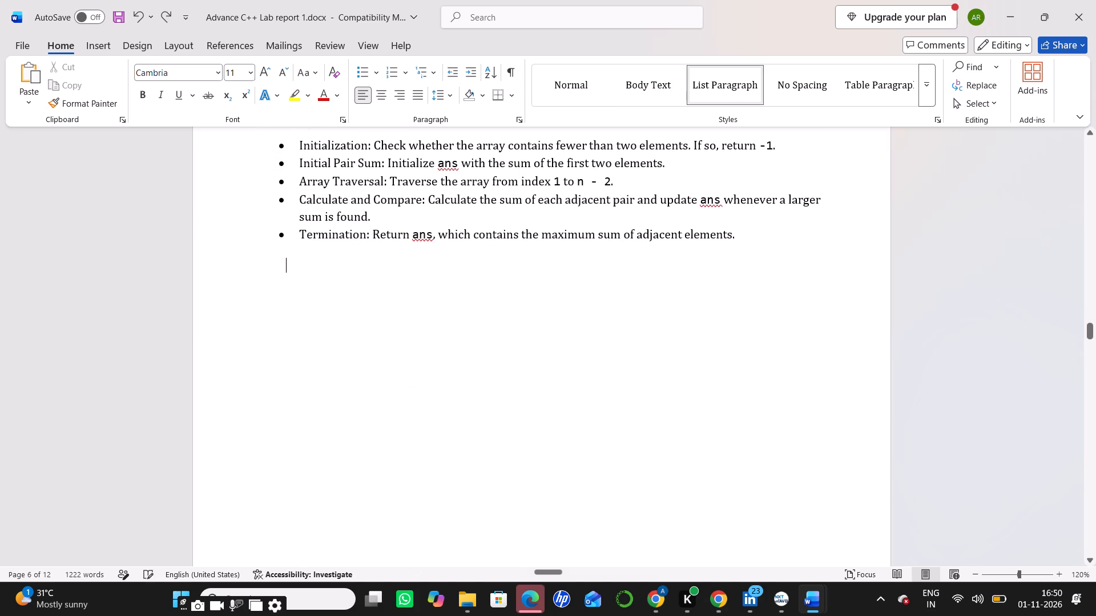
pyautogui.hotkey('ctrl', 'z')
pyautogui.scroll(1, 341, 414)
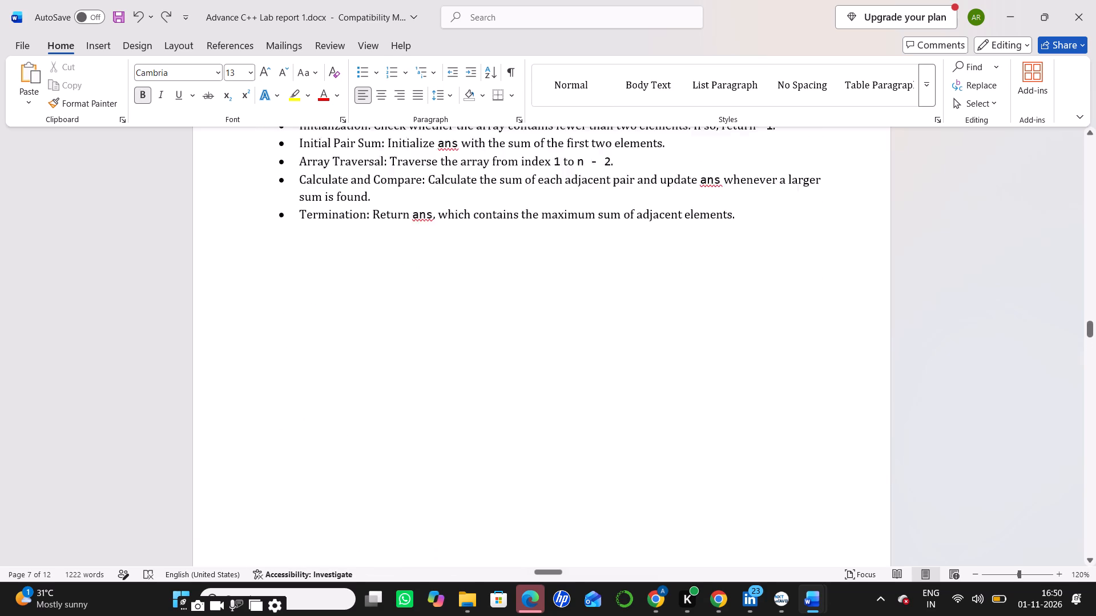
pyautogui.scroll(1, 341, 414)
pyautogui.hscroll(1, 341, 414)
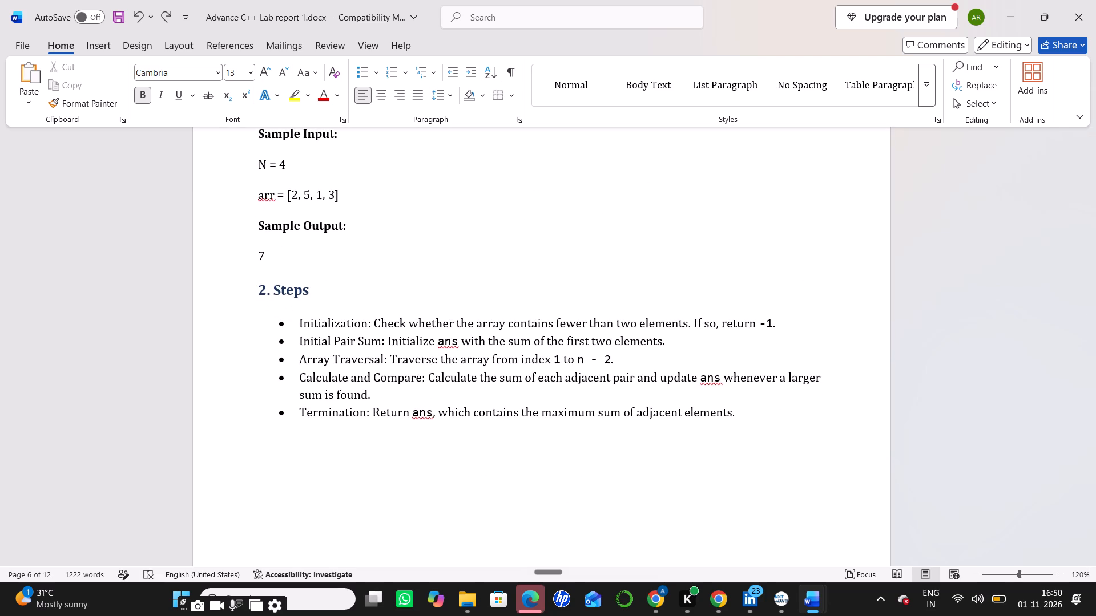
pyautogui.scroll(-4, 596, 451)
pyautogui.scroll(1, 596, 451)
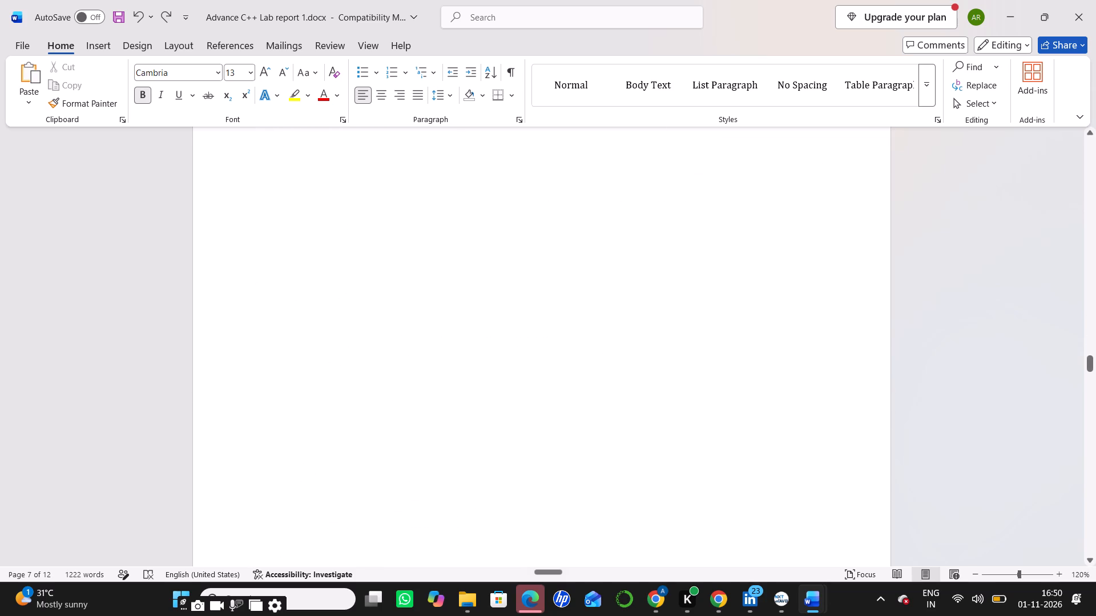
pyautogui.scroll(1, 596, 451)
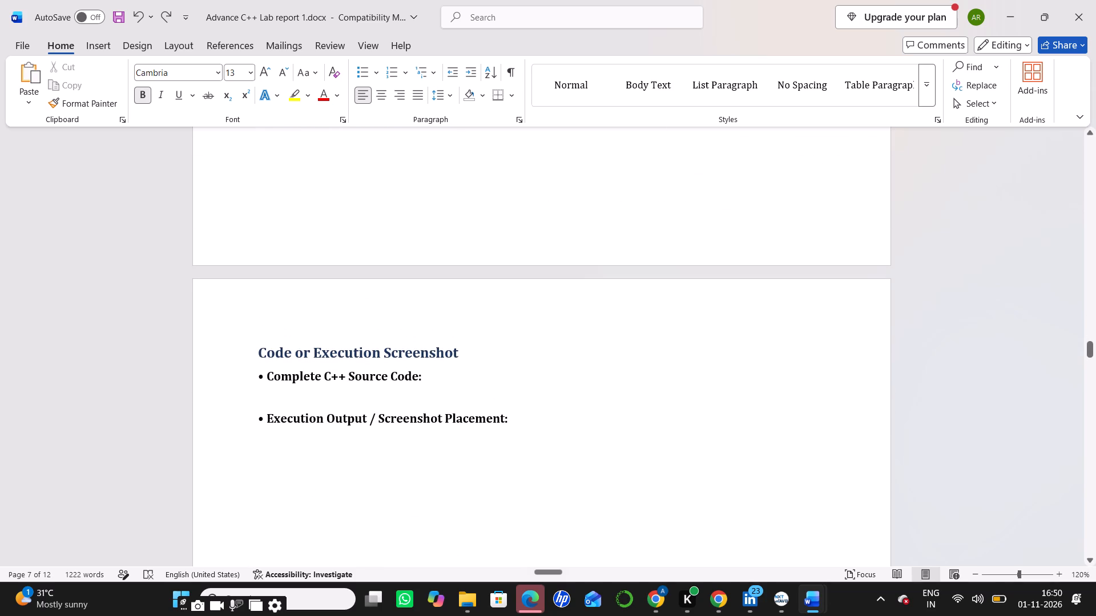
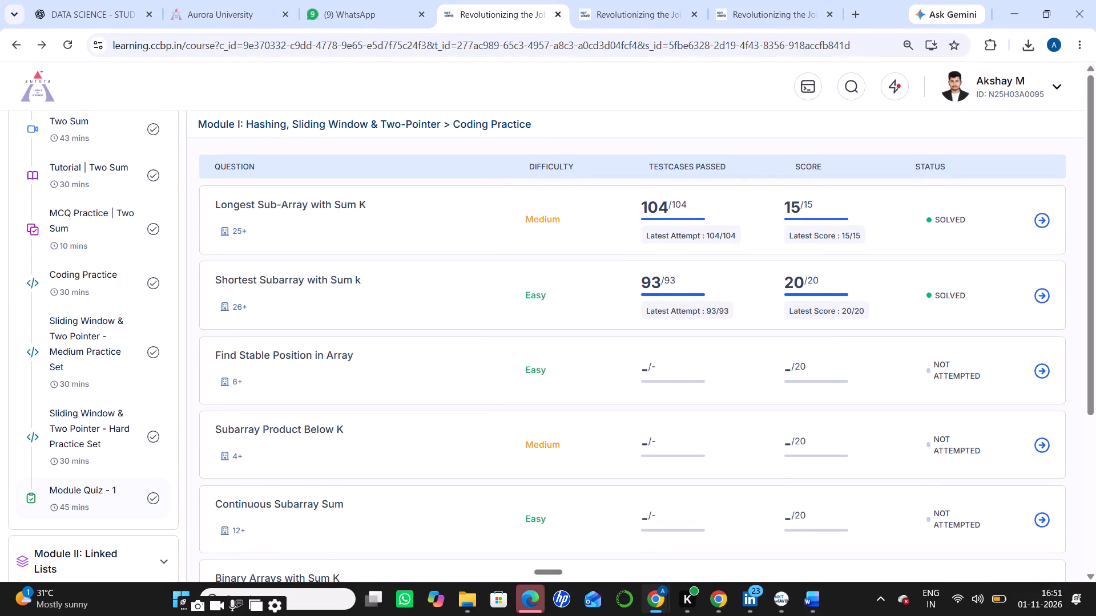
# Examine the question lists of the Module I Coding Practice sets that follow the Two Sum and Largest Subarray Sum MCQ practices.
pyautogui.click(88, 275)
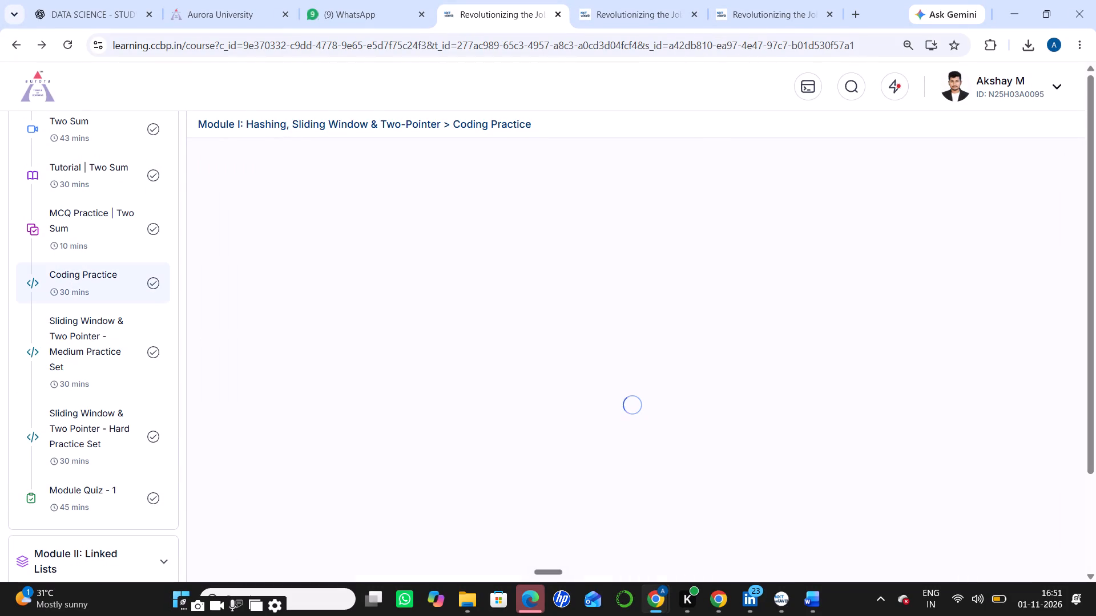
pyautogui.scroll(-4, 346, 372)
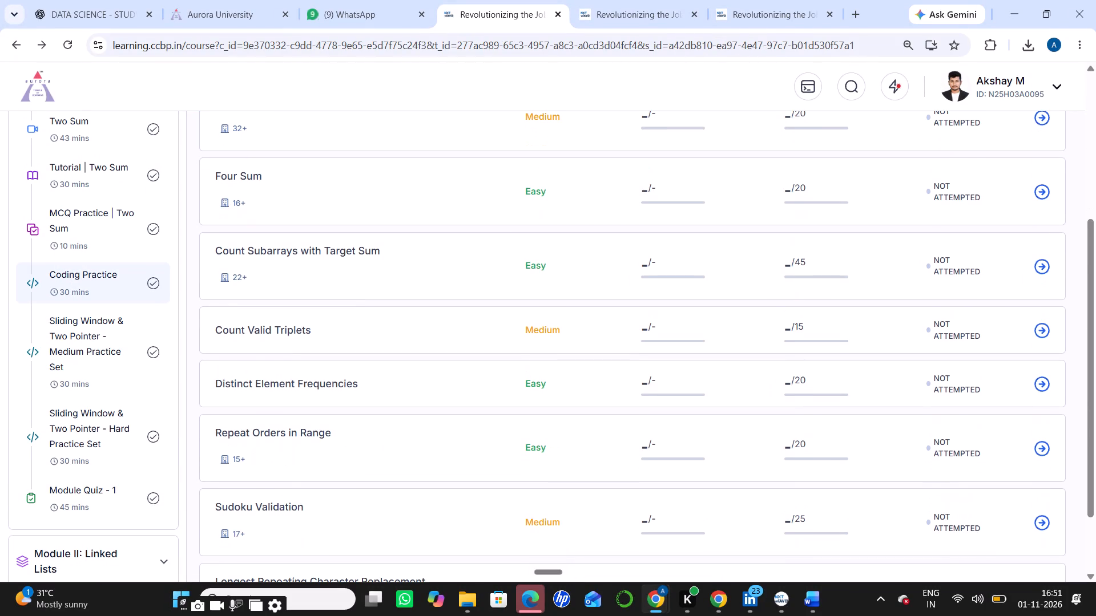
pyautogui.scroll(-3, 346, 372)
pyautogui.scroll(1, 110, 230)
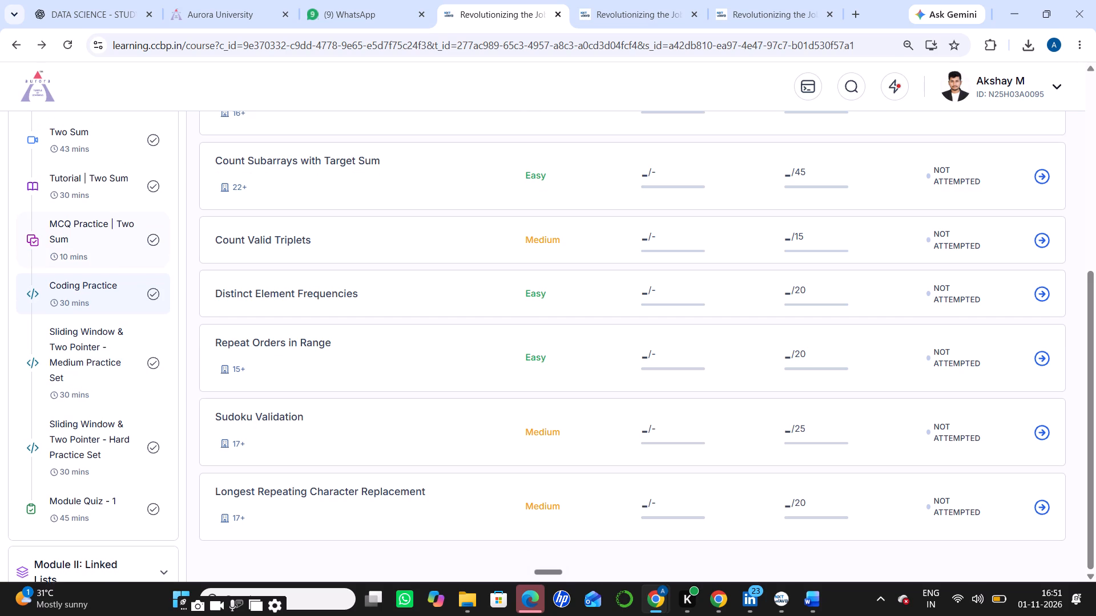
pyautogui.scroll(3, 110, 230)
pyautogui.click(110, 230)
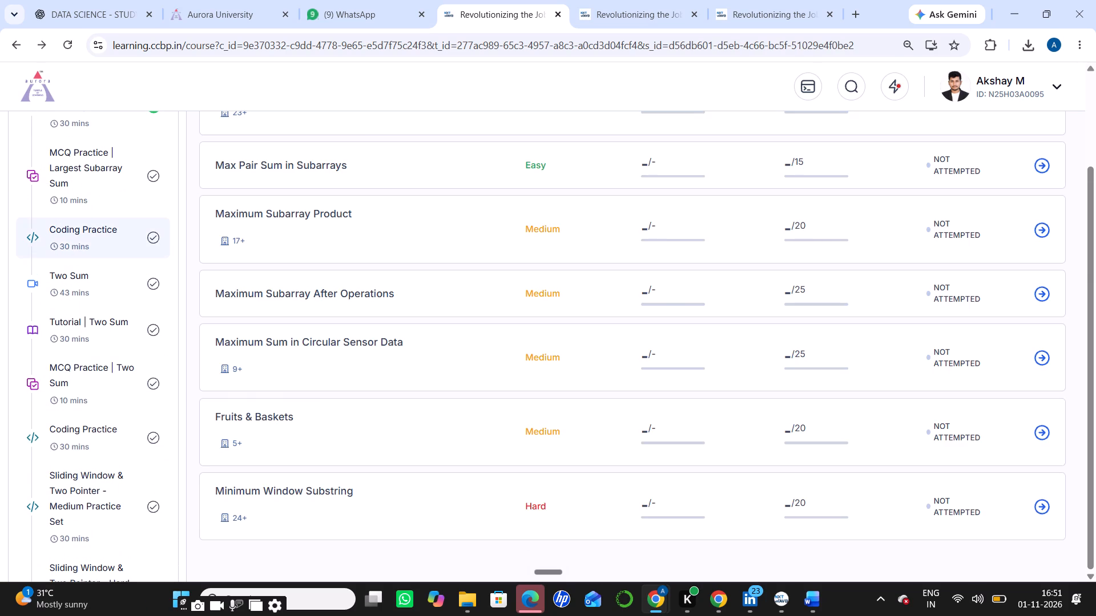
pyautogui.scroll(5, 333, 253)
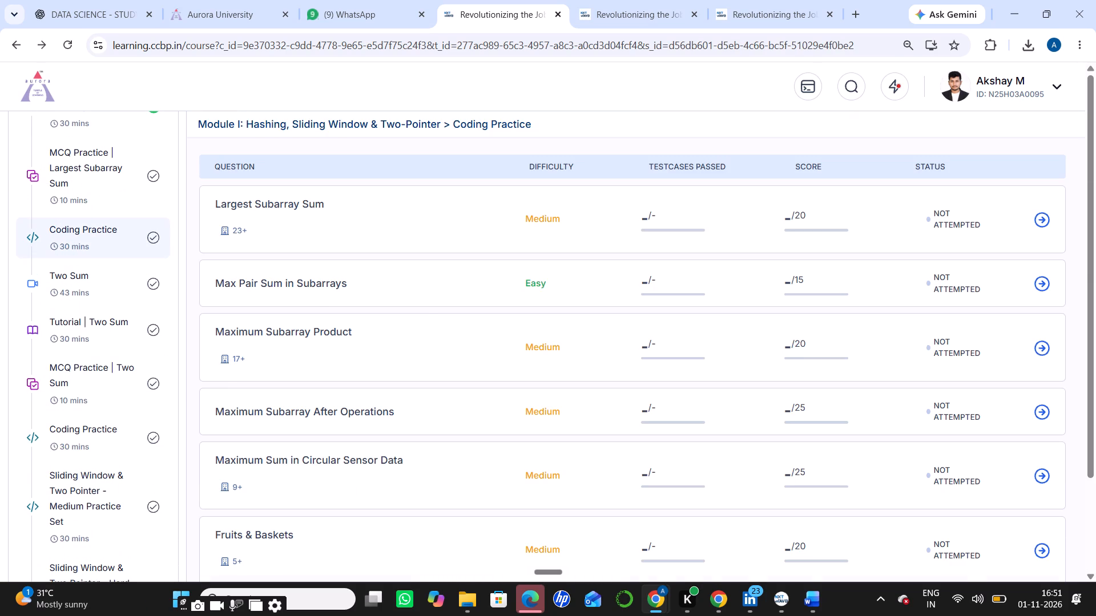
pyautogui.scroll(-6, 316, 317)
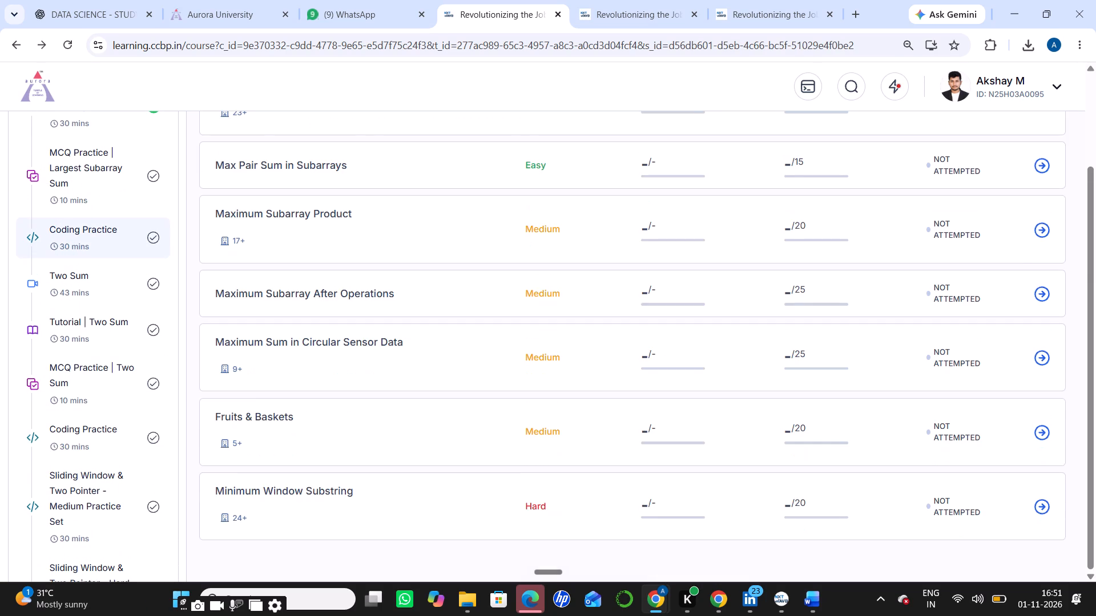
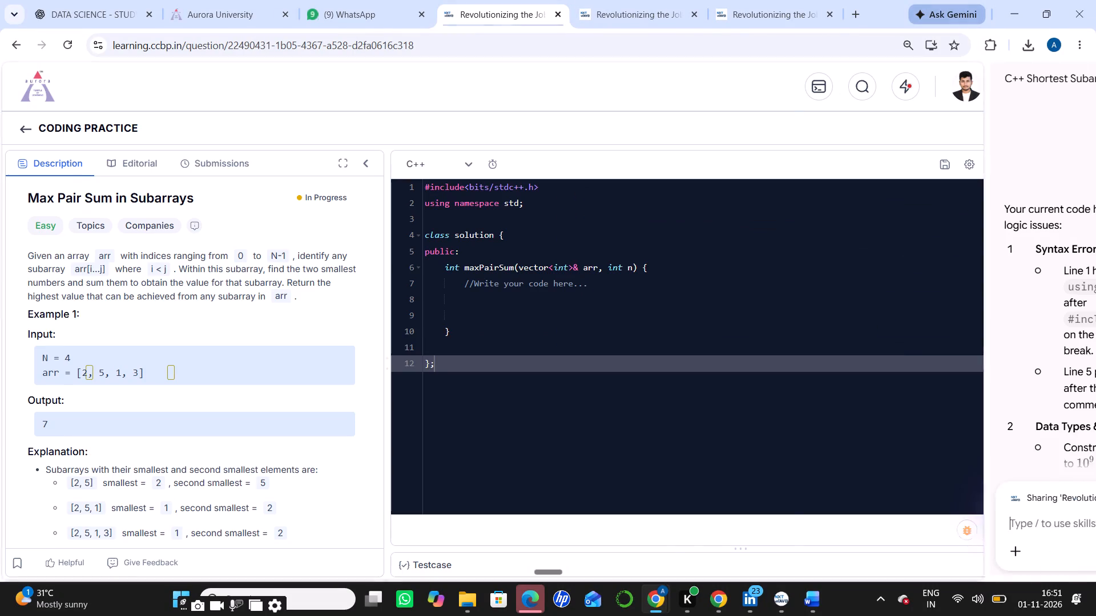
# In Chrome, send Gemini the prompt "NOW THIS" to get help with the Max Pair Sum in Subarrays coding problem.
pyautogui.click(944, 520)
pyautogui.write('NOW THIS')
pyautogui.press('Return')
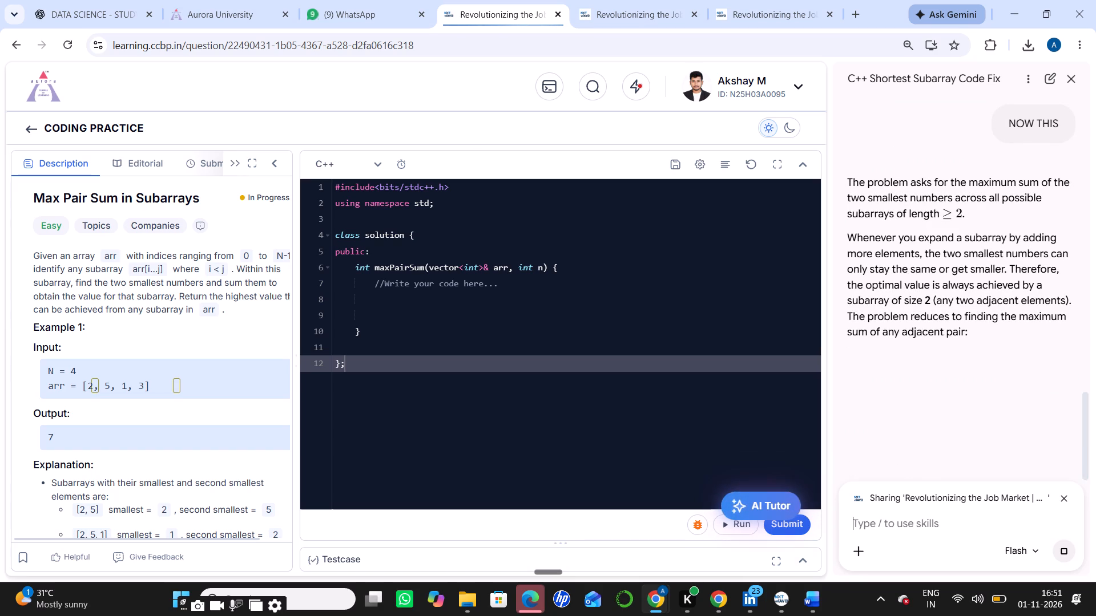
# Replace the Max Pair Sum in Subarrays starter code with Gemini's maxPairSum solution and run it.
pyautogui.scroll(-2, 937, 351)
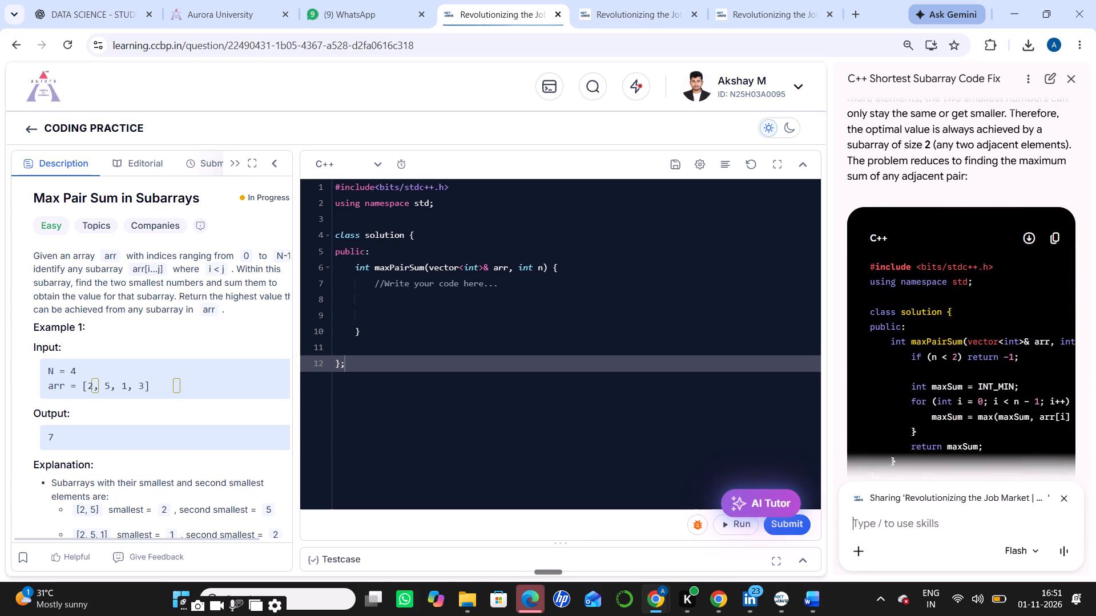
pyautogui.moveTo(376, 387); pyautogui.dragTo(327, 177)
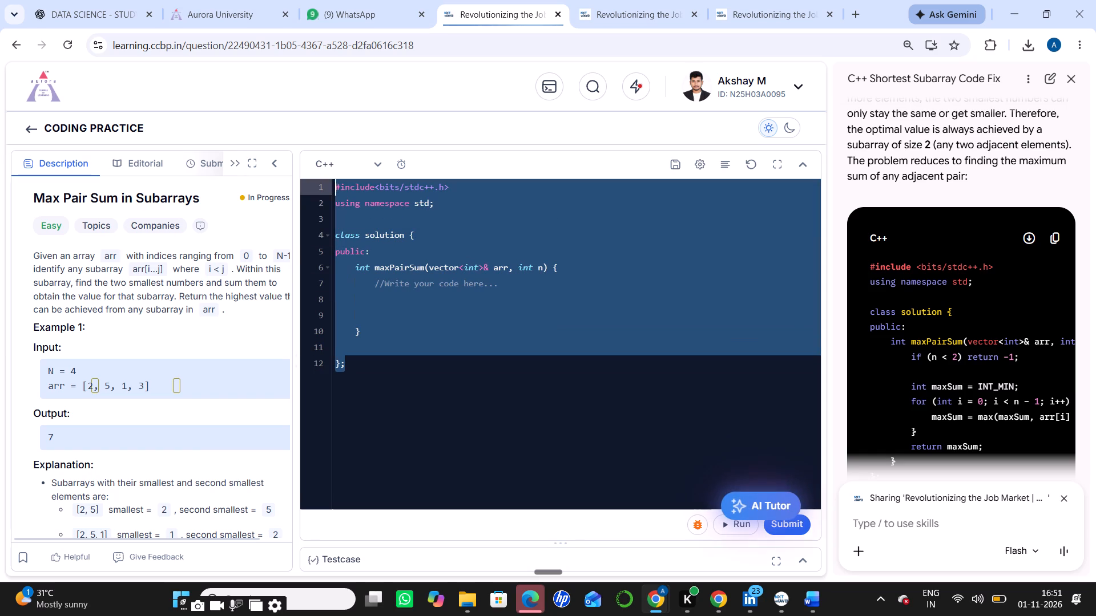
pyautogui.press('BackSpace')
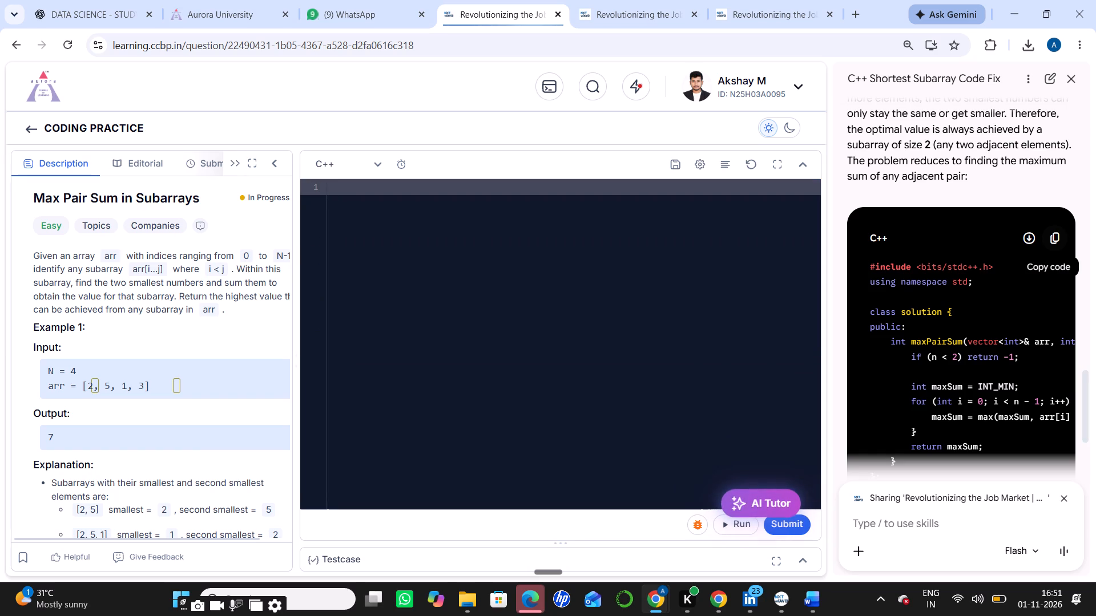
pyautogui.click(1060, 241)
pyautogui.click(417, 372)
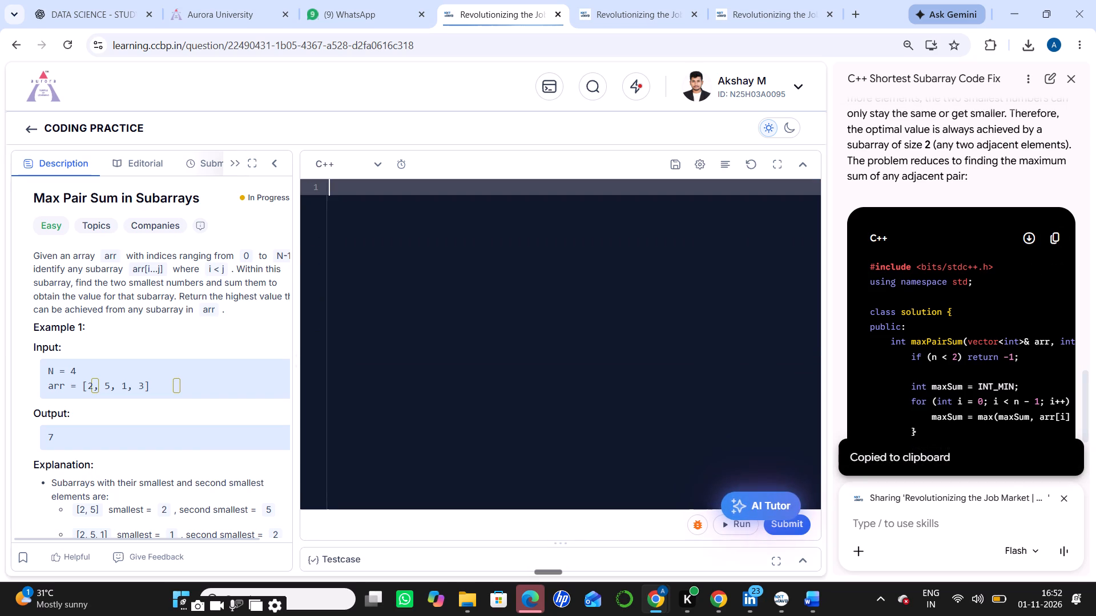
pyautogui.hotkey('ctrl', 'v')
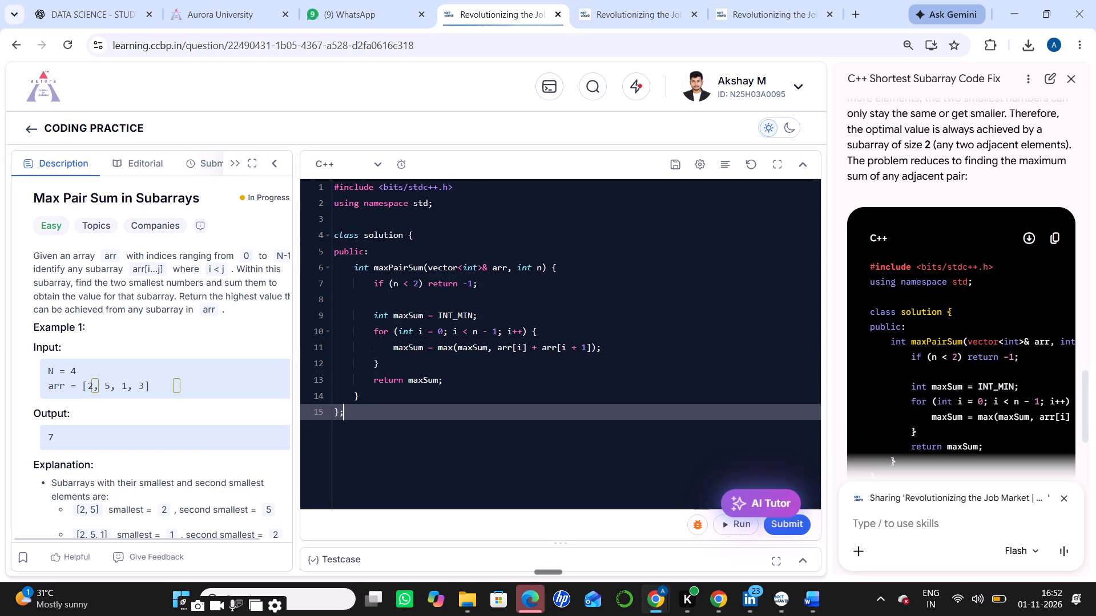
pyautogui.click(746, 530)
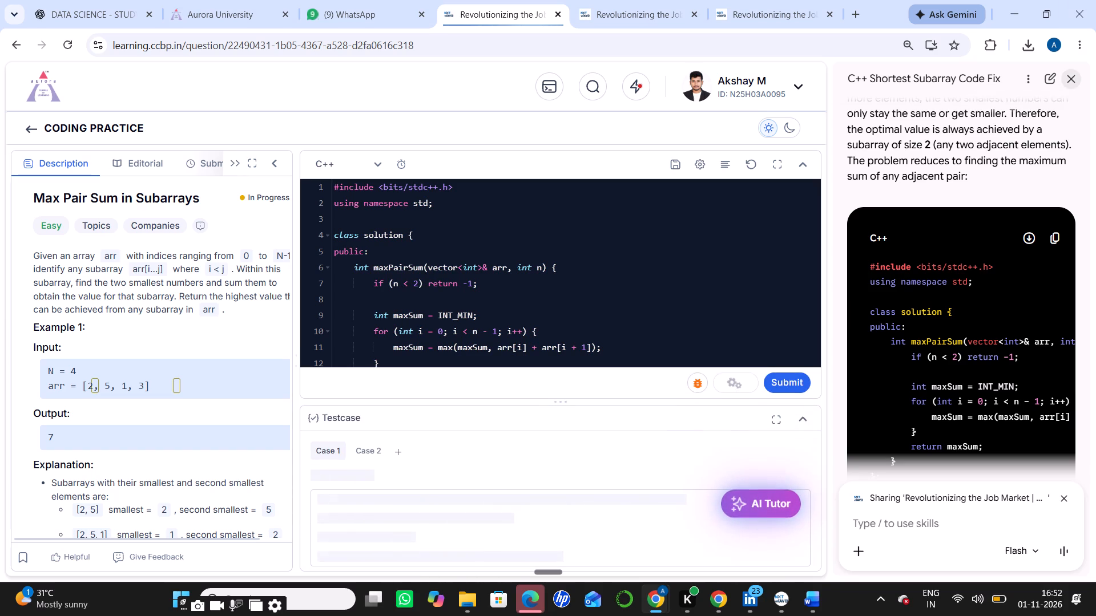
# Close the Gemini chat, enlarge the test case area and capture the page showing the Case 1 input and output.
pyautogui.click(1073, 80)
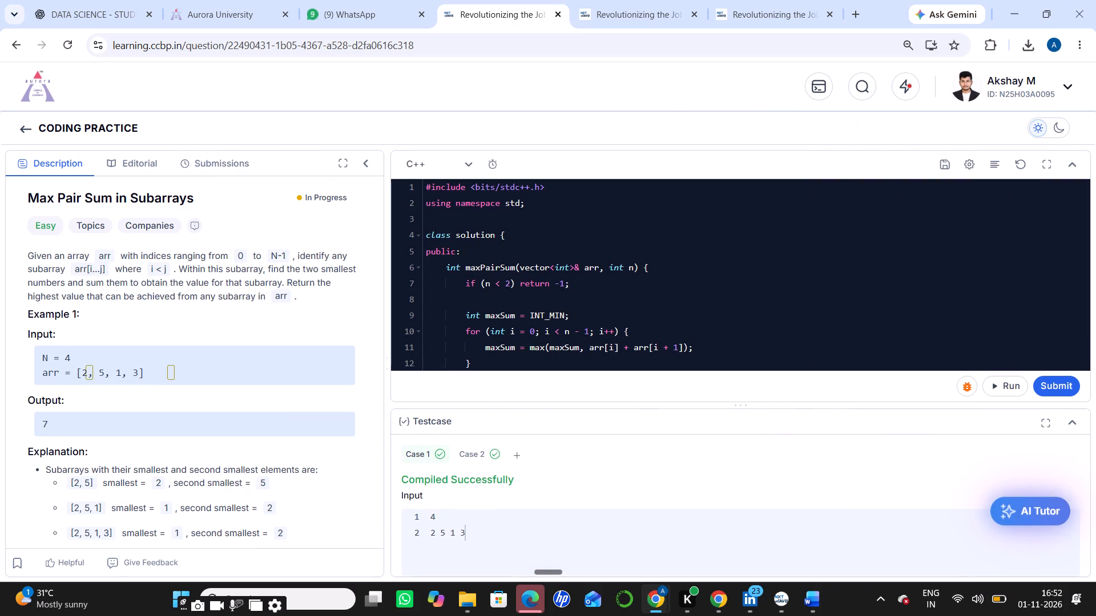
pyautogui.moveTo(744, 404); pyautogui.dragTo(743, 389)
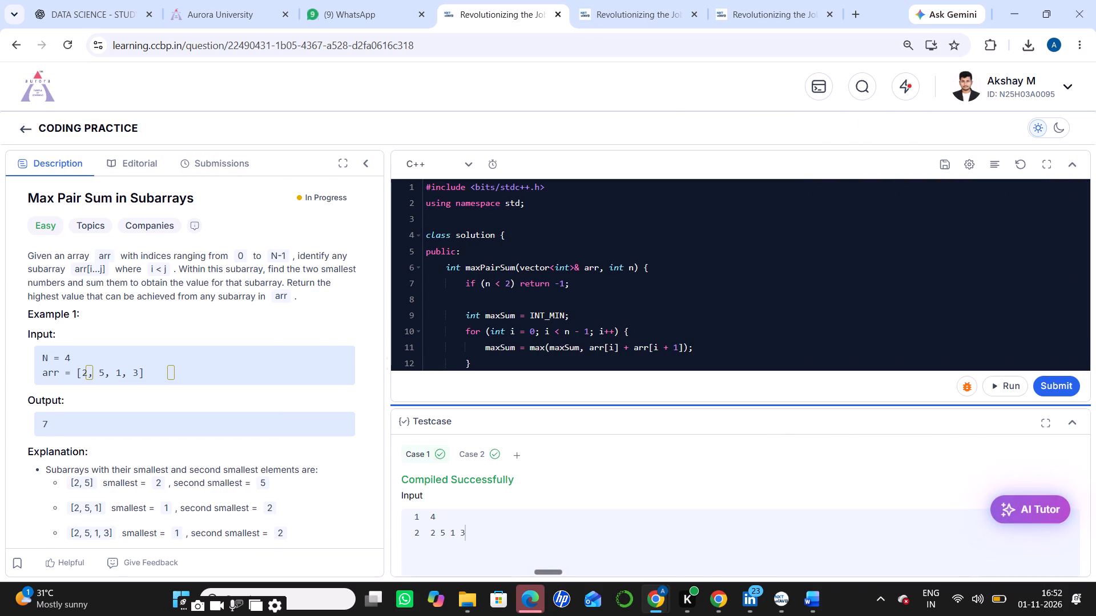
pyautogui.moveTo(743, 389); pyautogui.dragTo(756, 269)
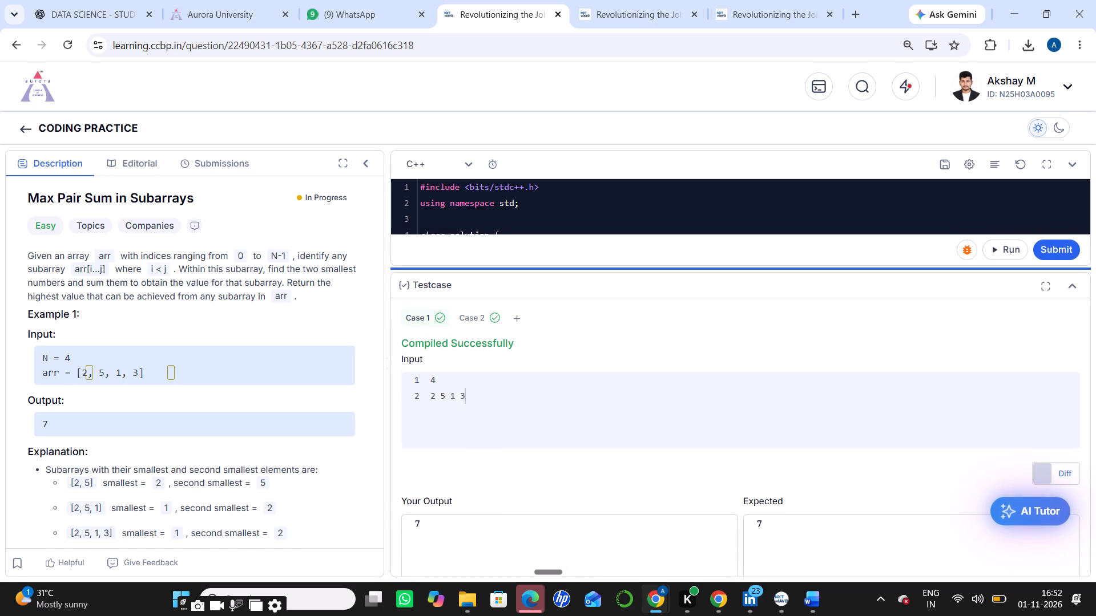
pyautogui.moveTo(756, 269); pyautogui.dragTo(756, 274)
pyautogui.press('Print')
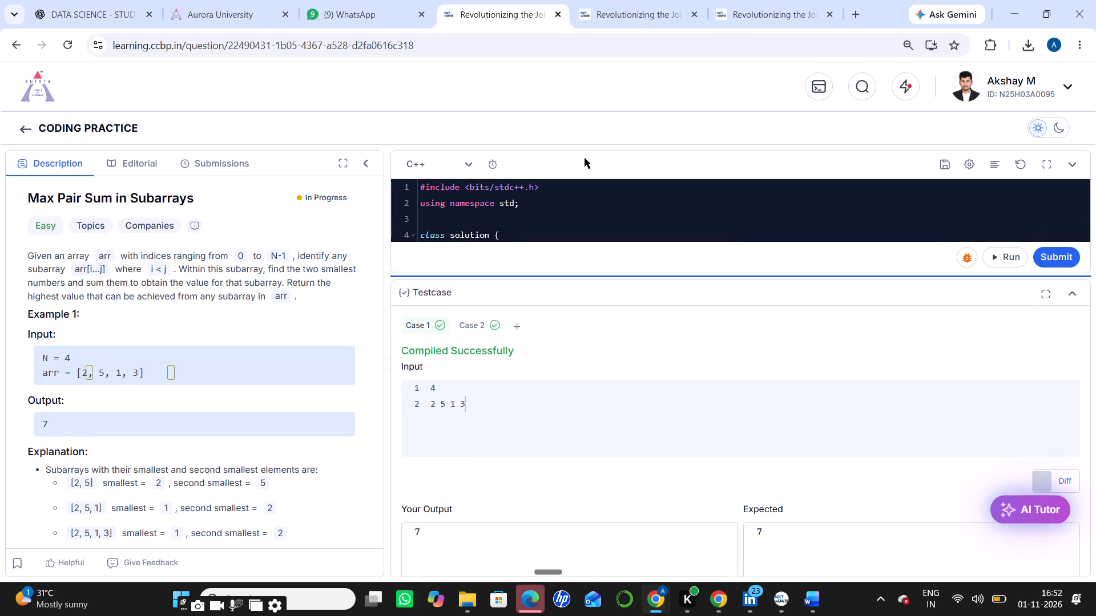
pyautogui.moveTo(0, 60); pyautogui.dragTo(1095, 573)
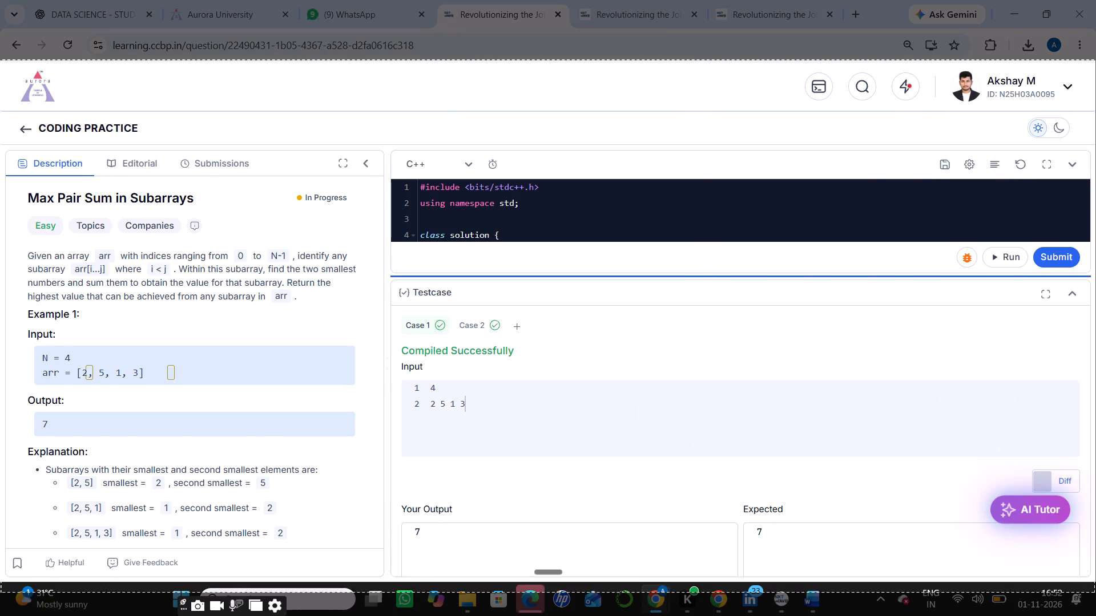
pyautogui.moveTo(1095, 573); pyautogui.dragTo(1095, 580)
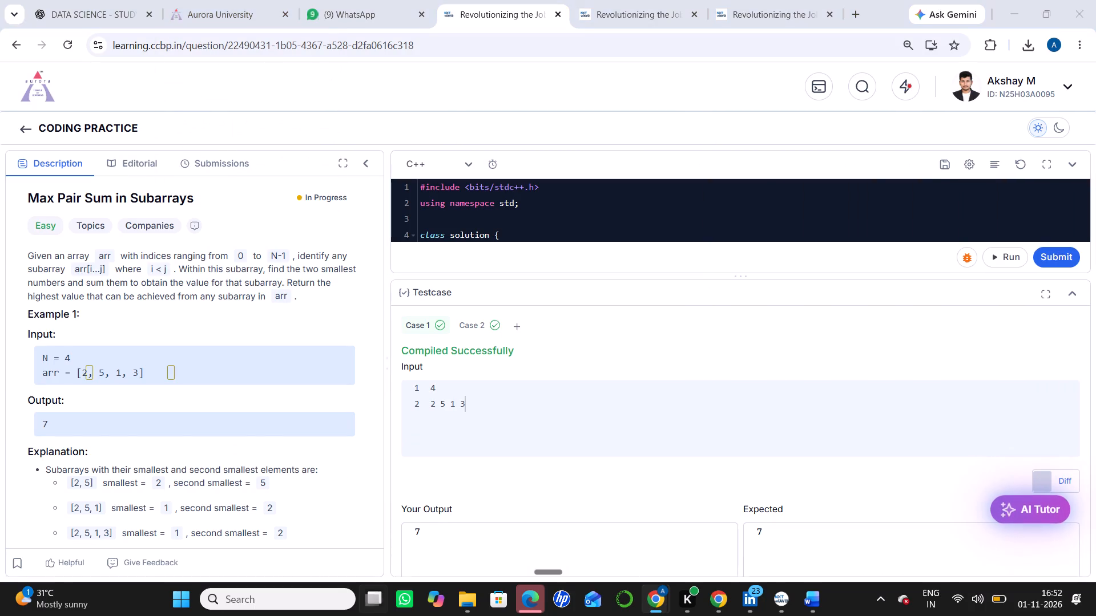
# Paste the output screenshot on a new line below Problem Statement 3's Execution Output / Screenshot Placement heading in the Word report.
pyautogui.click(469, 113)
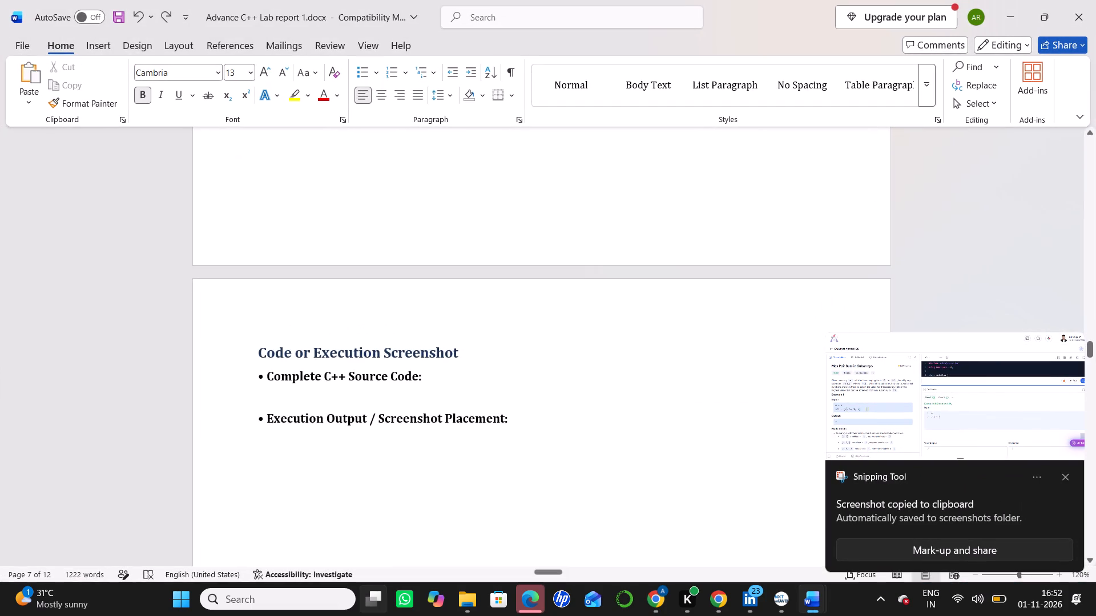
pyautogui.scroll(-1, 593, 305)
pyautogui.click(472, 289)
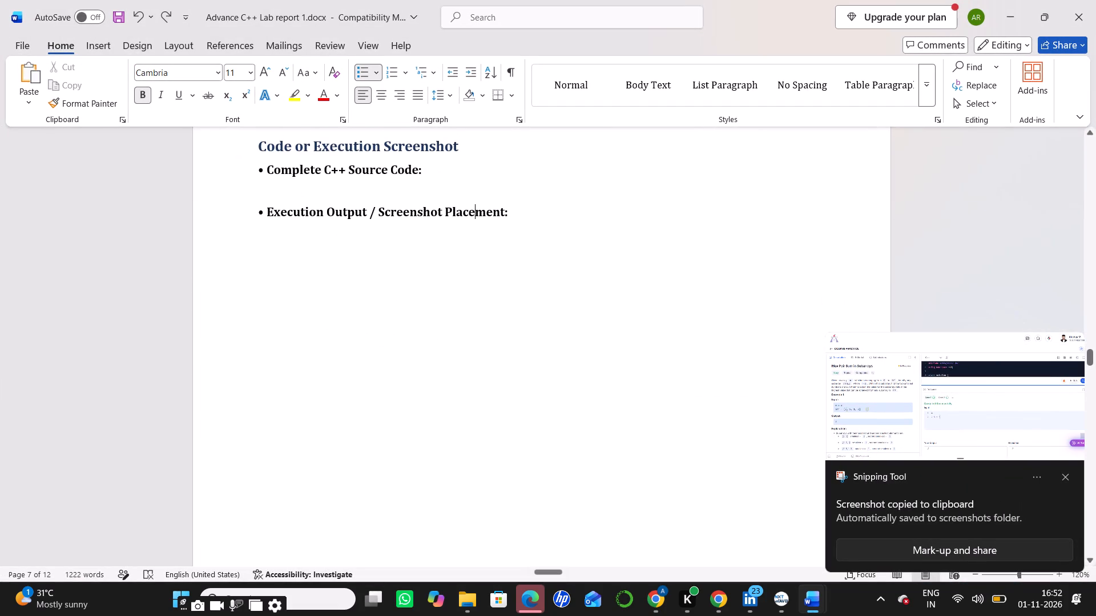
pyautogui.click(532, 208)
pyautogui.press('Return')
pyautogui.press('Return')
pyautogui.hotkey('ctrl', 'v')
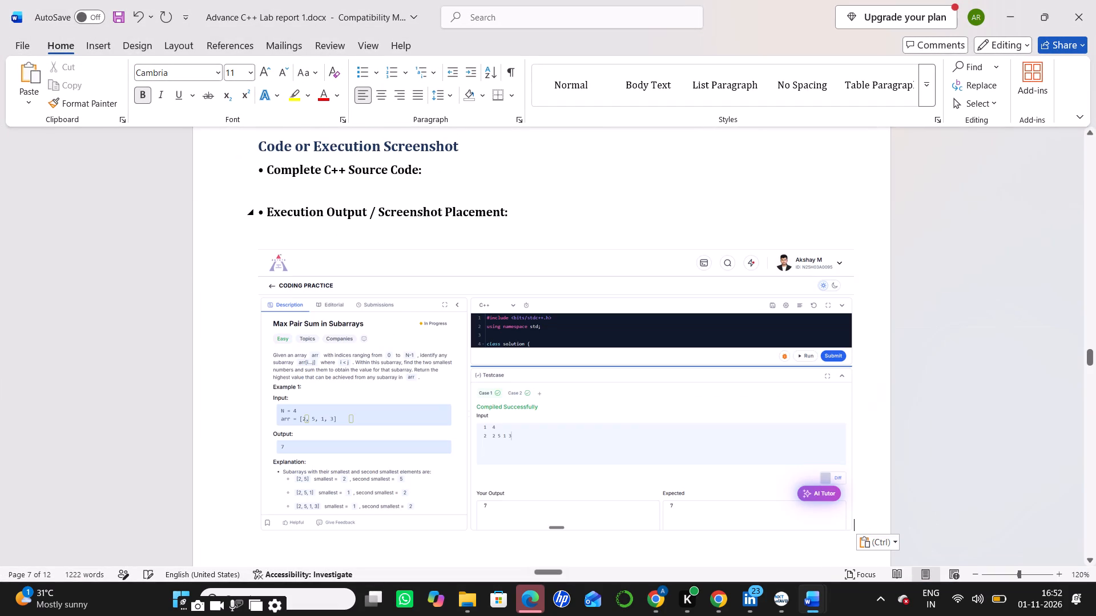
# Delete the old Question Bank submission screenshot above Problem Statement 3's Conclusion heading.
pyautogui.scroll(-4, 500, 351)
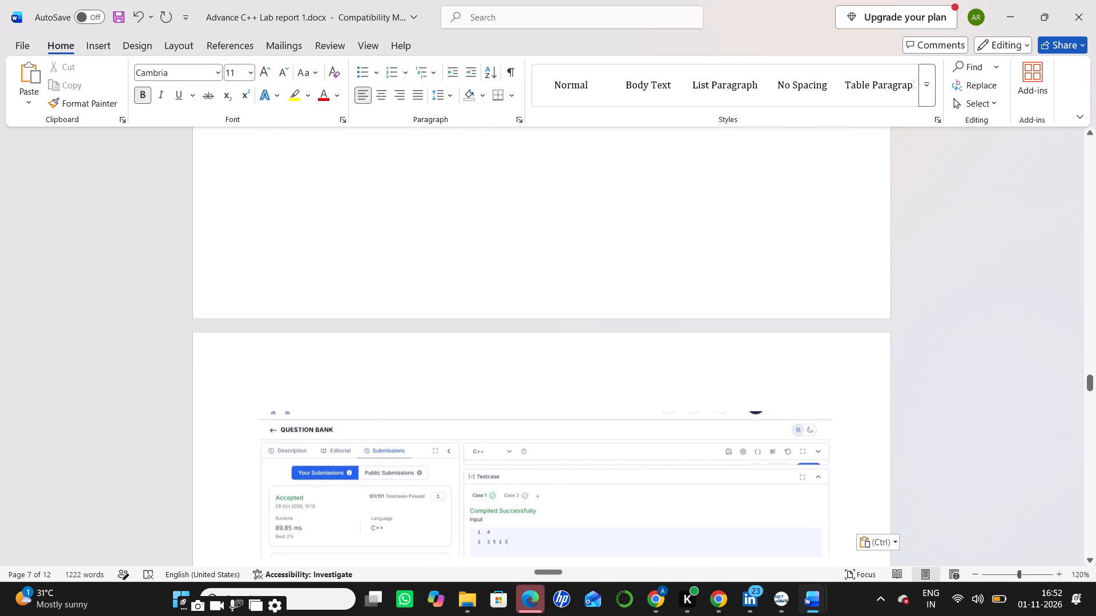
pyautogui.scroll(-2, 500, 351)
pyautogui.click(452, 367)
pyautogui.press('BackSpace')
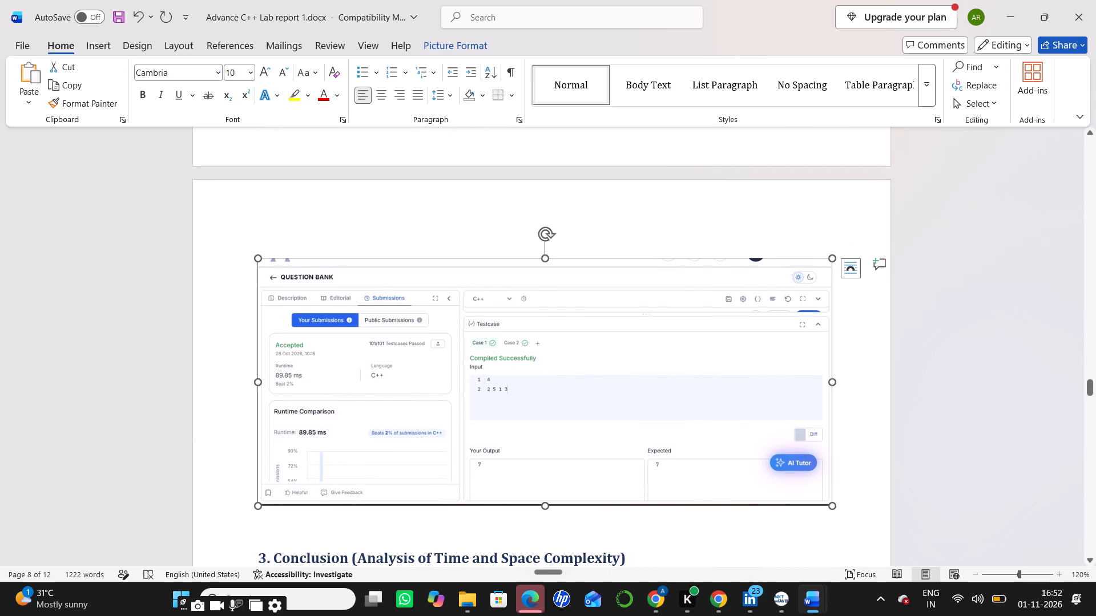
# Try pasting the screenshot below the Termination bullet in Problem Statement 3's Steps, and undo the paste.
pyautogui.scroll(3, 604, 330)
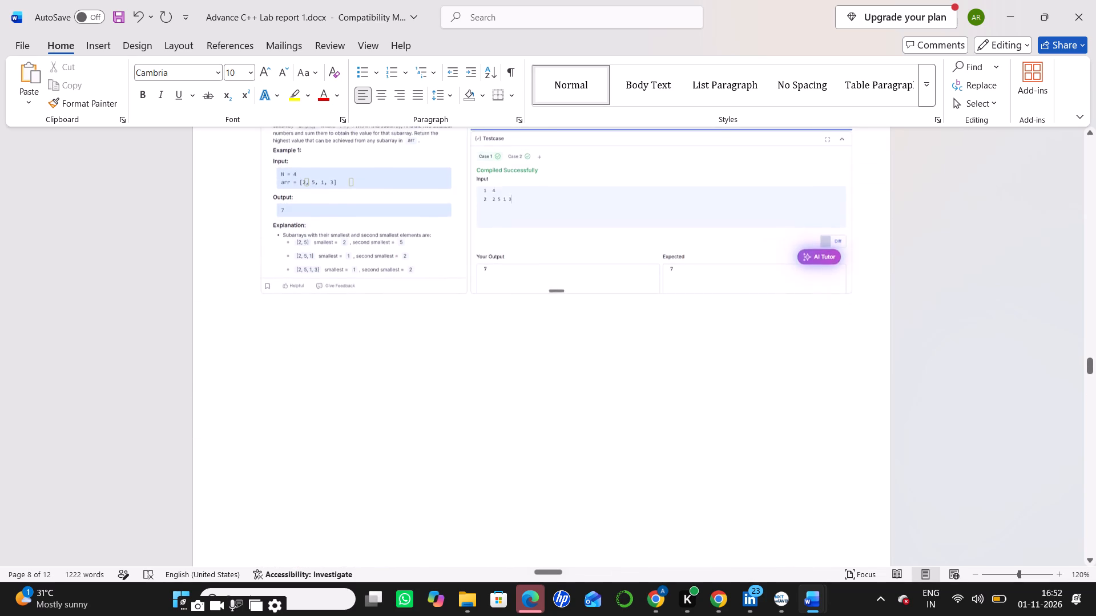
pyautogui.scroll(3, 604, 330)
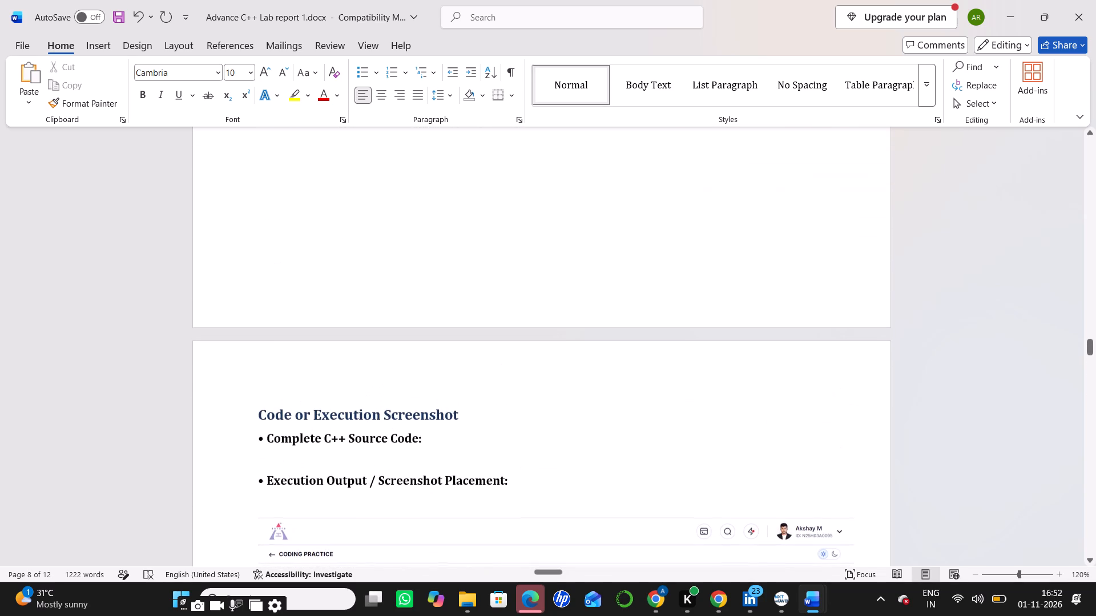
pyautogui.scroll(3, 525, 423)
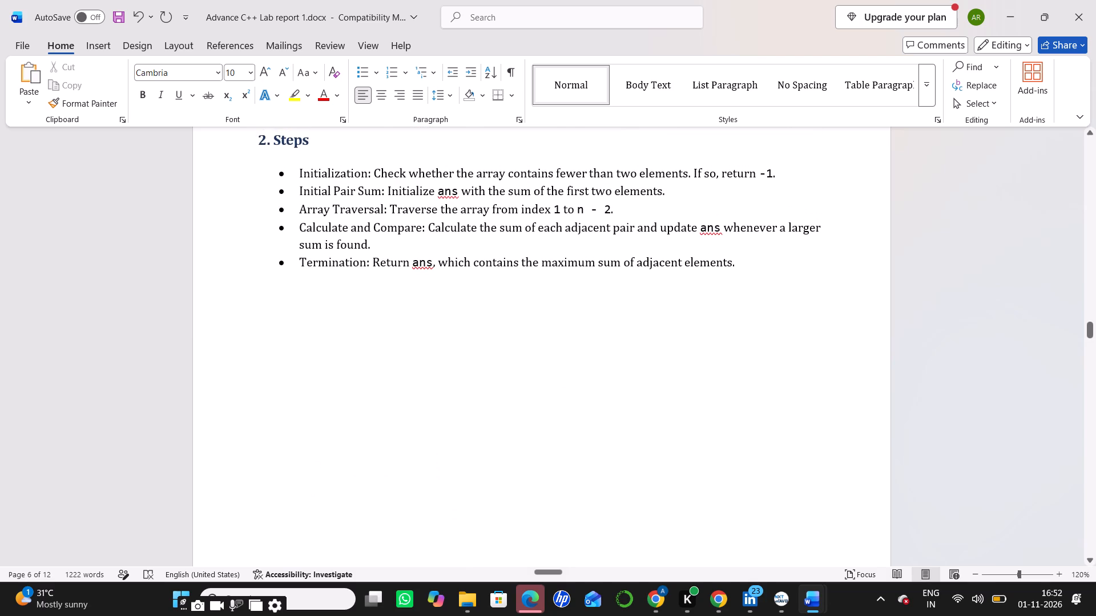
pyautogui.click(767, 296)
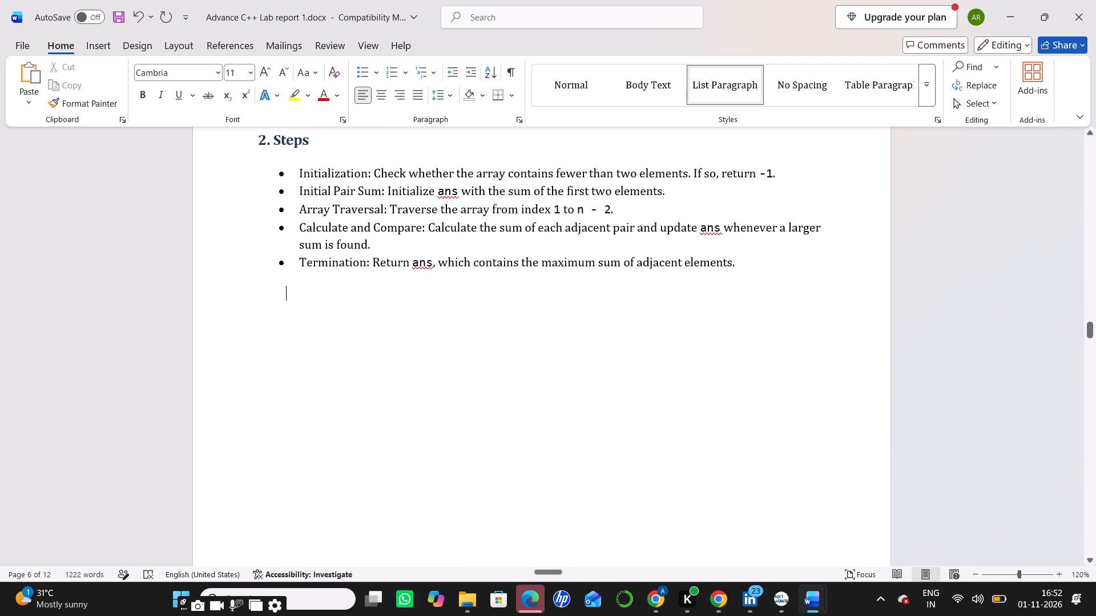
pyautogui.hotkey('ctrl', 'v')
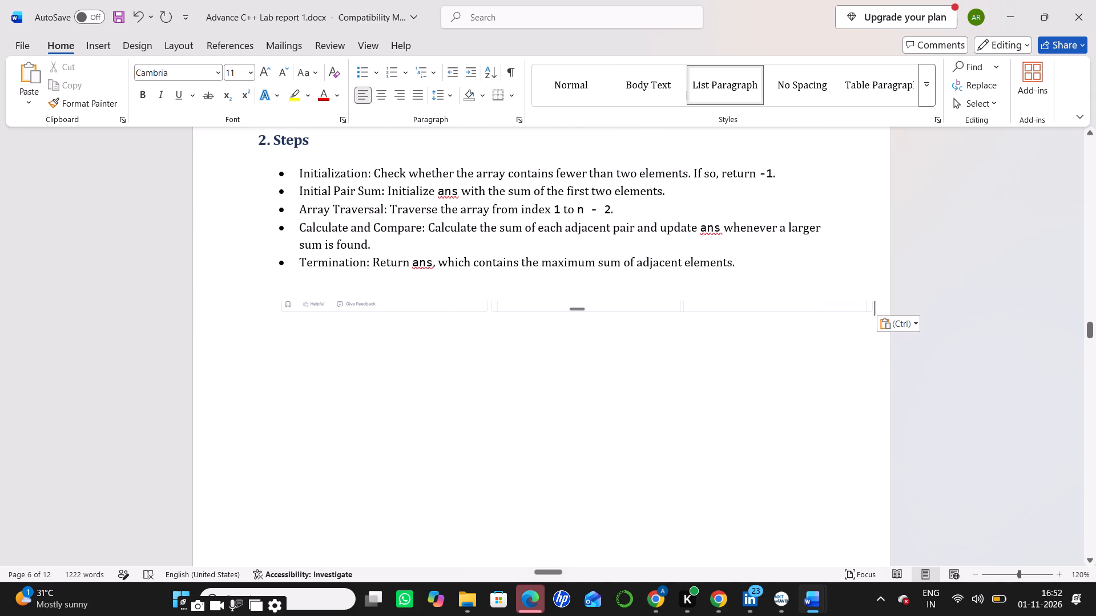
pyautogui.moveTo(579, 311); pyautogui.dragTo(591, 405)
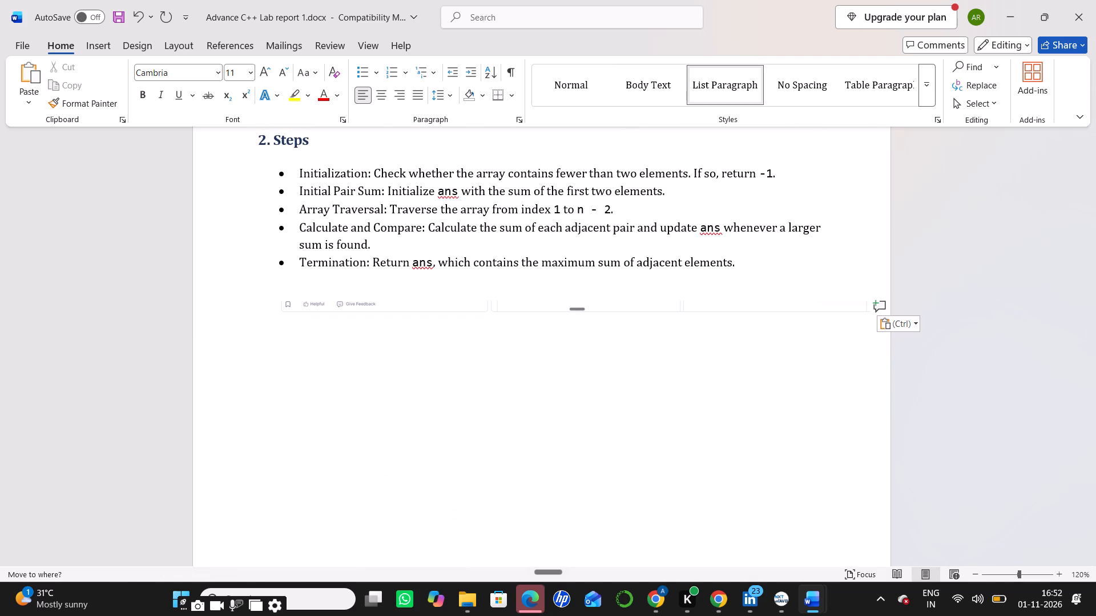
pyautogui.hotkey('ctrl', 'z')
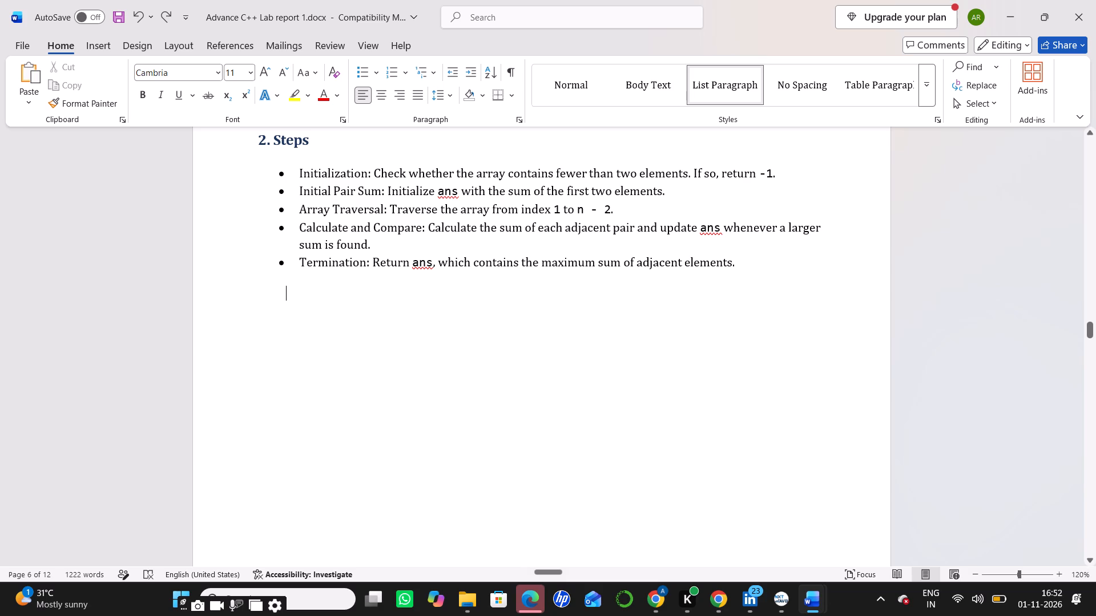
# With the insertion point below Complete C++ Source Code, switch to Chrome and capture the page with the full maxPairSum code shown.
pyautogui.scroll(-5, 591, 405)
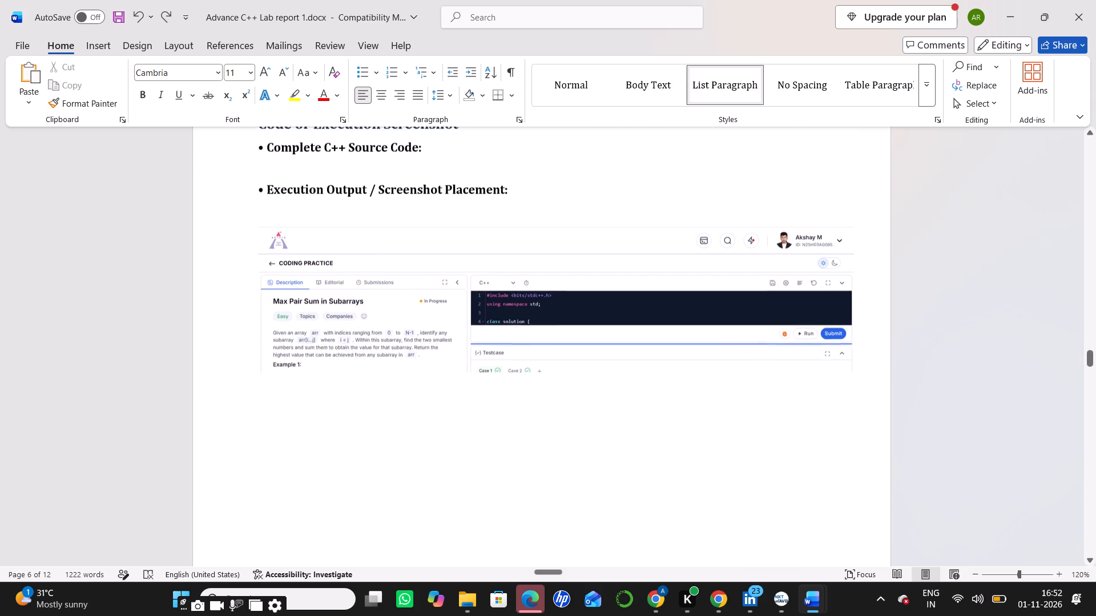
pyautogui.scroll(1, 591, 405)
pyautogui.click(448, 252)
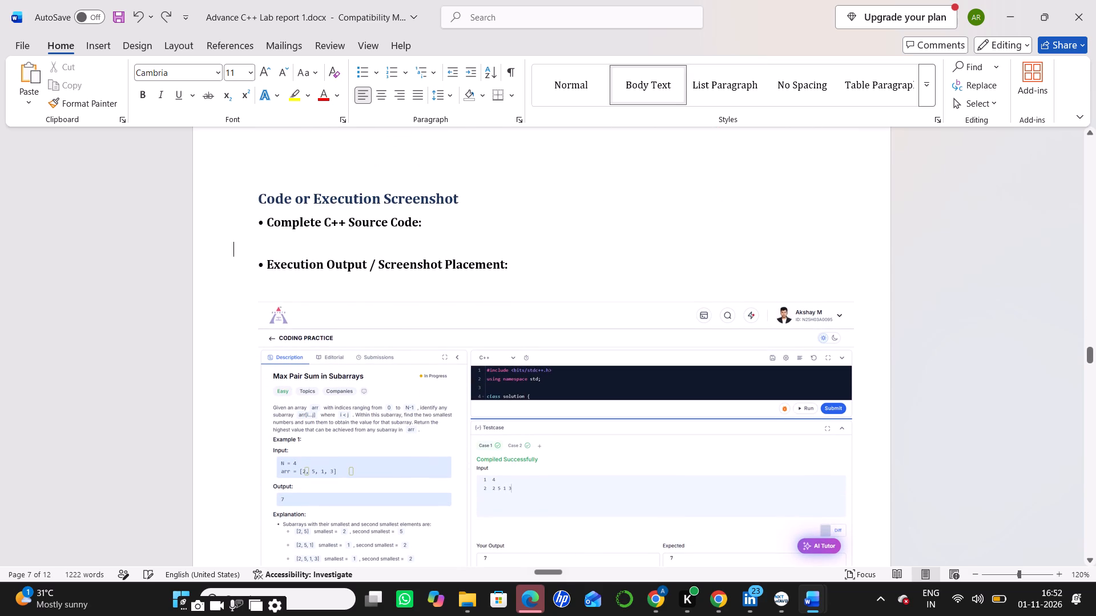
pyautogui.click(525, 135)
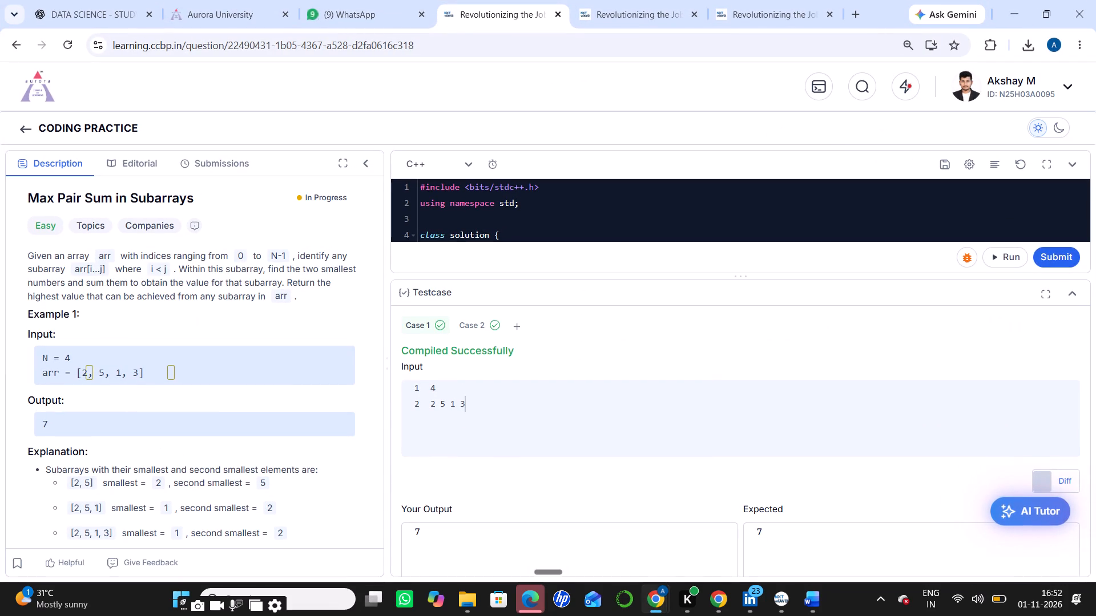
pyautogui.moveTo(678, 275); pyautogui.dragTo(743, 560)
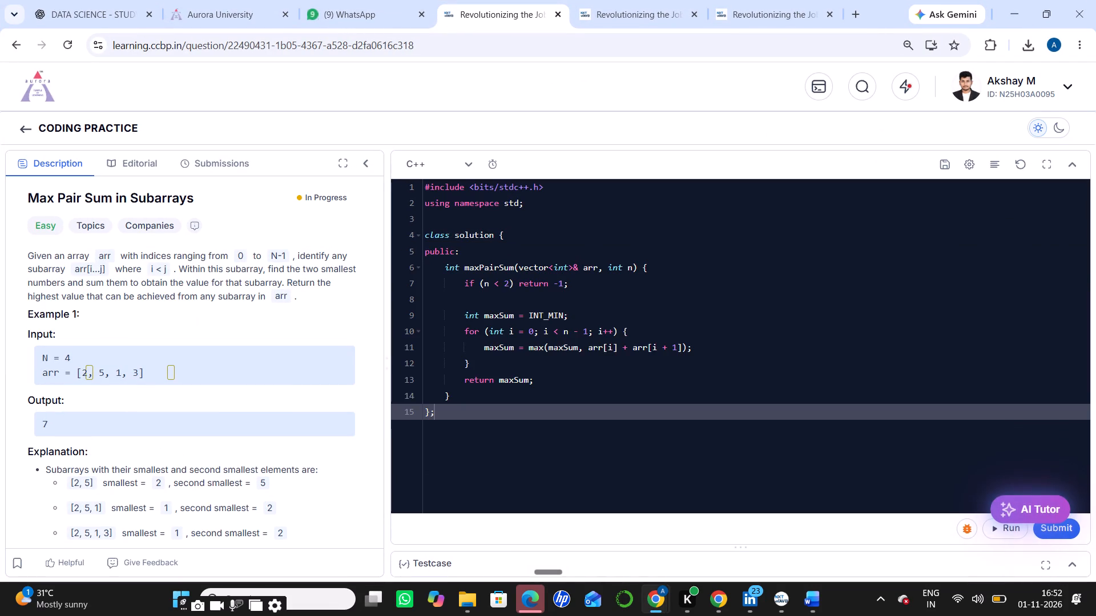
pyautogui.scroll(2, 650, 378)
pyautogui.press('Print')
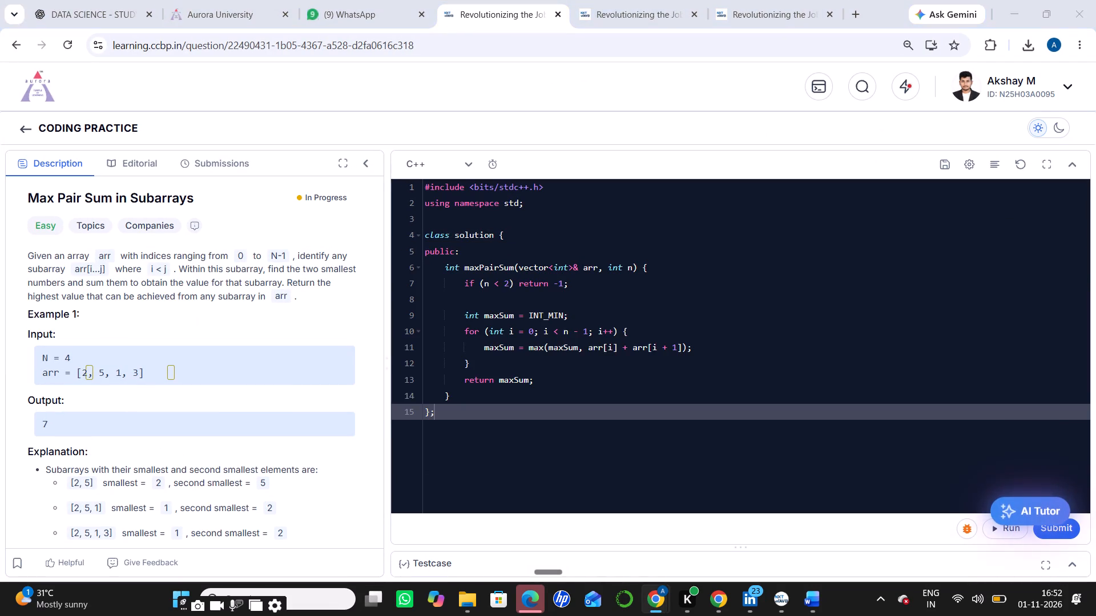
pyautogui.moveTo(0, 62); pyautogui.dragTo(277, 135)
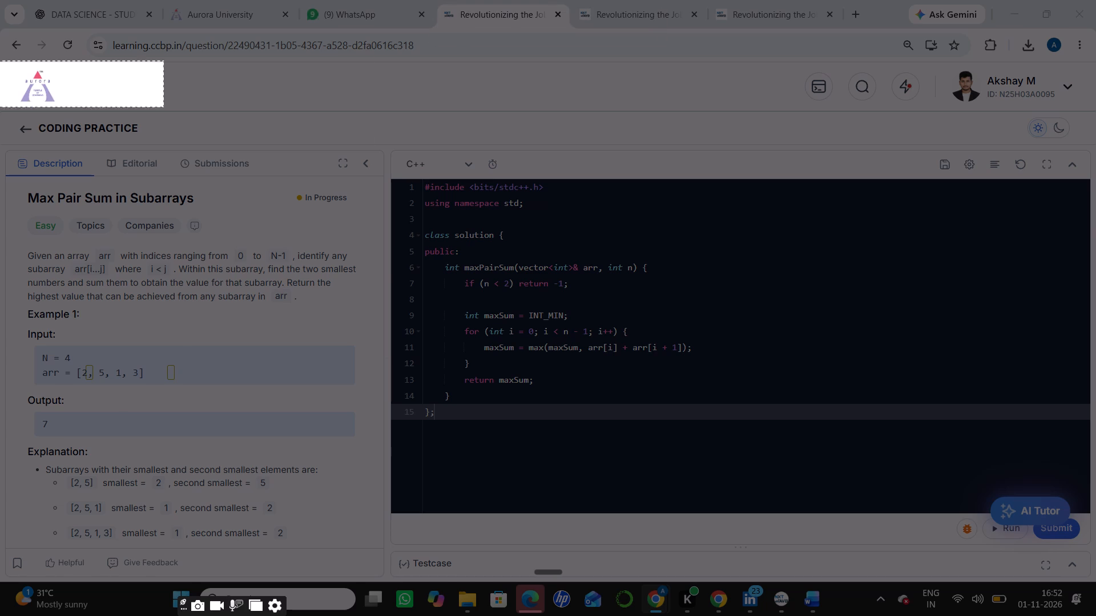
pyautogui.moveTo(277, 135); pyautogui.dragTo(1095, 561)
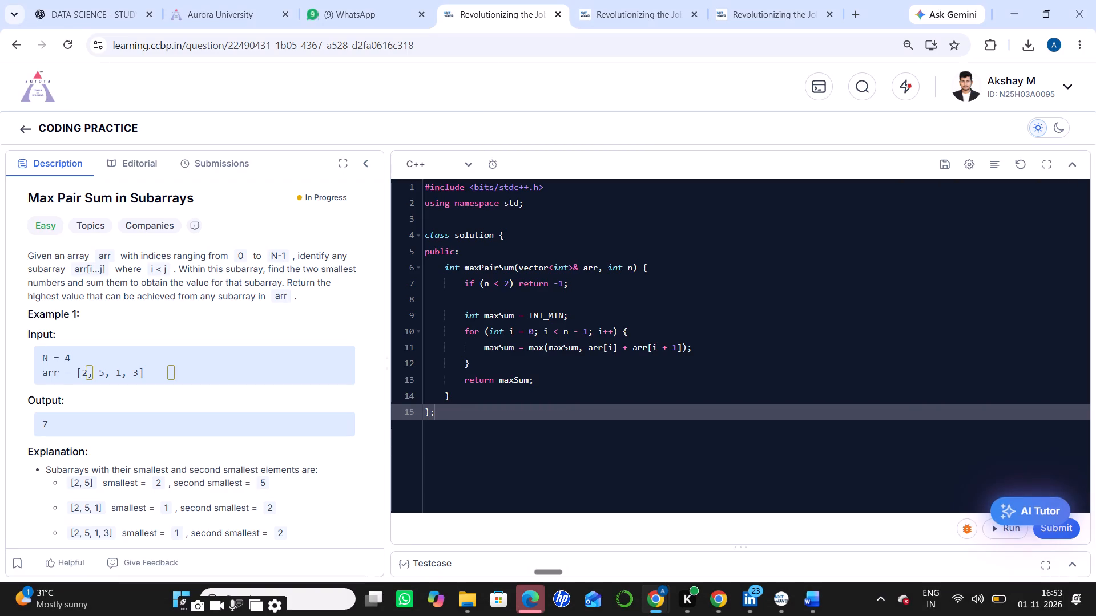
# Paste the code screenshot into the report below Problem Statement 3's Complete C++ Source Code heading.
pyautogui.click(545, 156)
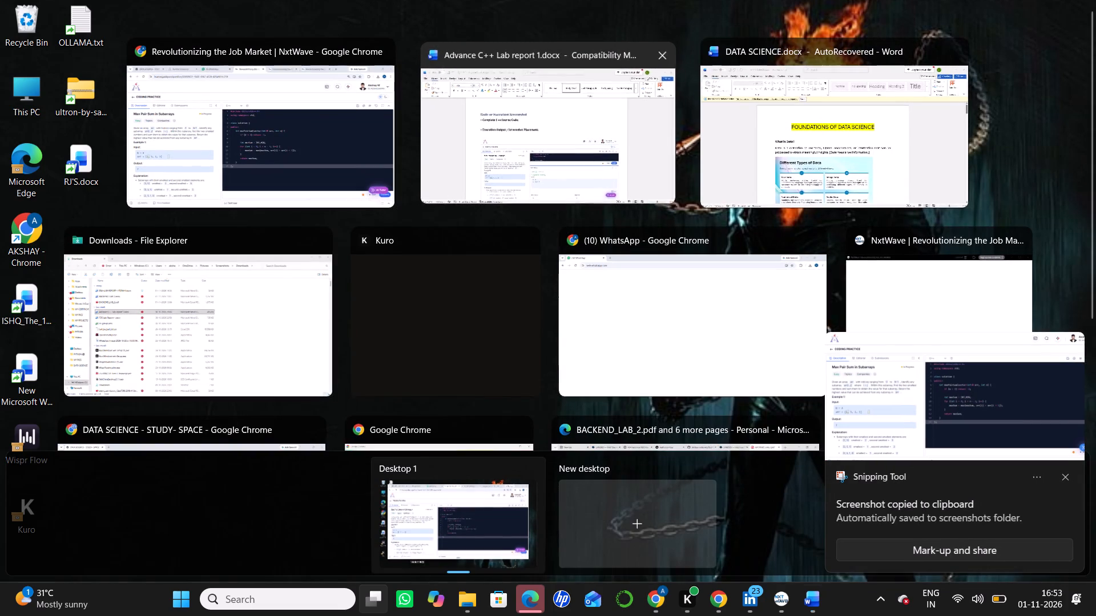
pyautogui.hotkey('ctrl', 'v')
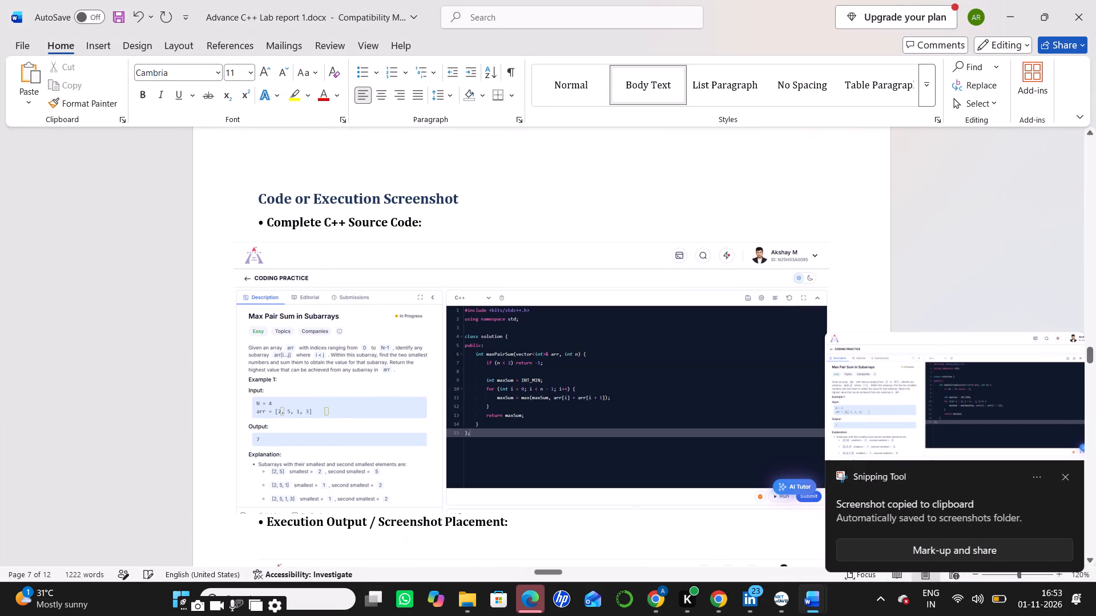
# Examine Problem Statement 4 from its description and sample through its Steps to the old C++ source code.
pyautogui.scroll(-4, 636, 383)
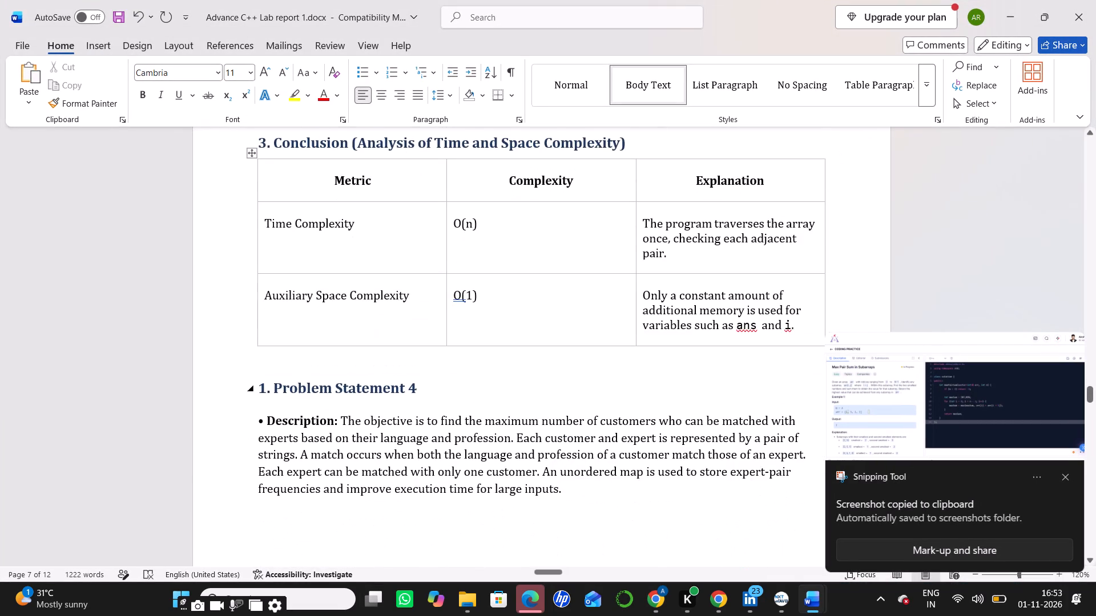
pyautogui.scroll(-2, 636, 383)
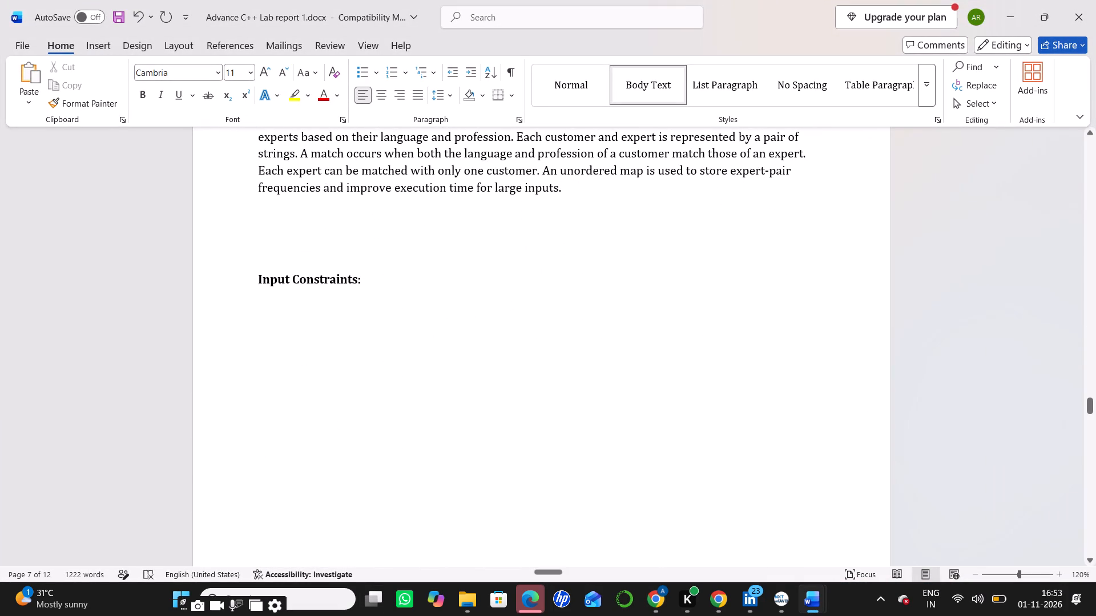
pyautogui.scroll(-1, 587, 150)
pyautogui.scroll(-5, 547, 360)
pyautogui.scroll(1, 547, 360)
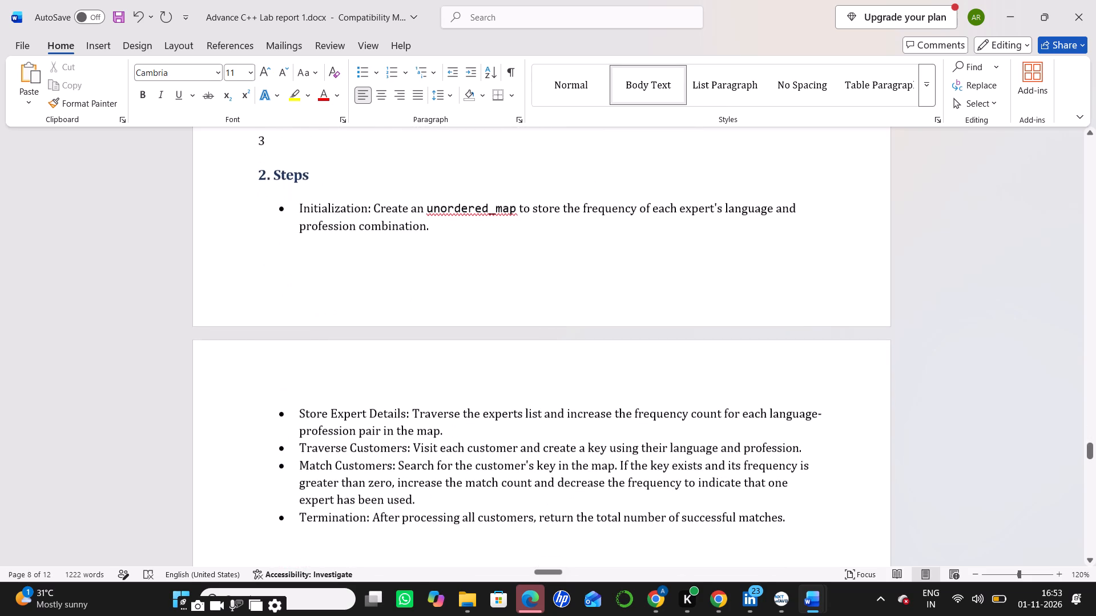
pyautogui.scroll(2, 547, 360)
pyautogui.scroll(-2, 547, 360)
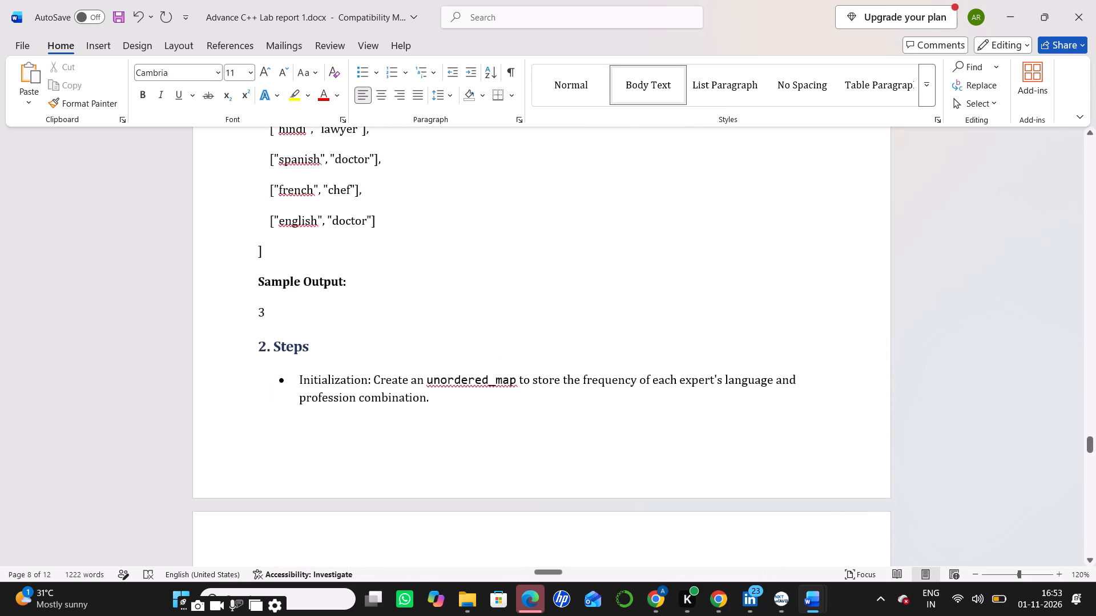
pyautogui.scroll(-5, 547, 360)
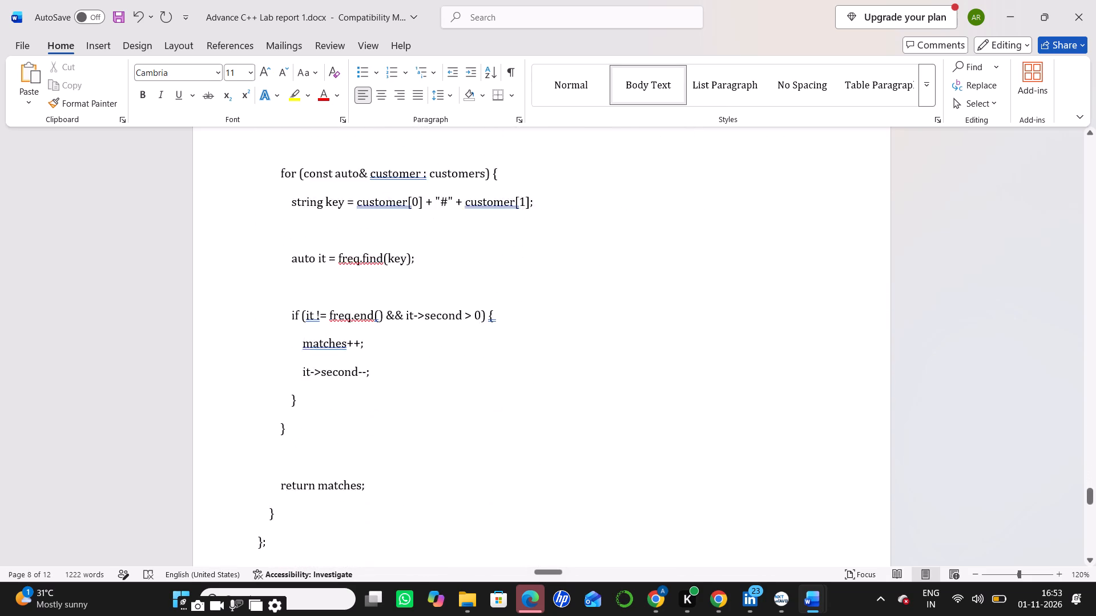
# Delete the old maxCustomerMatches code under Problem Statement 4's Complete C++ Source Code heading, from the #include line through the closing brace.
pyautogui.scroll(-1, 547, 360)
pyautogui.scroll(1, 547, 360)
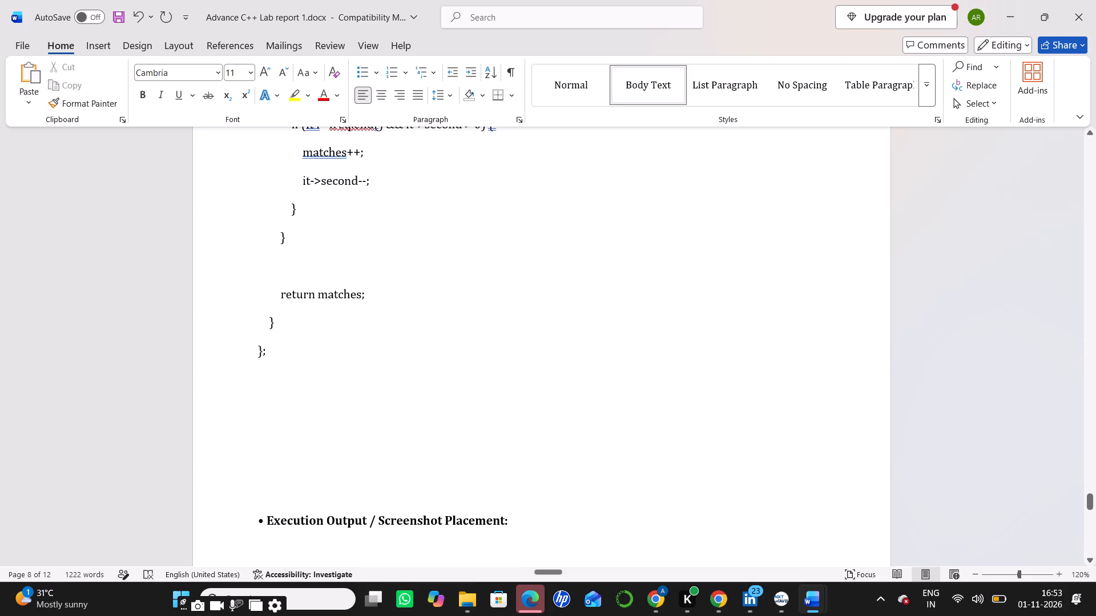
pyautogui.moveTo(342, 462); pyautogui.dragTo(292, 119)
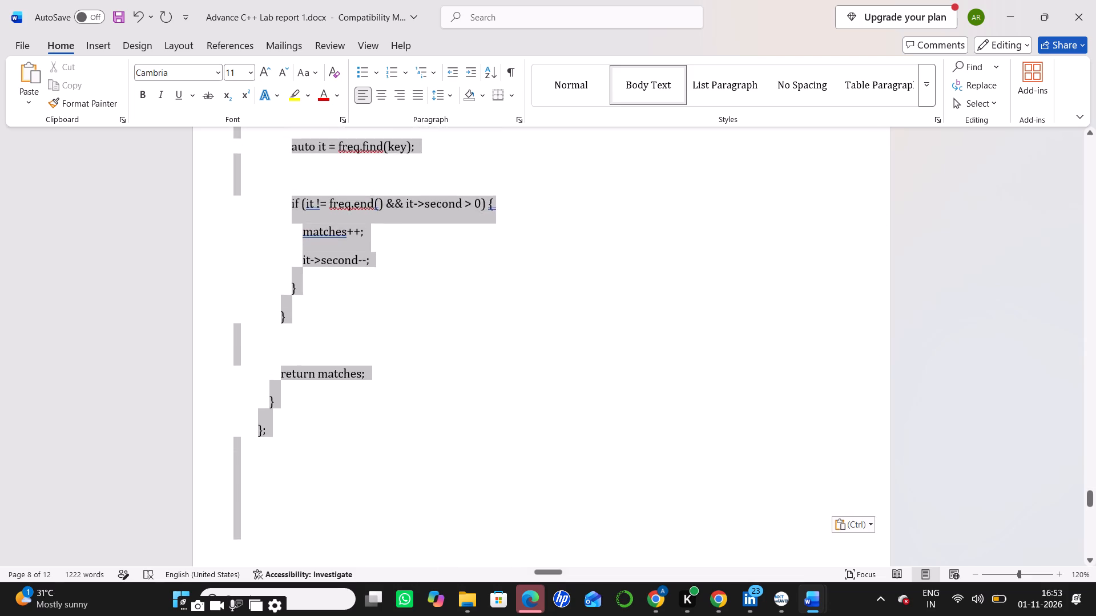
pyautogui.moveTo(292, 119); pyautogui.dragTo(276, 123)
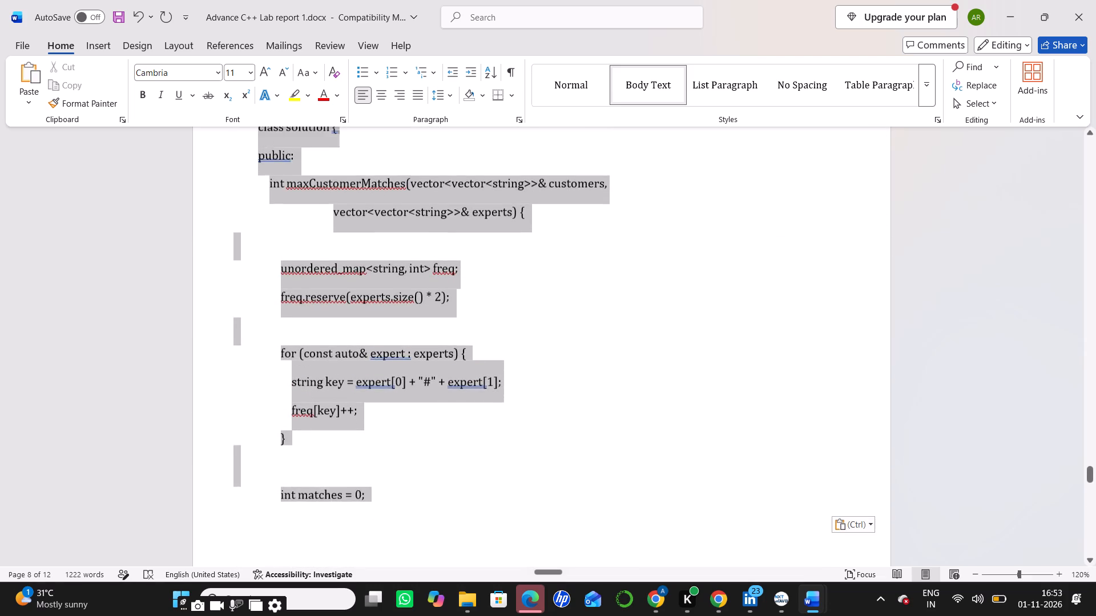
pyautogui.moveTo(276, 123); pyautogui.dragTo(255, 345)
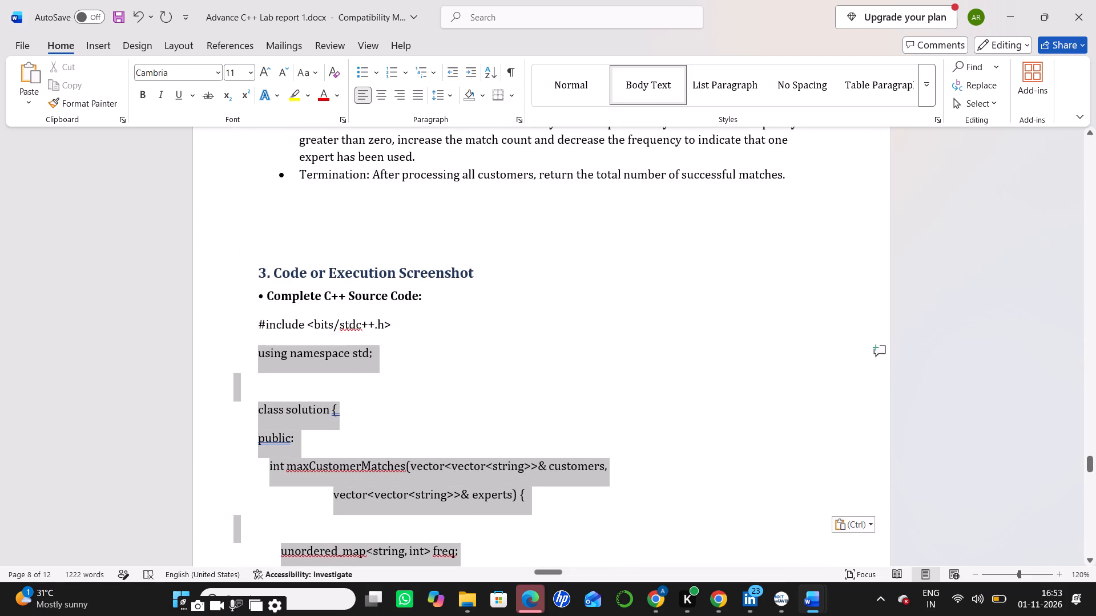
pyautogui.moveTo(255, 345); pyautogui.dragTo(255, 334)
pyautogui.press('BackSpace')
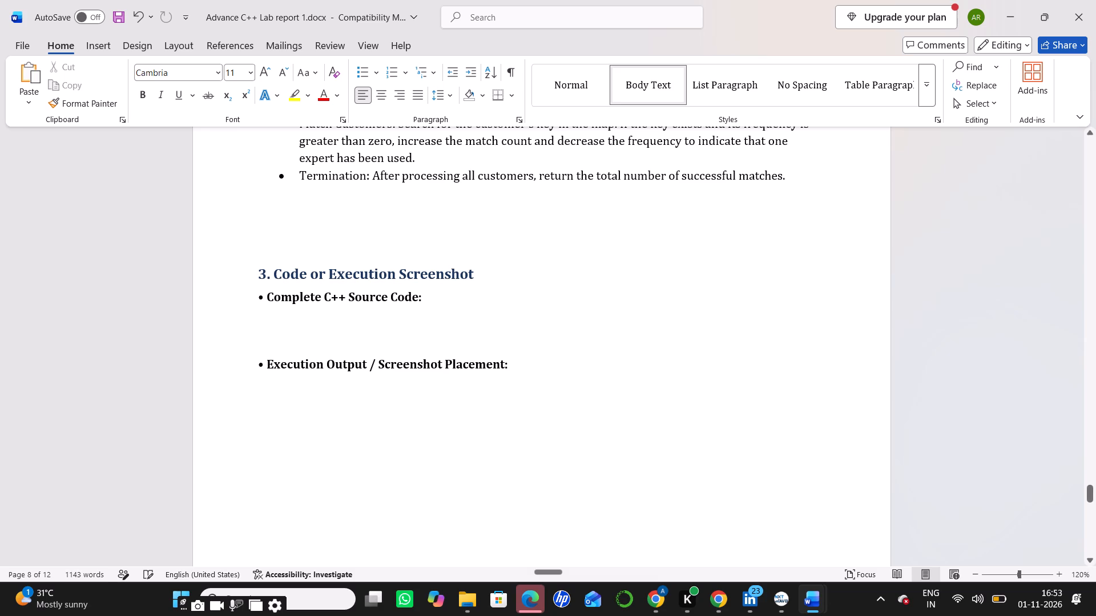
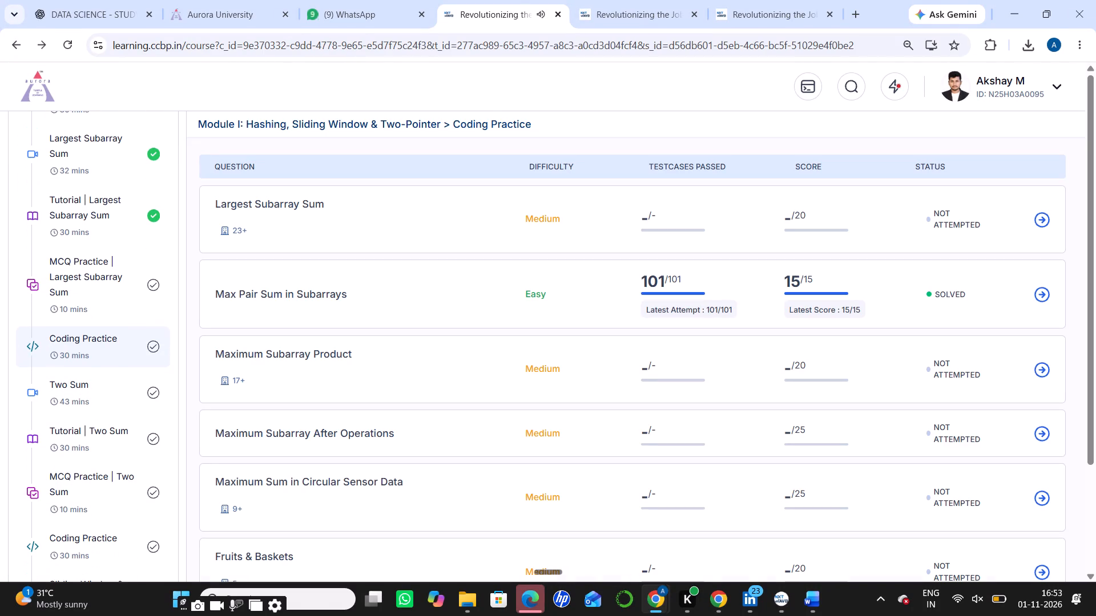
# Look through Module I's Coding Practice question lists for Largest Subarray Sum and Longest Subarray with Sum K to find the report's next problem.
pyautogui.scroll(-3, 361, 416)
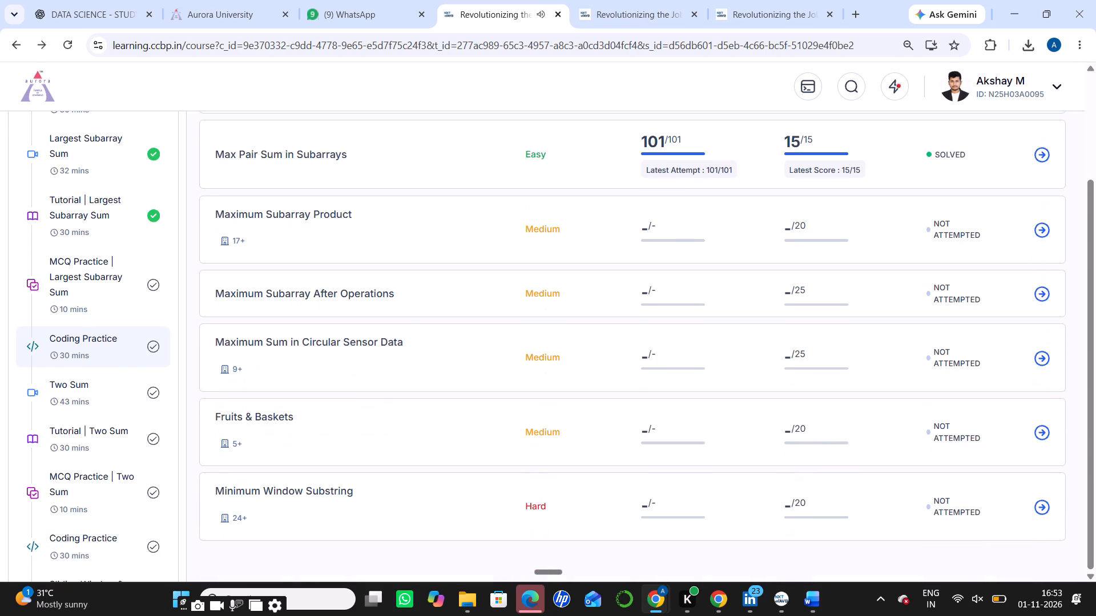
pyautogui.scroll(-1, 361, 416)
pyautogui.scroll(5, 63, 300)
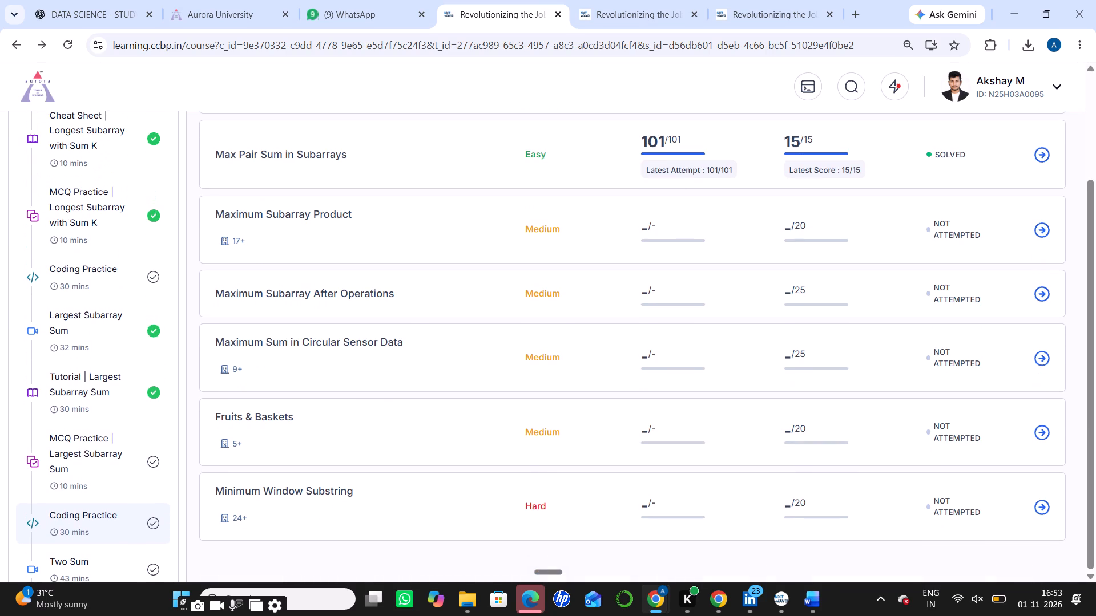
pyautogui.click(100, 265)
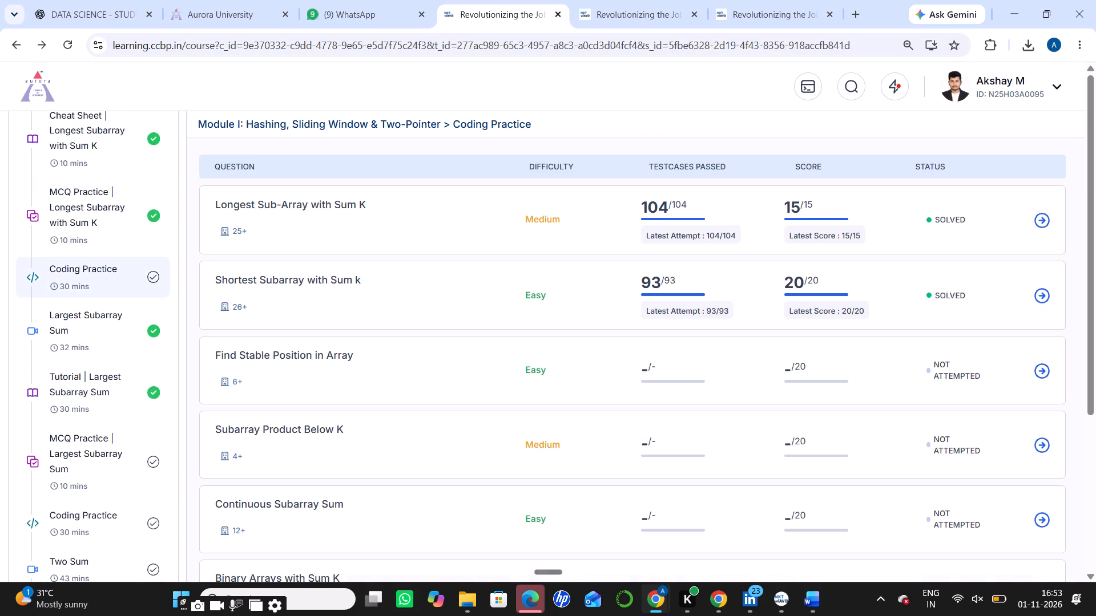
pyautogui.scroll(-4, 317, 372)
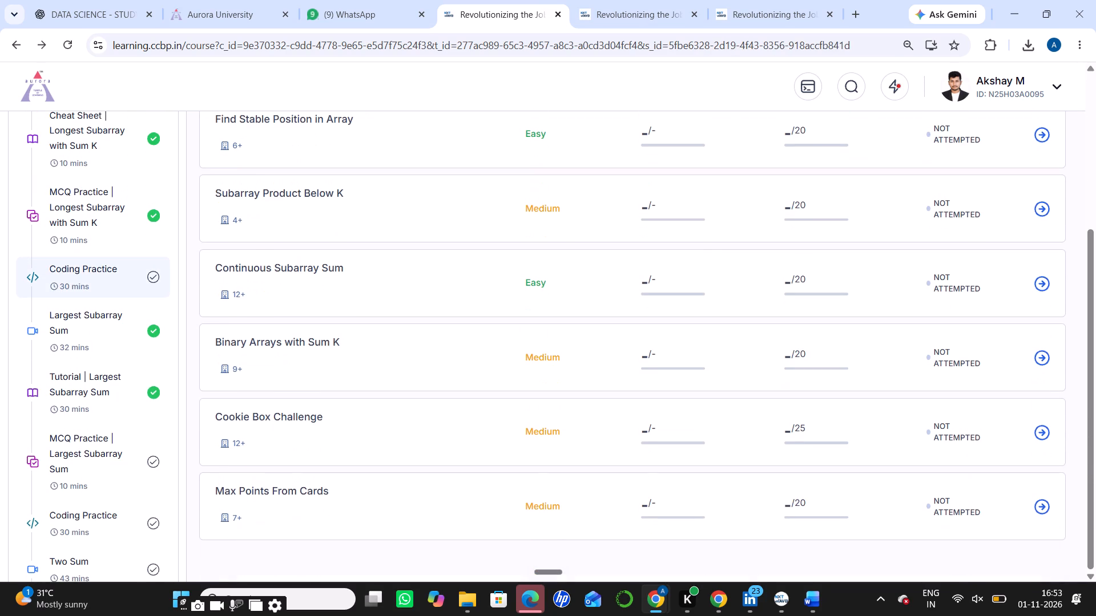
pyautogui.scroll(-2, 317, 372)
pyautogui.scroll(-8, 87, 402)
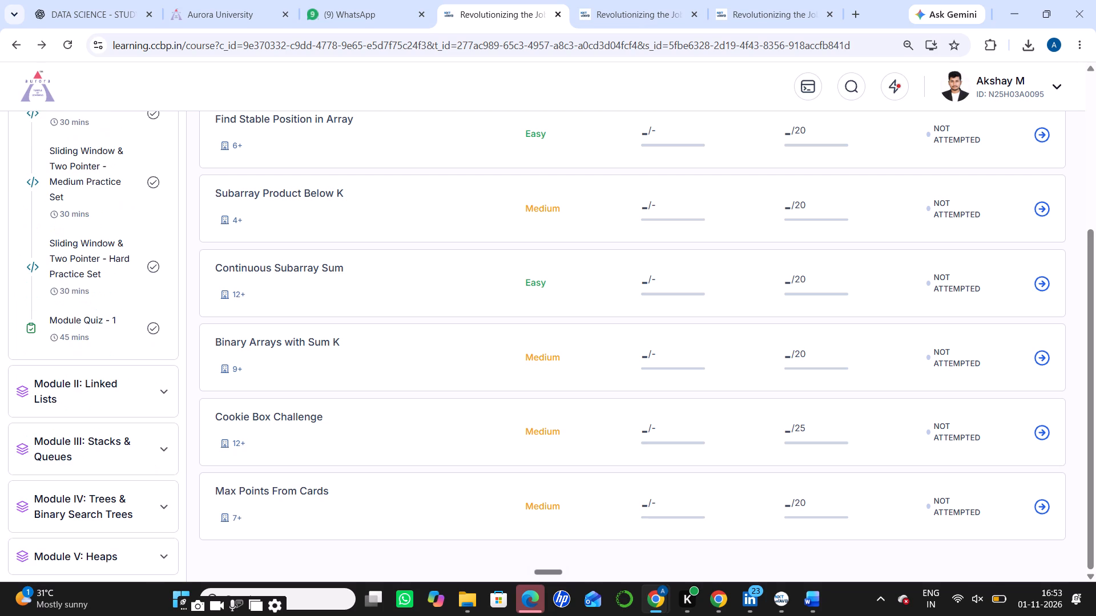
# Look through Module I's Coding Practice question lists, from the Two Sum set back to the Largest Subarray Sum set and earlier.
pyautogui.scroll(1, 116, 208)
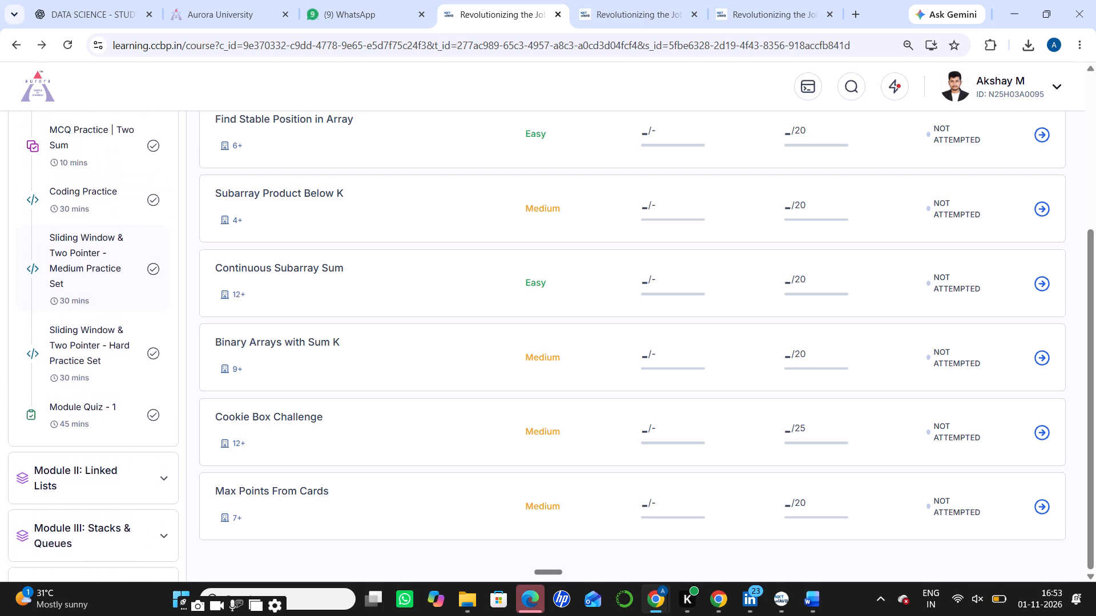
pyautogui.scroll(1, 116, 208)
pyautogui.click(116, 208)
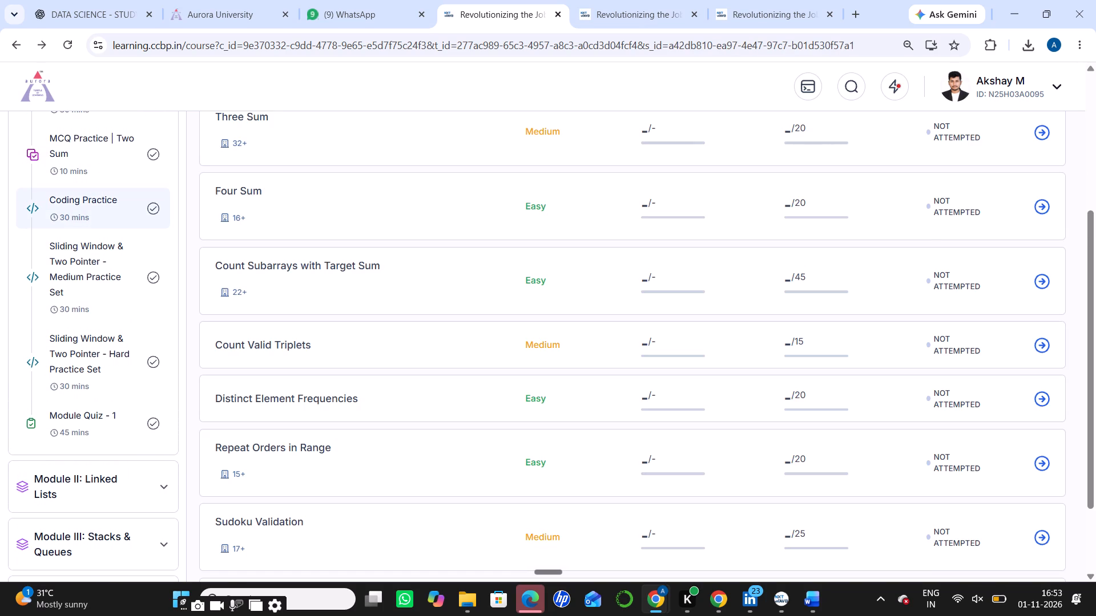
pyautogui.scroll(7, 350, 264)
pyautogui.scroll(-2, 435, 404)
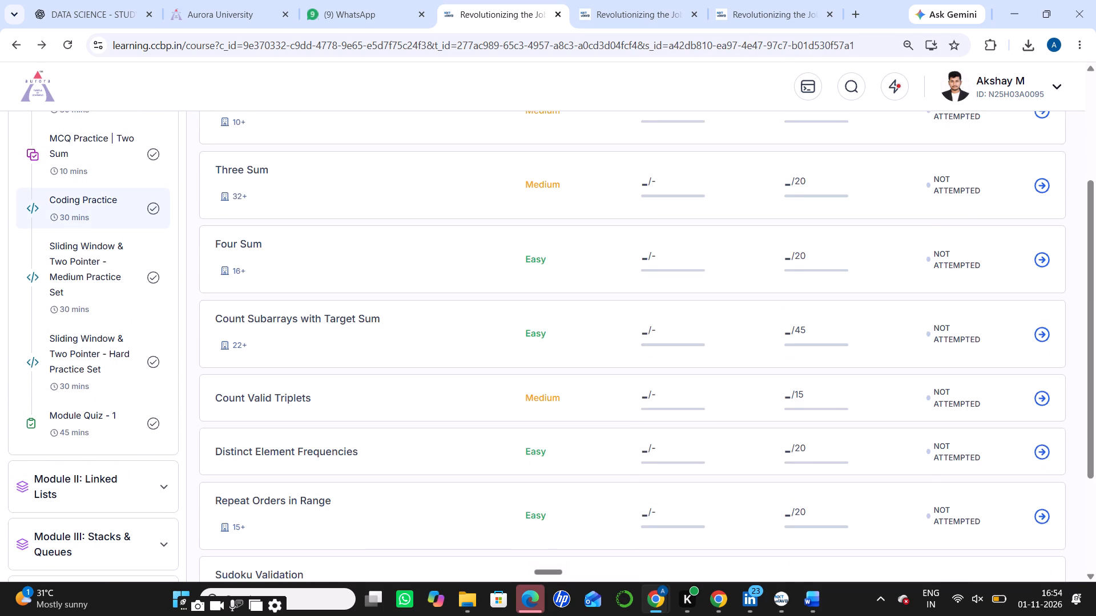
pyautogui.scroll(-5, 435, 404)
pyautogui.scroll(6, 110, 252)
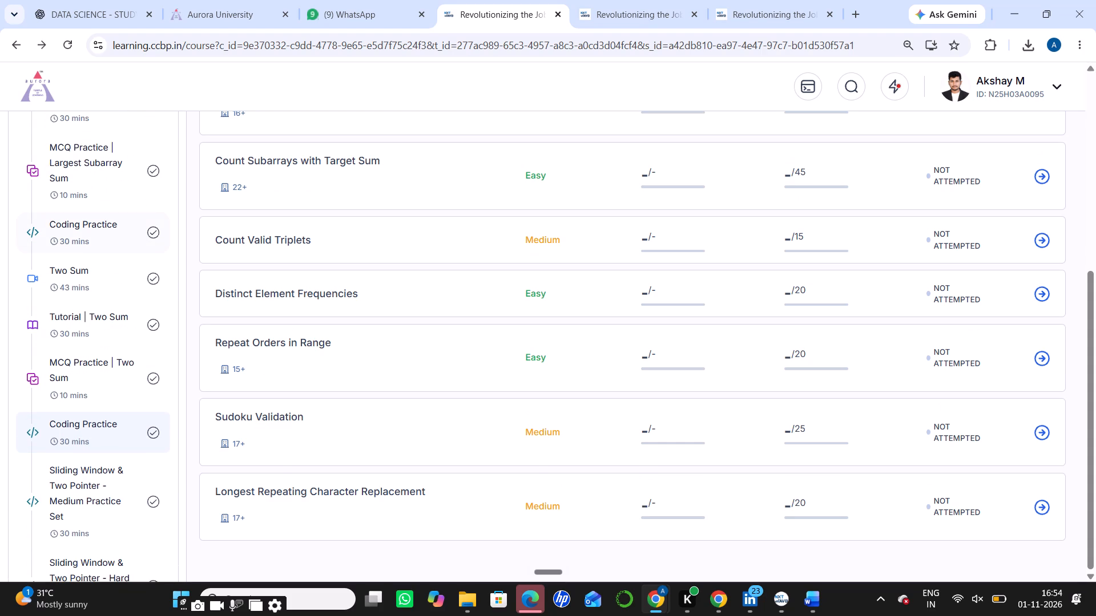
pyautogui.click(114, 229)
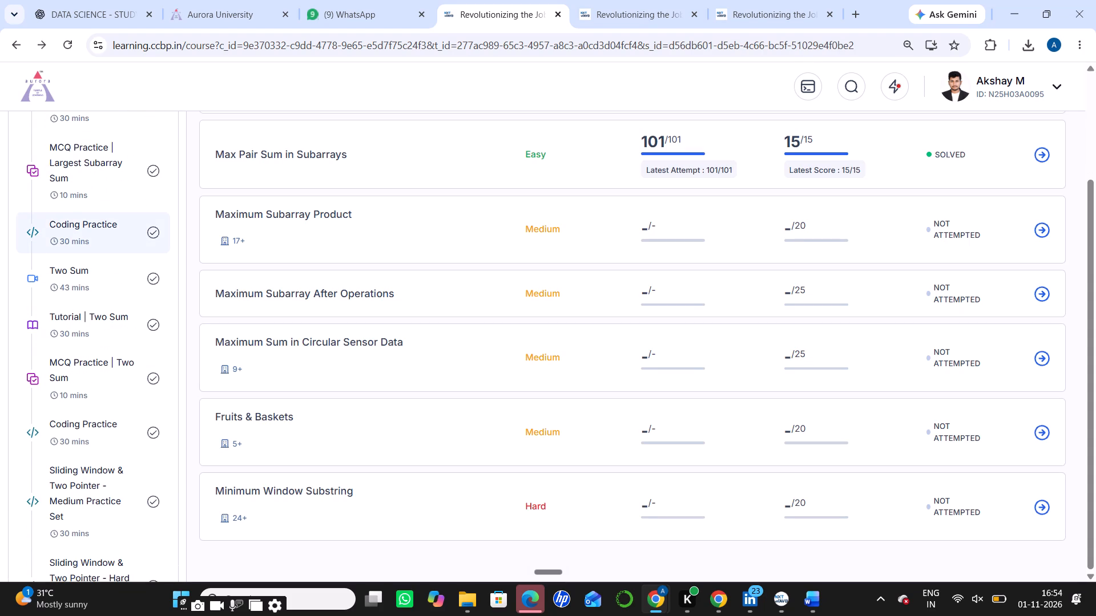
pyautogui.scroll(-2, 389, 305)
pyautogui.scroll(6, 389, 305)
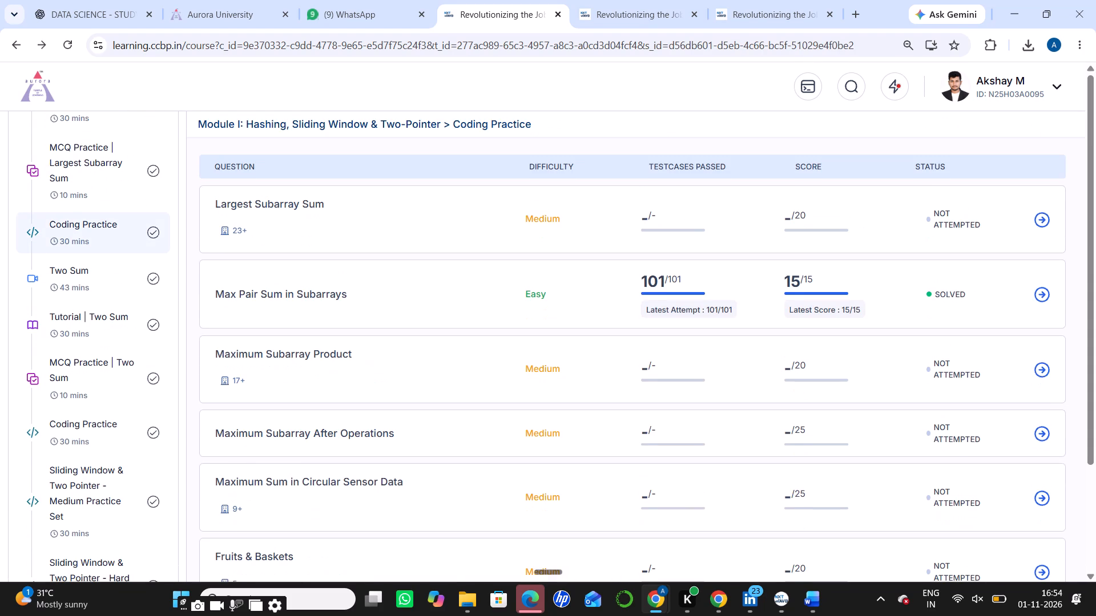
pyautogui.scroll(5, 100, 190)
pyautogui.click(100, 190)
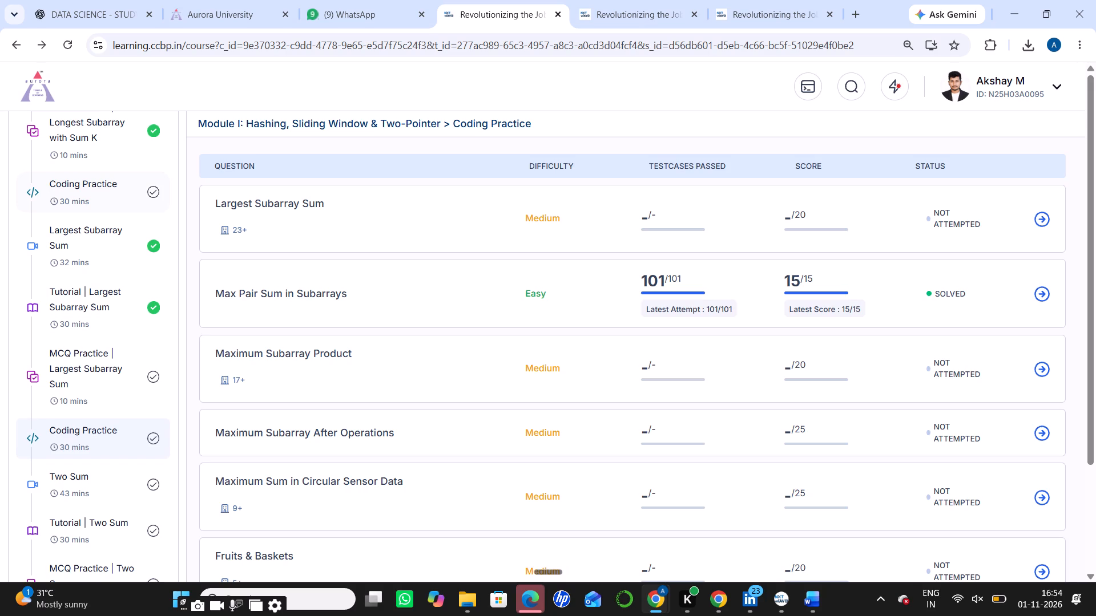
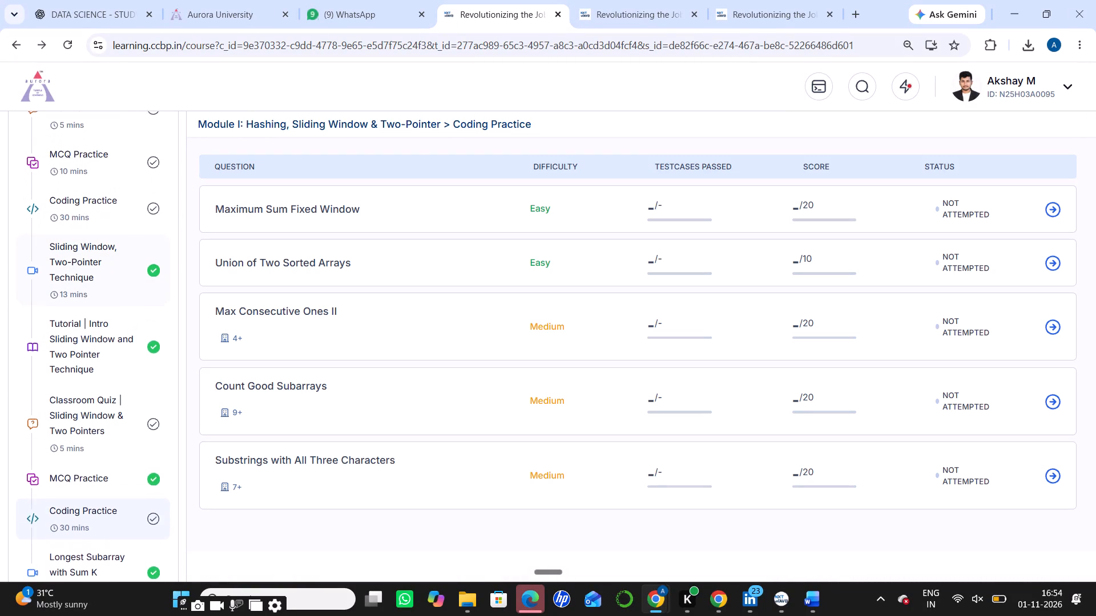
# Find the Match Customers with Experts question in the Hashing section's Coding Practice set and open it.
pyautogui.scroll(1, 135, 266)
pyautogui.click(135, 266)
pyautogui.click(111, 298)
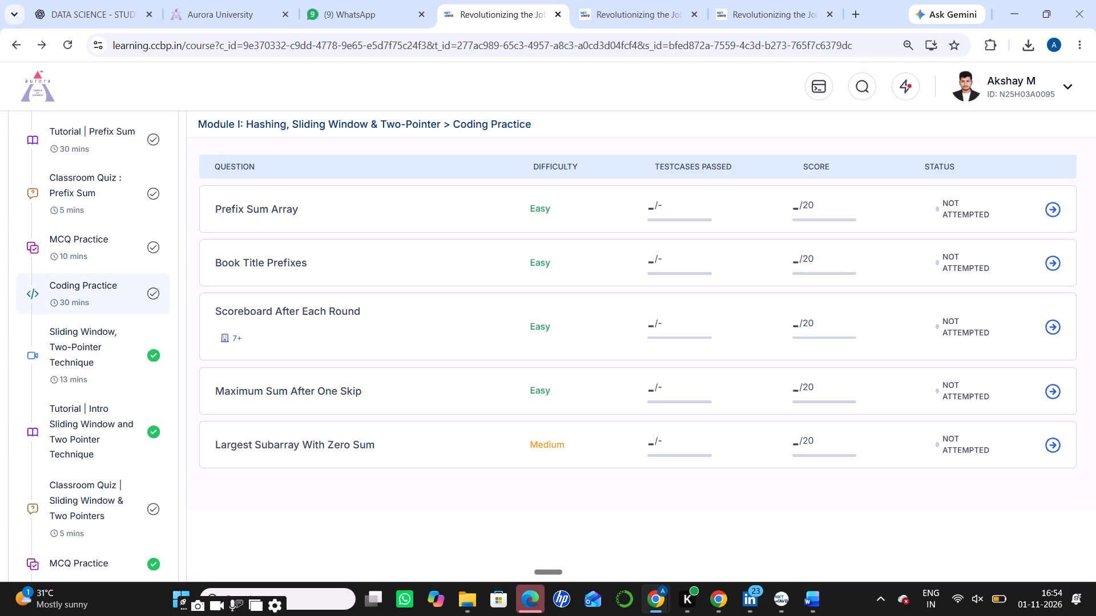
pyautogui.scroll(3, 75, 253)
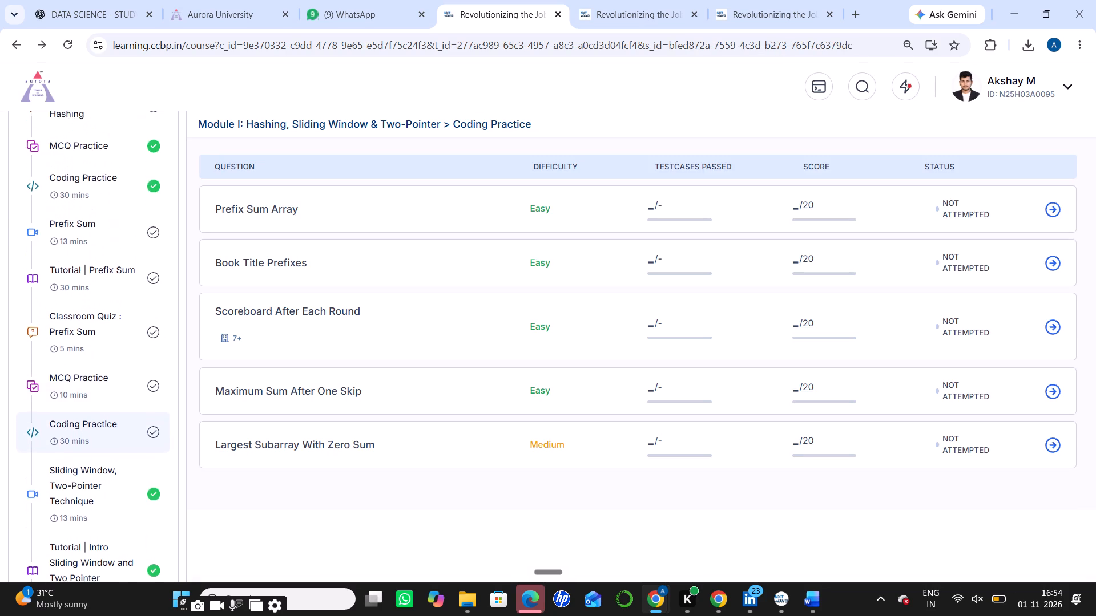
pyautogui.scroll(1, 75, 253)
pyautogui.click(88, 293)
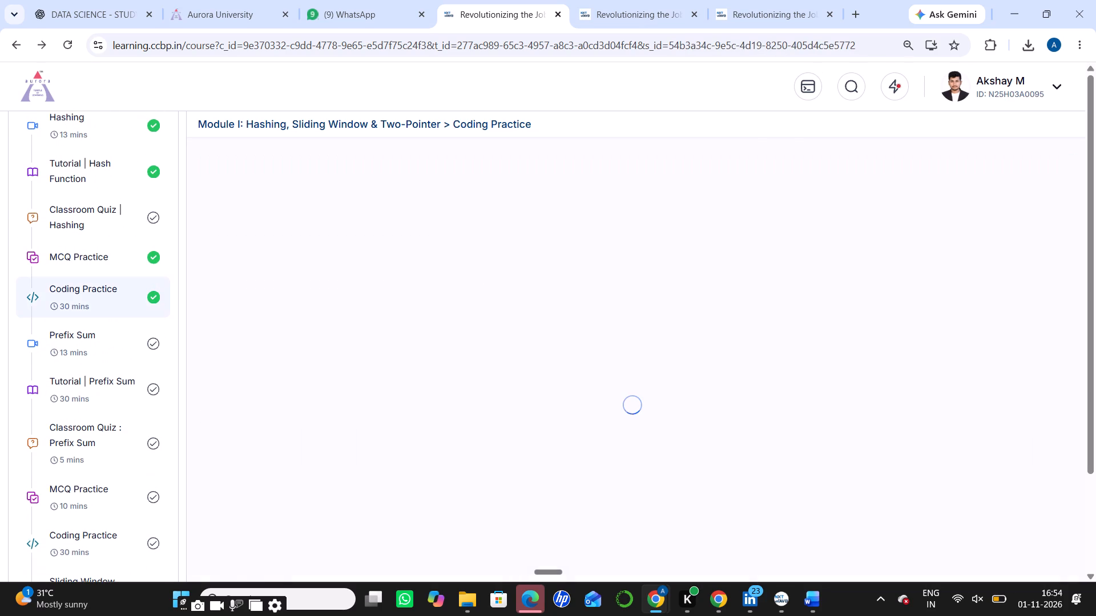
pyautogui.scroll(-1, 350, 564)
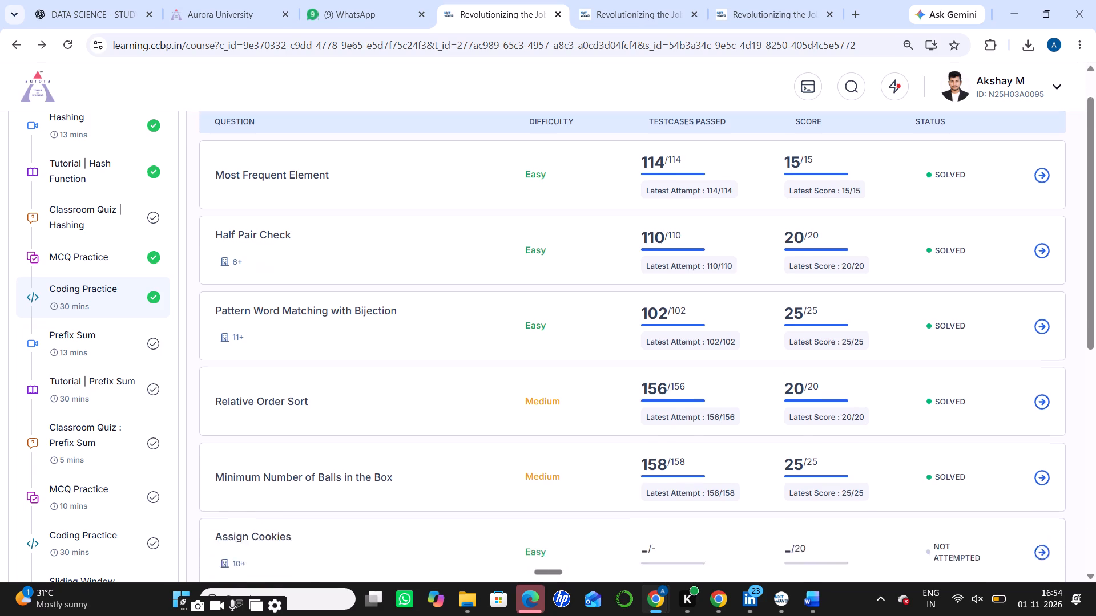
pyautogui.scroll(-5, 350, 564)
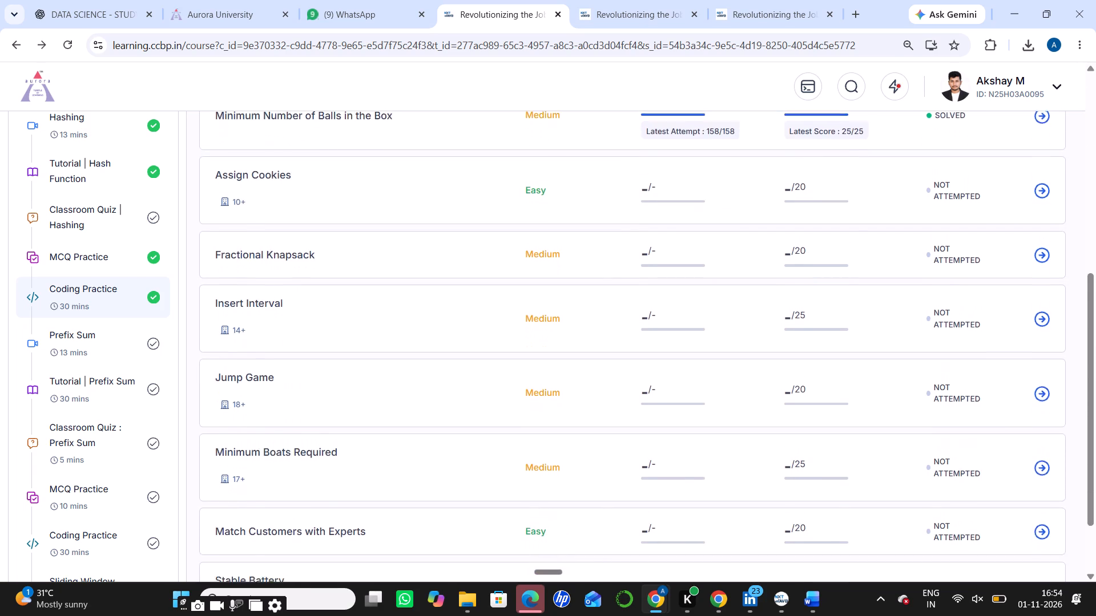
pyautogui.scroll(-2, 350, 564)
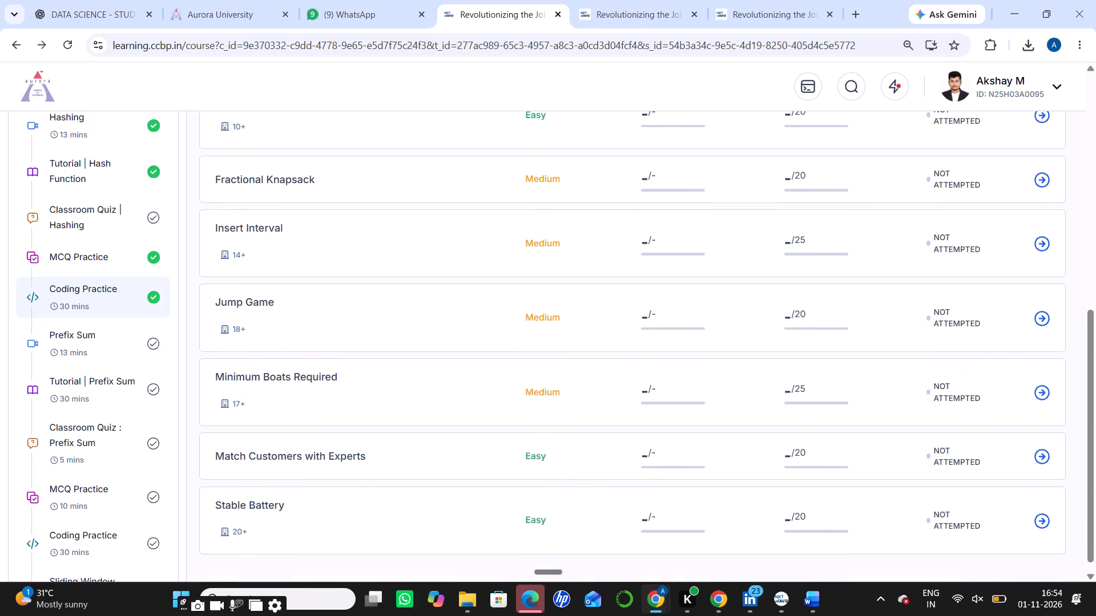
pyautogui.click(438, 446)
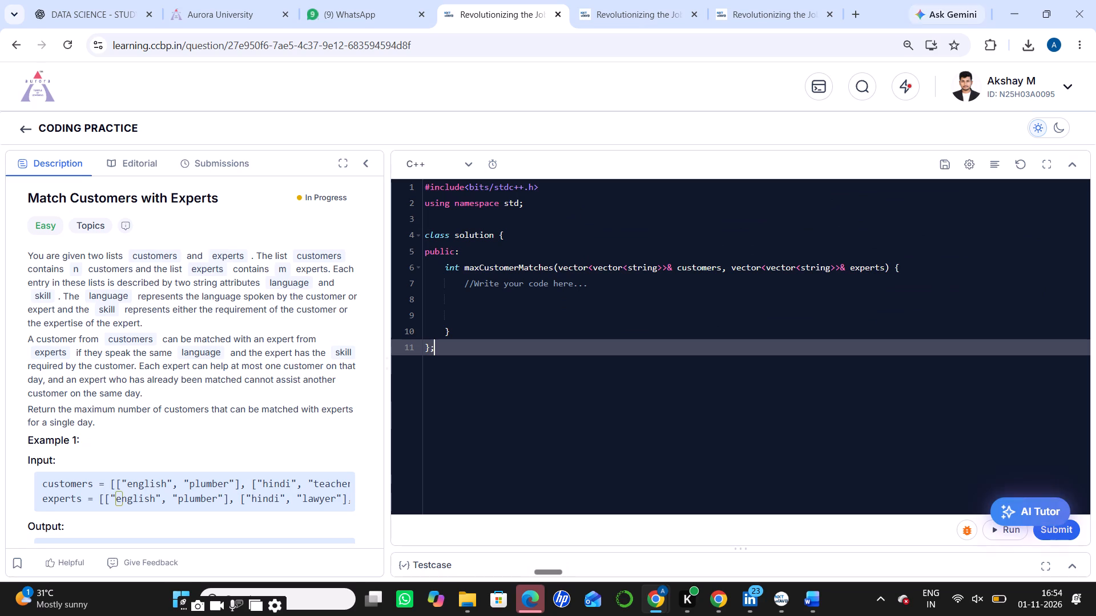
# Ask Gemini to solve the open question with the prompt "NOW THIS" and view the generated C++ code.
pyautogui.click(948, 0)
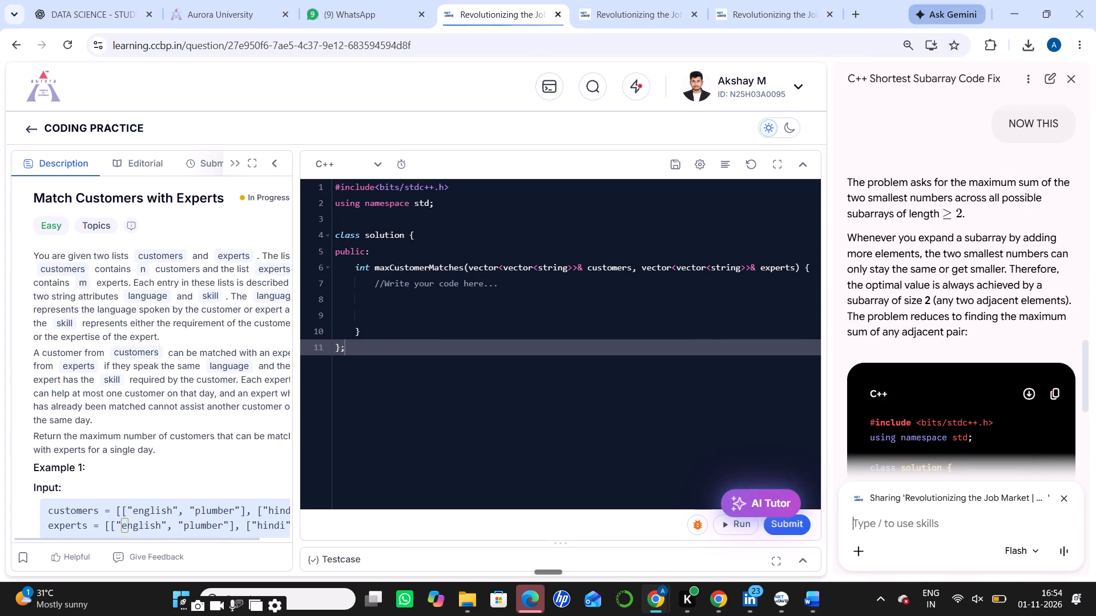
pyautogui.write('NOW THIS')
pyautogui.press('Return')
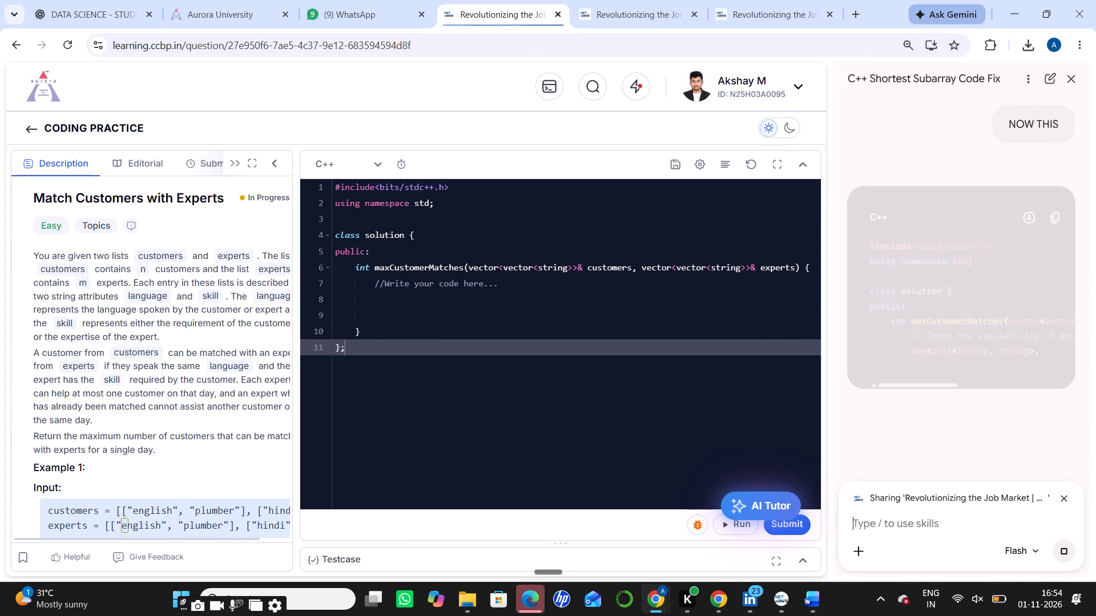
pyautogui.scroll(-3, 942, 236)
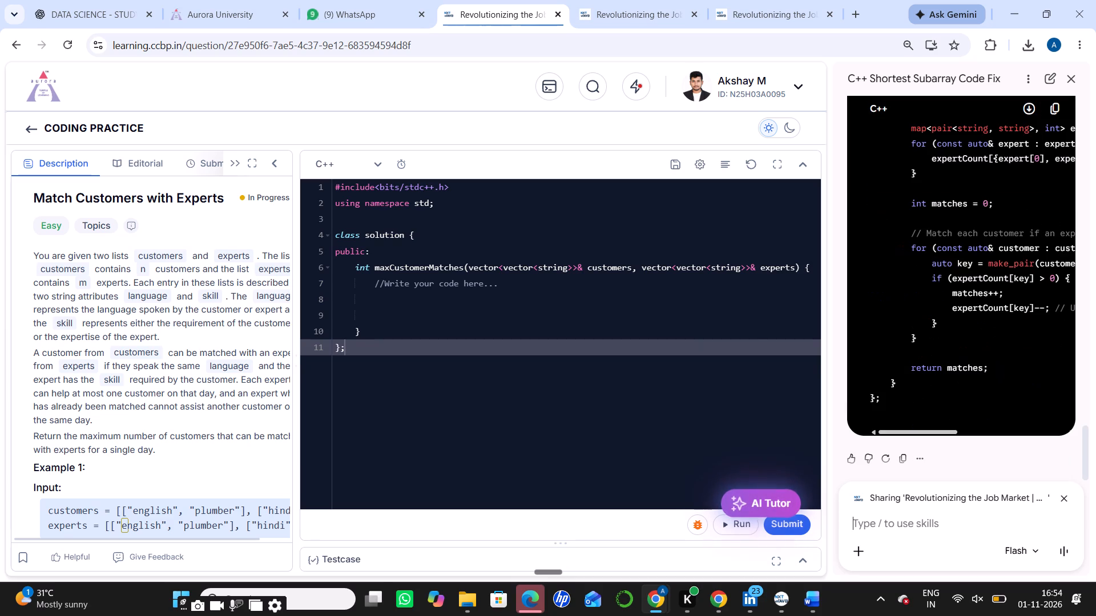
pyautogui.scroll(4, 983, 294)
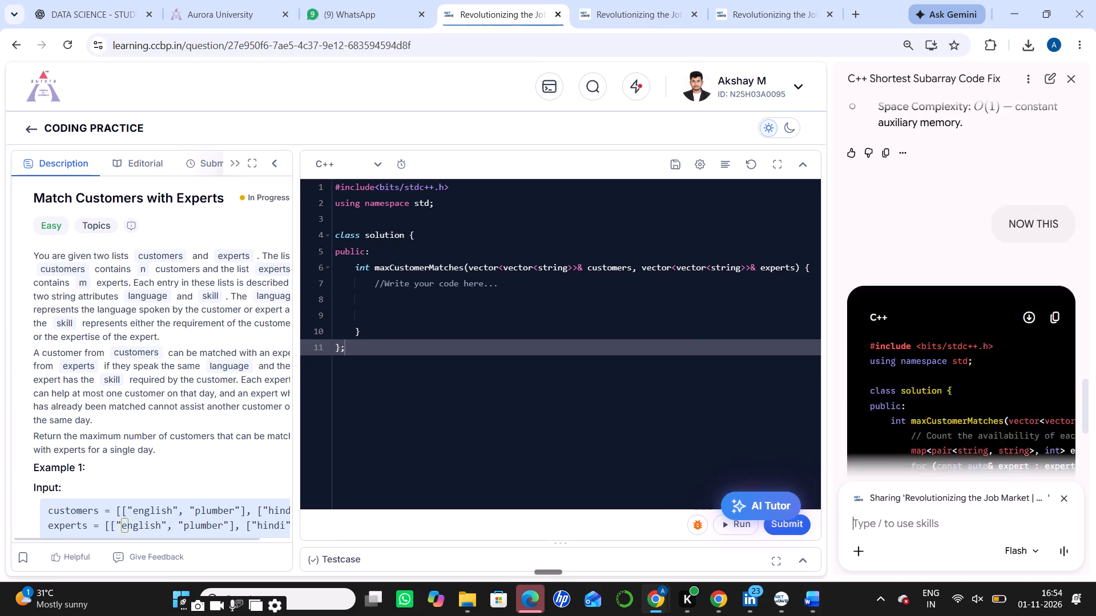
# Replace the starter code in the editor with Gemini's maxCustomerMatches solution and close the Gemini chat.
pyautogui.moveTo(519, 375); pyautogui.dragTo(320, 175)
pyautogui.press('BackSpace')
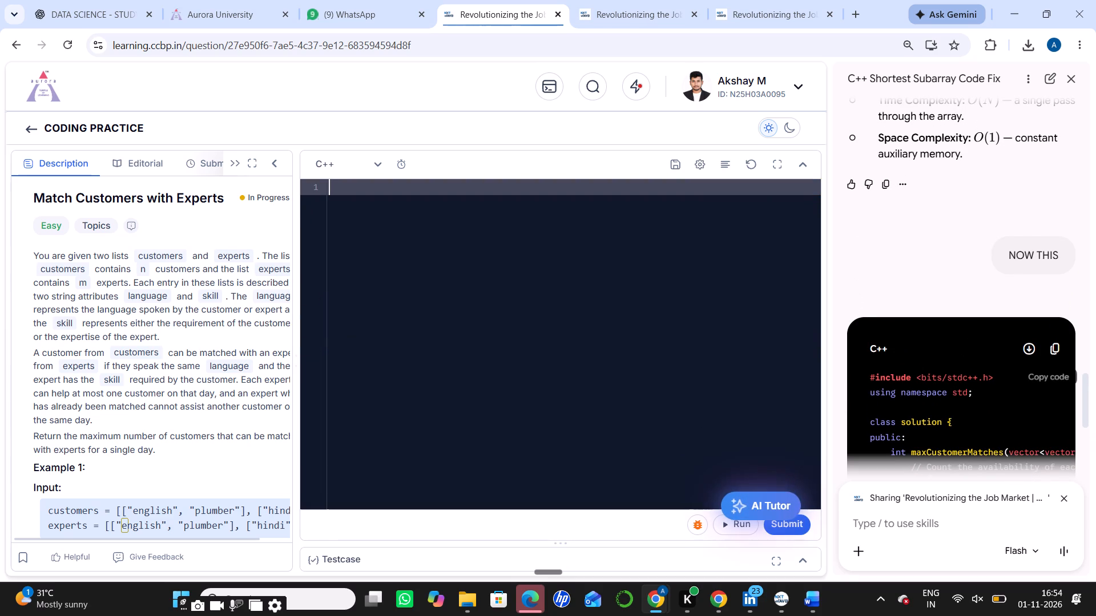
pyautogui.click(1052, 348)
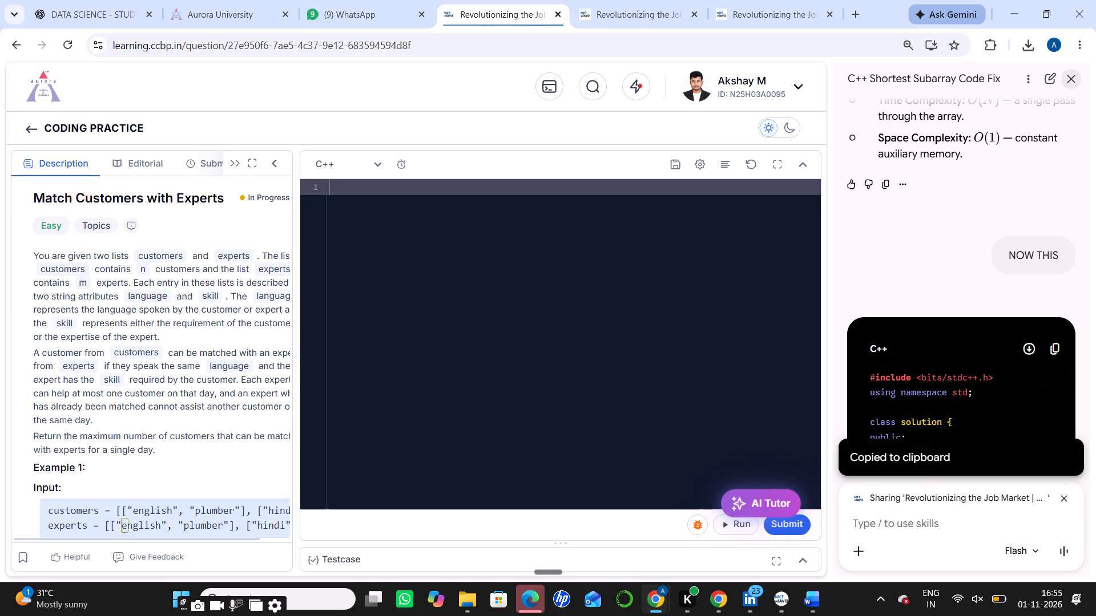
pyautogui.click(1071, 74)
pyautogui.click(680, 299)
pyautogui.hotkey('ctrl', 'v')
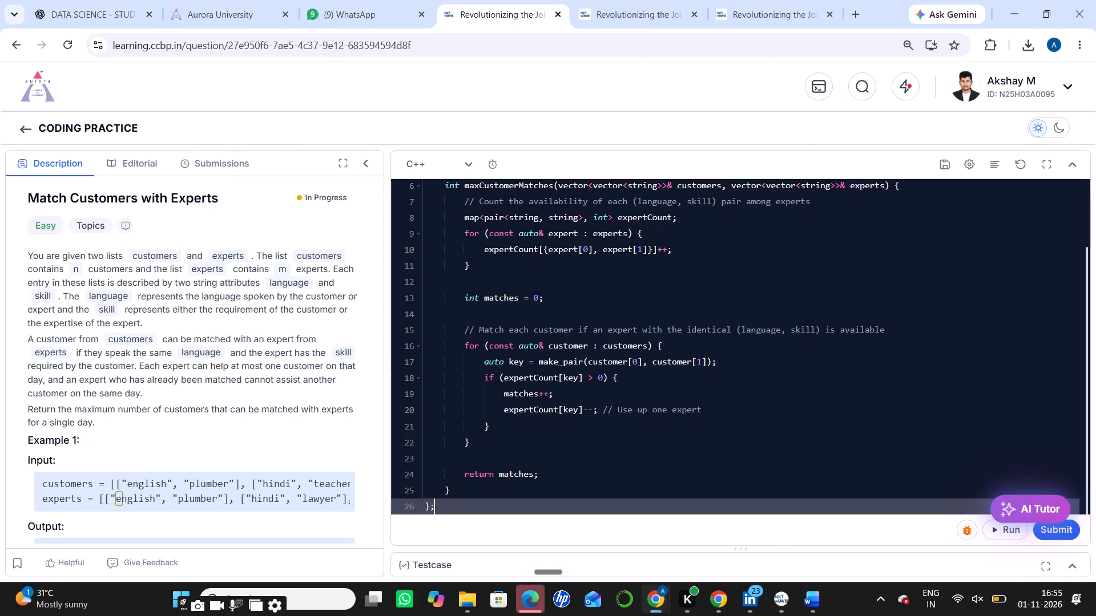
# Delete the "Match each customer" comment line above the customer loop and the "Use up one expert" comment after expertCount[key]--.
pyautogui.moveTo(889, 333); pyautogui.dragTo(547, 330)
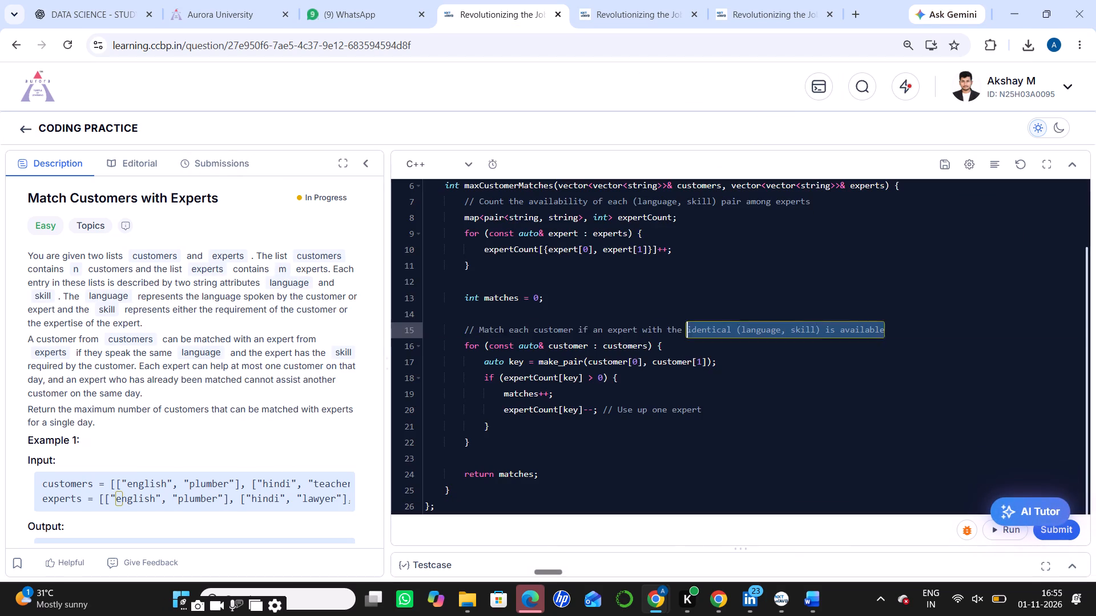
pyautogui.moveTo(547, 330); pyautogui.dragTo(369, 332)
pyautogui.press('BackSpace')
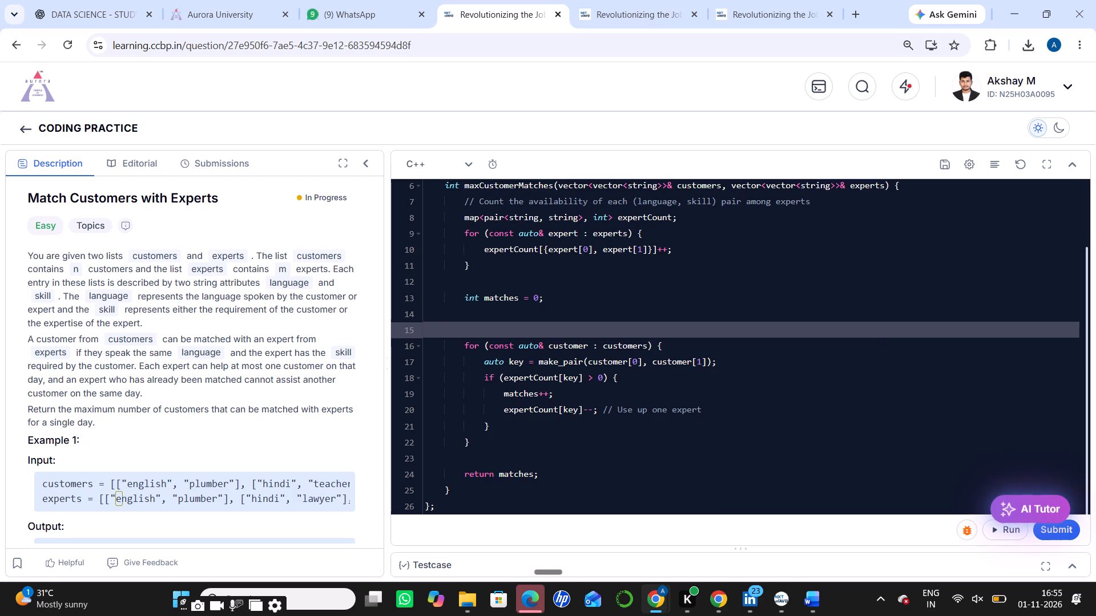
pyautogui.press('BackSpace')
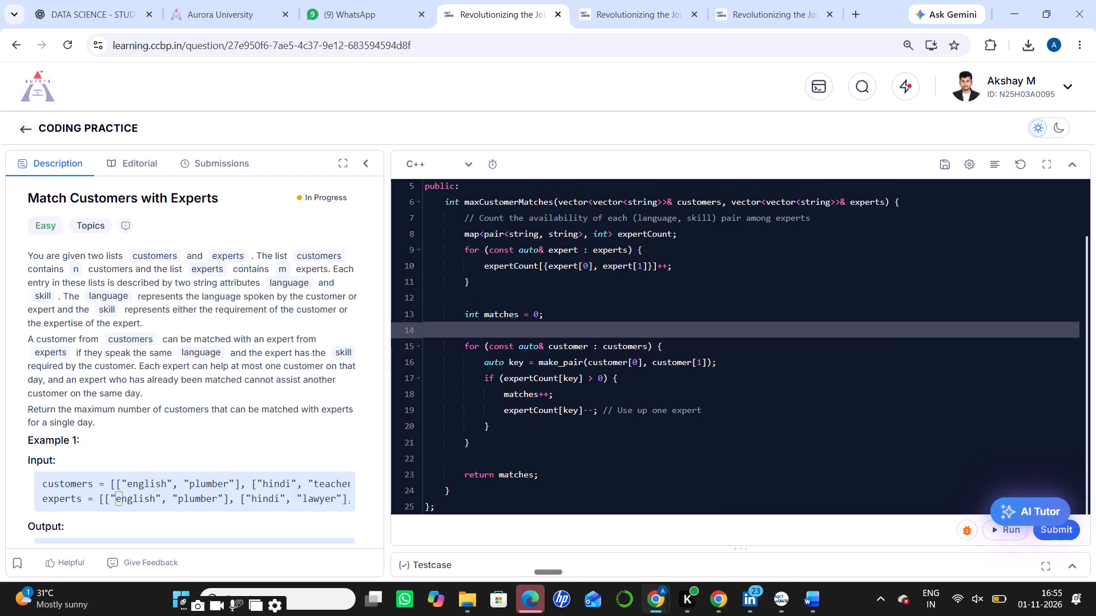
pyautogui.moveTo(714, 408); pyautogui.dragTo(602, 414)
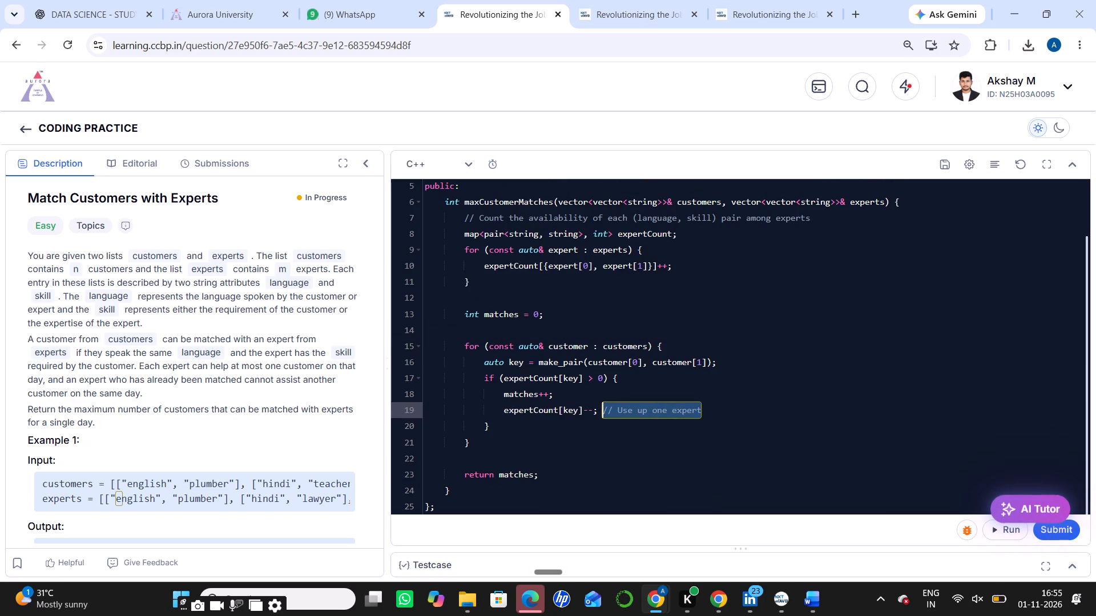
pyautogui.moveTo(602, 414); pyautogui.dragTo(602, 414)
pyautogui.press('BackSpace')
pyautogui.press('BackSpace')
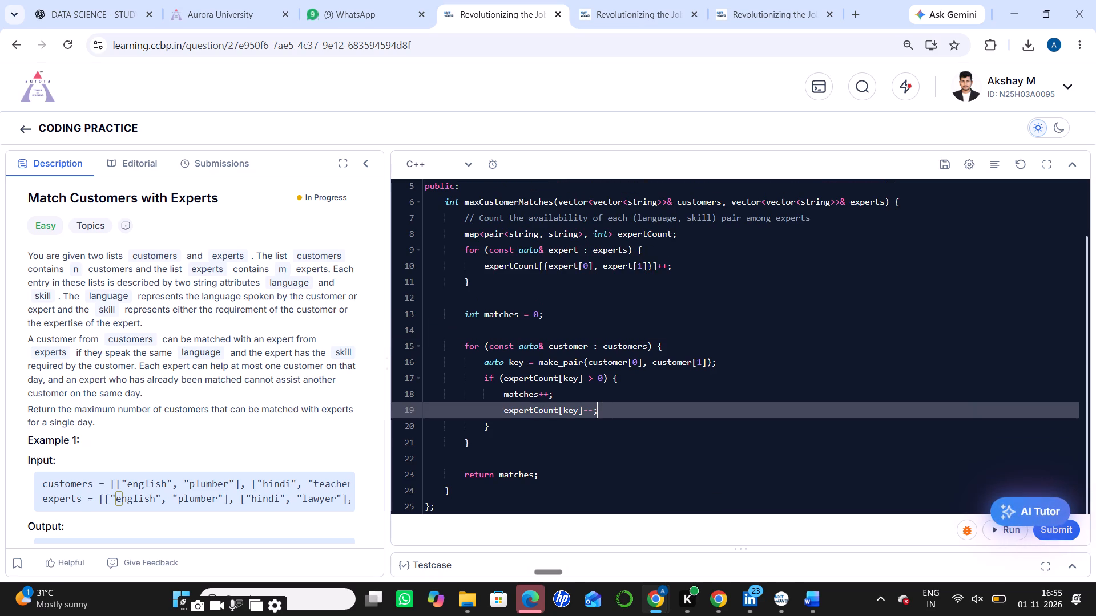
# Delete the "Count the availability" comment line above the expertCount map declaration.
pyautogui.scroll(-2, 620, 432)
pyautogui.scroll(4, 620, 432)
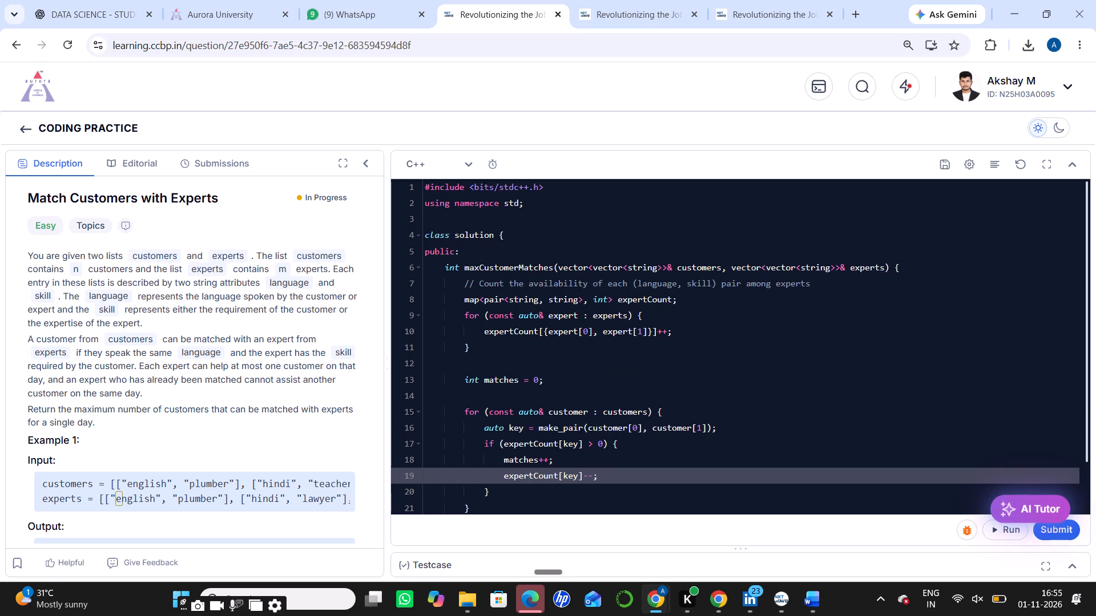
pyautogui.click(822, 283)
pyautogui.moveTo(822, 283); pyautogui.dragTo(702, 304)
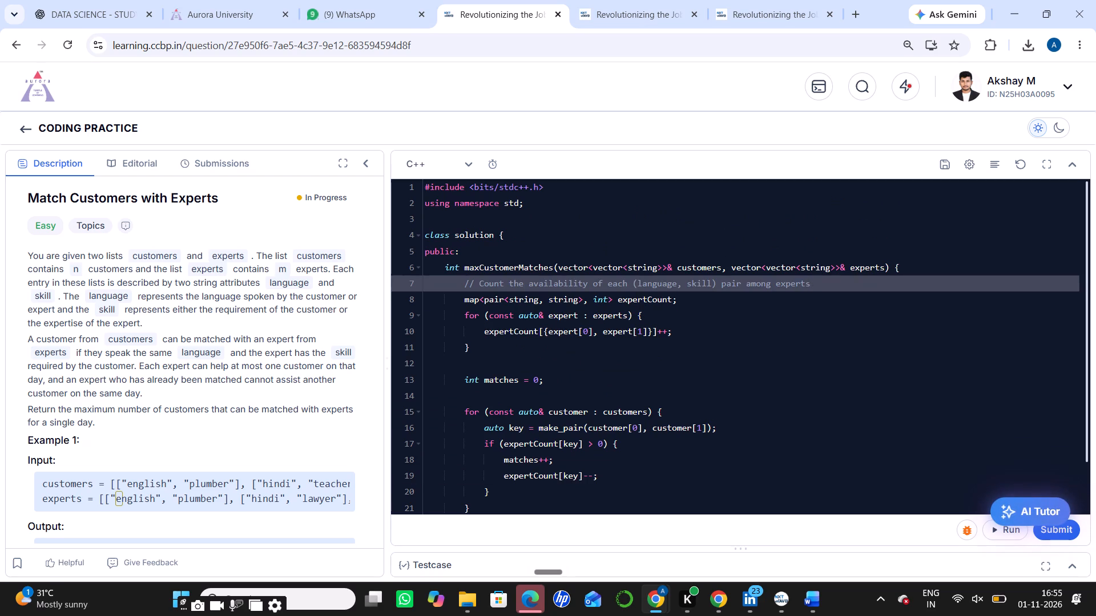
pyautogui.moveTo(702, 304); pyautogui.dragTo(462, 278)
pyautogui.press('BackSpace')
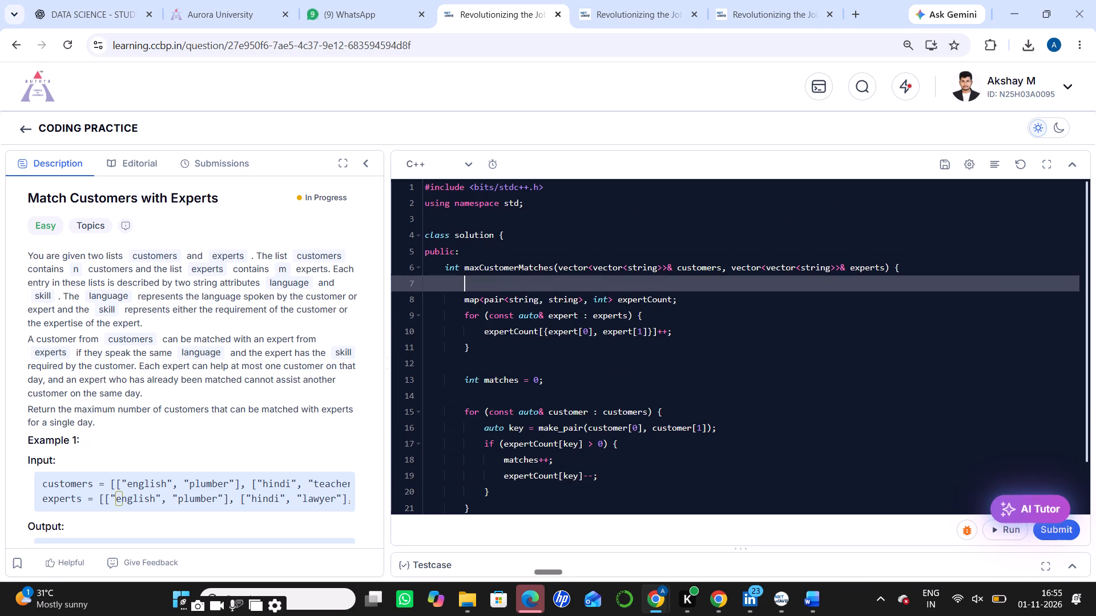
pyautogui.press('BackSpace')
pyautogui.press('BackSpace')
pyautogui.press('BackSpace')
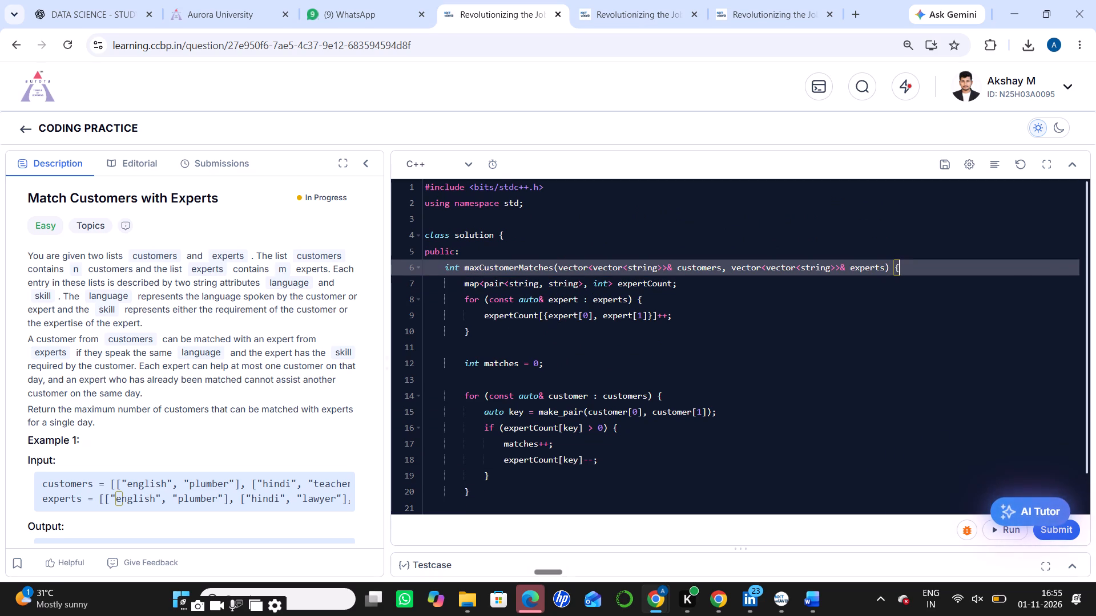
# Remove the blank lines before the matches declaration, the customer loop and the return statement.
pyautogui.scroll(-3, 502, 427)
pyautogui.scroll(4, 502, 427)
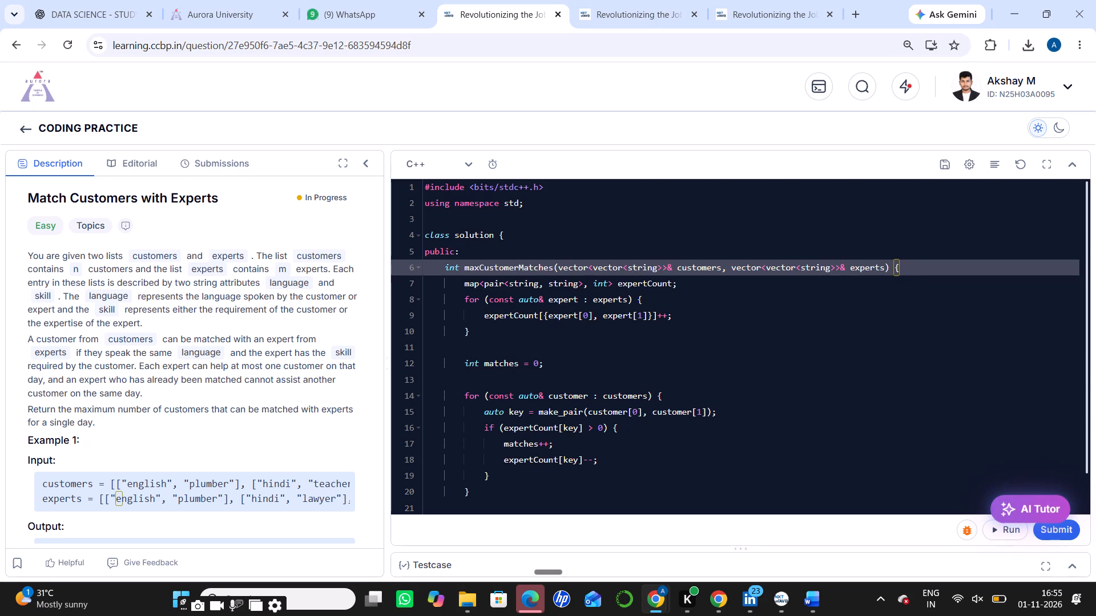
pyautogui.click(530, 359)
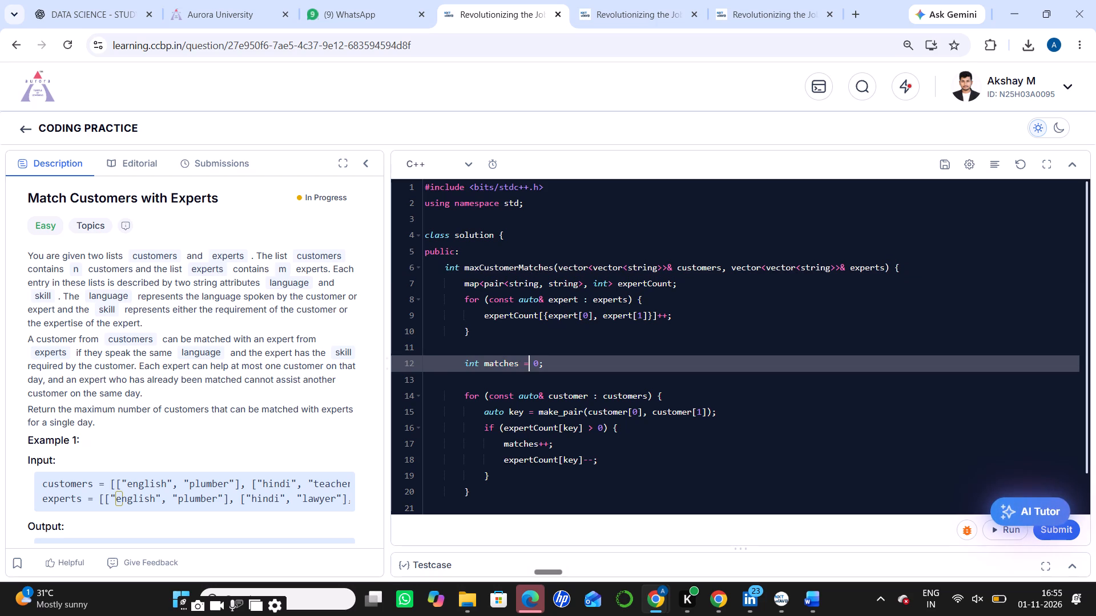
pyautogui.click(494, 347)
pyautogui.press('BackSpace')
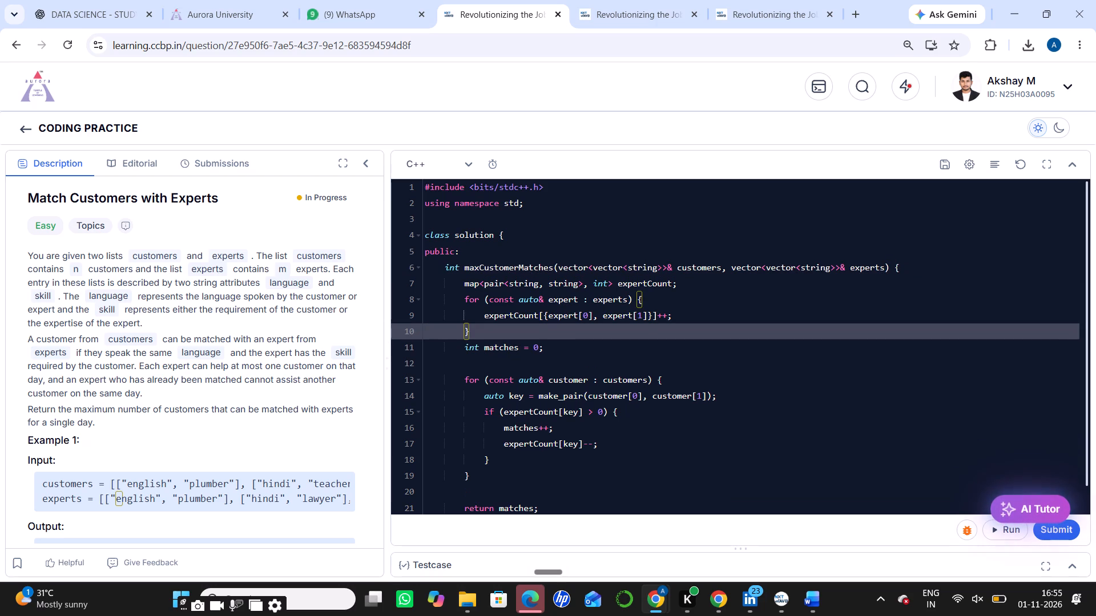
pyautogui.scroll(-2, 547, 418)
pyautogui.click(475, 463)
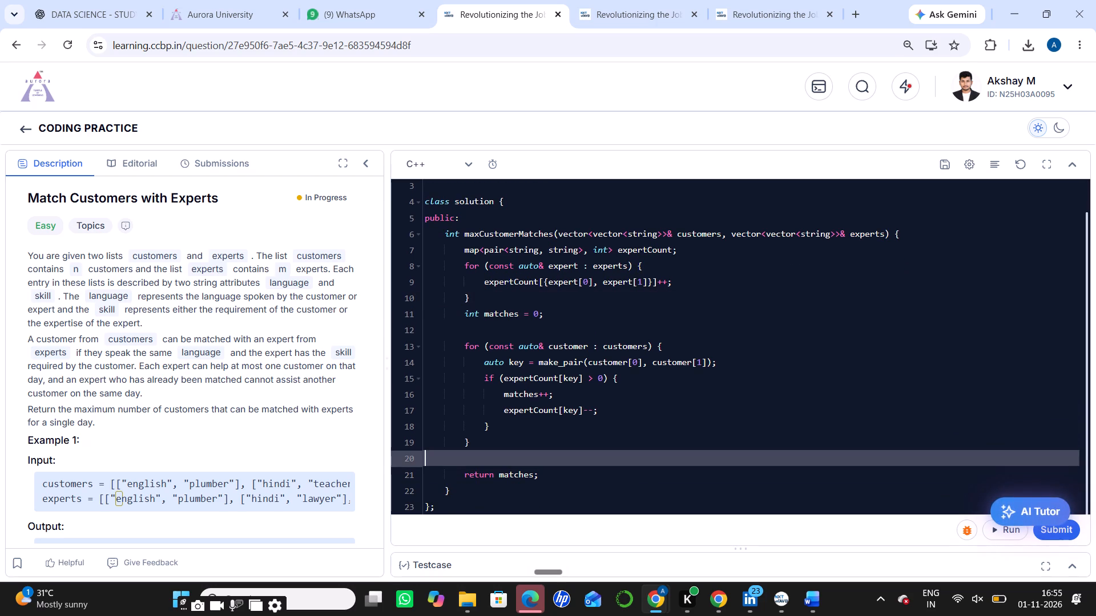
pyautogui.press('BackSpace')
pyautogui.scroll(4, 590, 397)
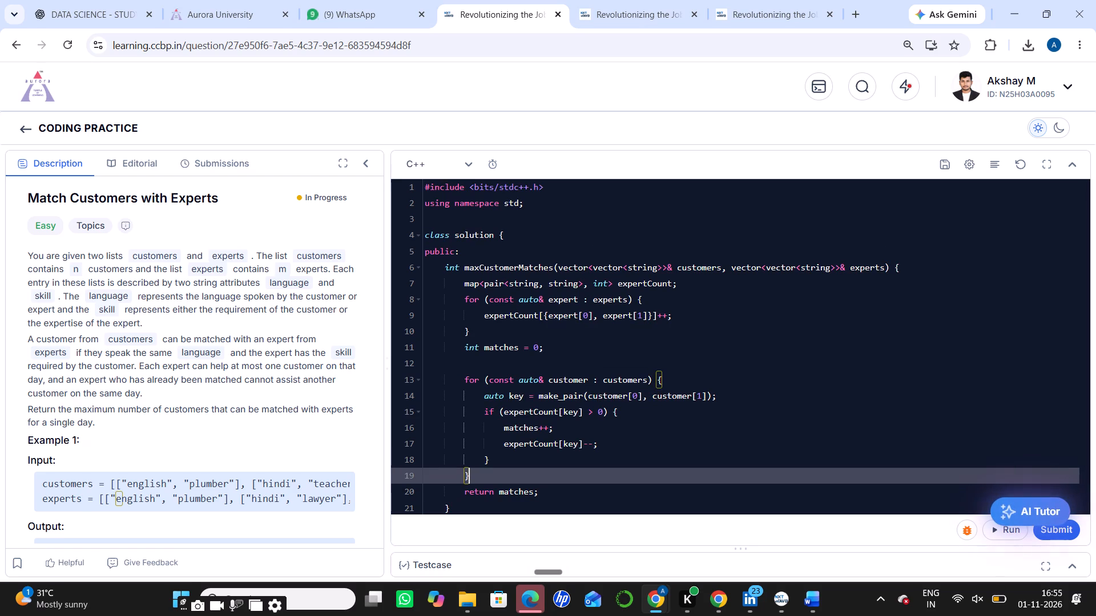
pyautogui.click(585, 517)
pyautogui.click(554, 506)
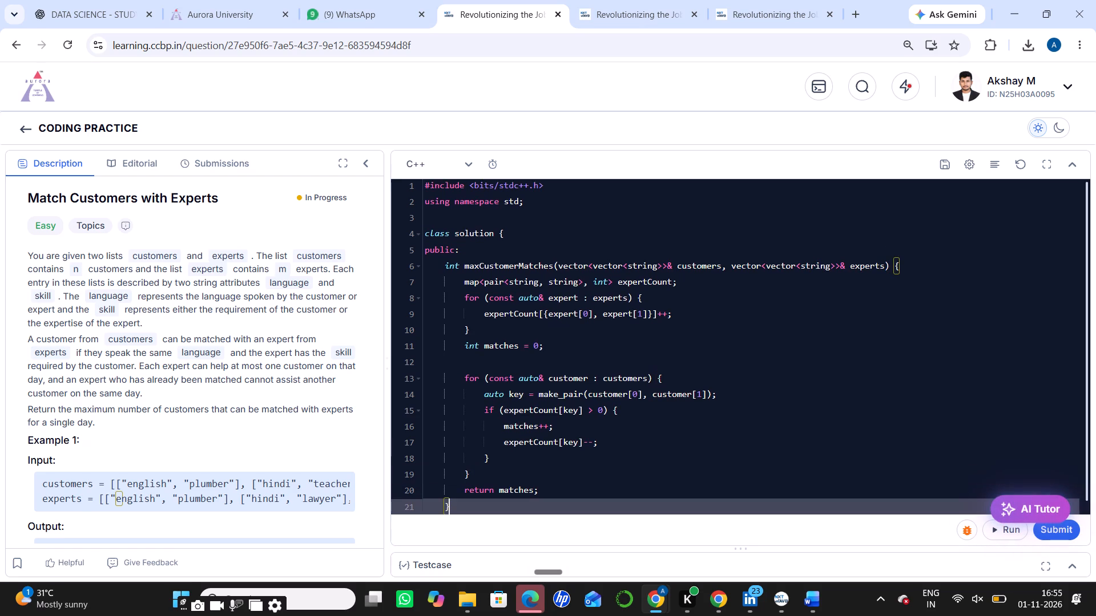
pyautogui.click(476, 362)
pyautogui.press('BackSpace')
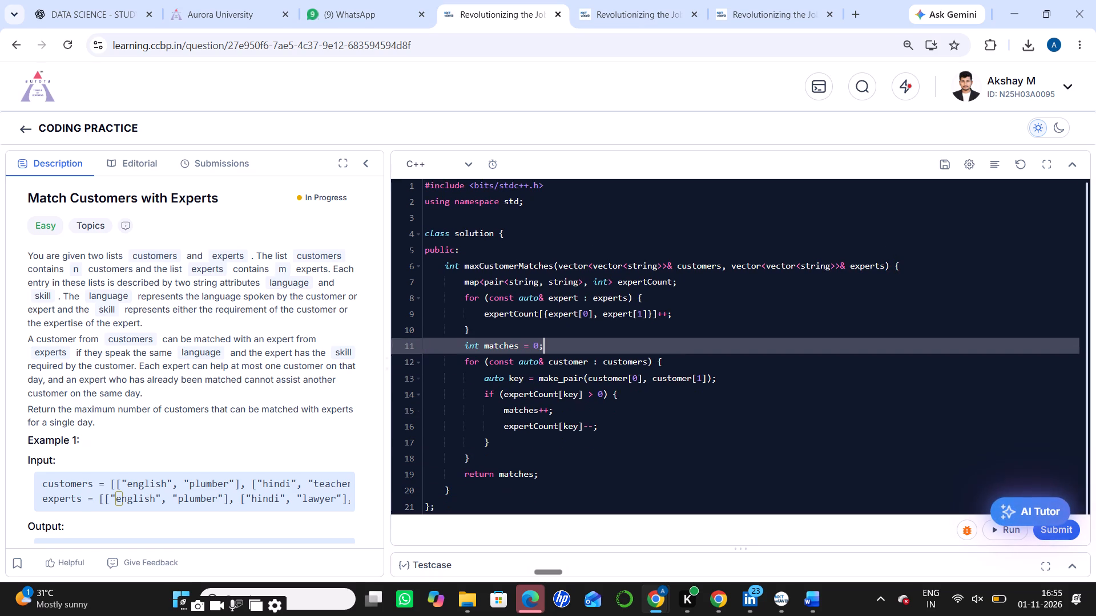
# Capture a screenshot of the page area showing the Match Customers with Experts problem and its complete code.
pyautogui.click(619, 484)
pyautogui.scroll(6, 619, 484)
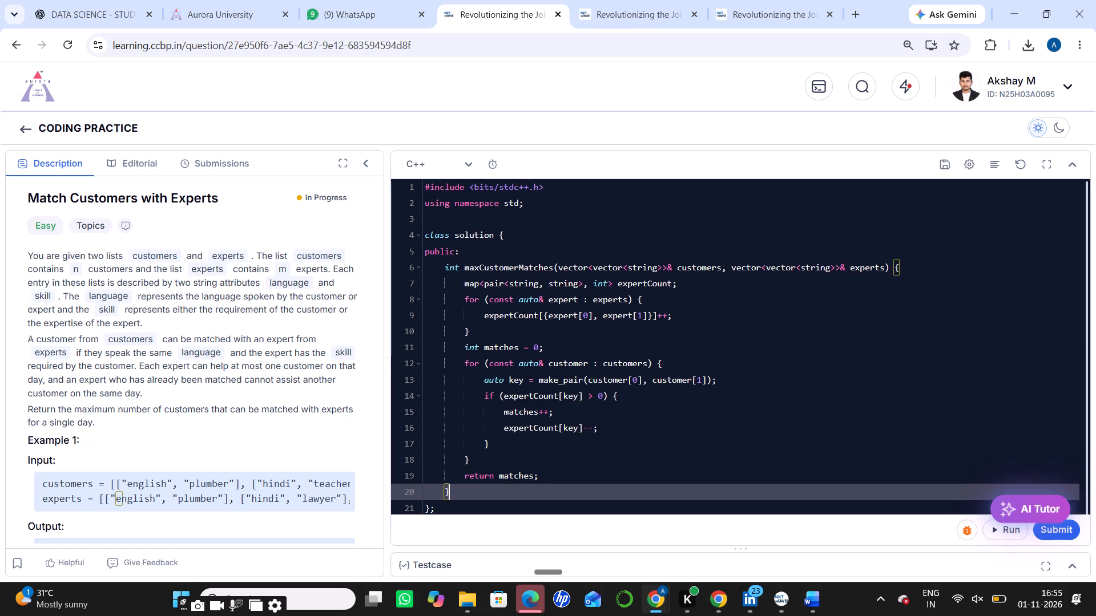
pyautogui.click(567, 511)
pyautogui.press('Print')
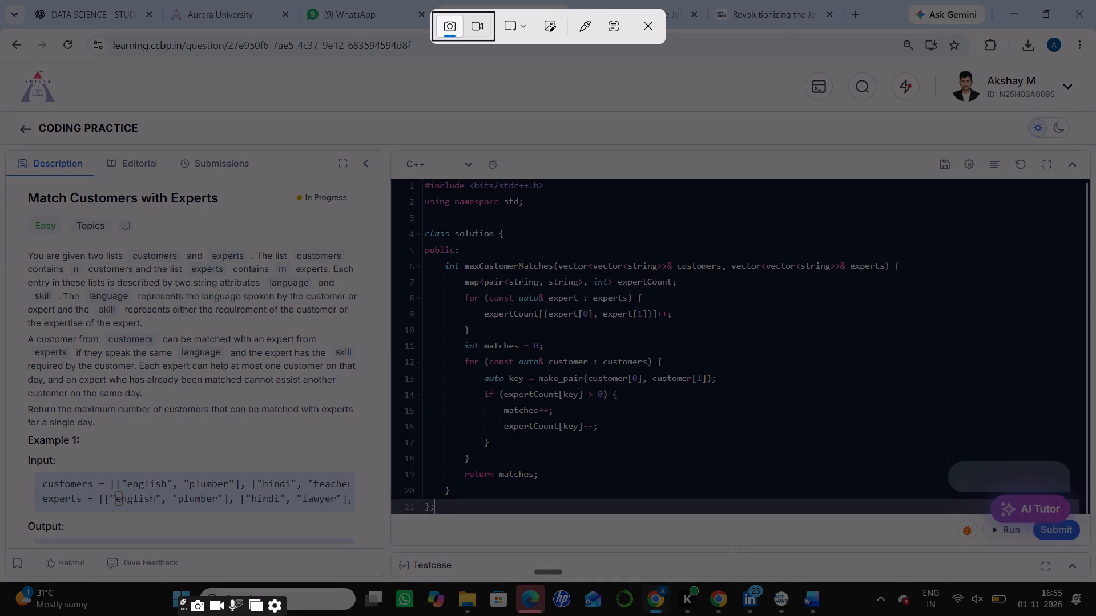
pyautogui.moveTo(0, 64); pyautogui.dragTo(1087, 537)
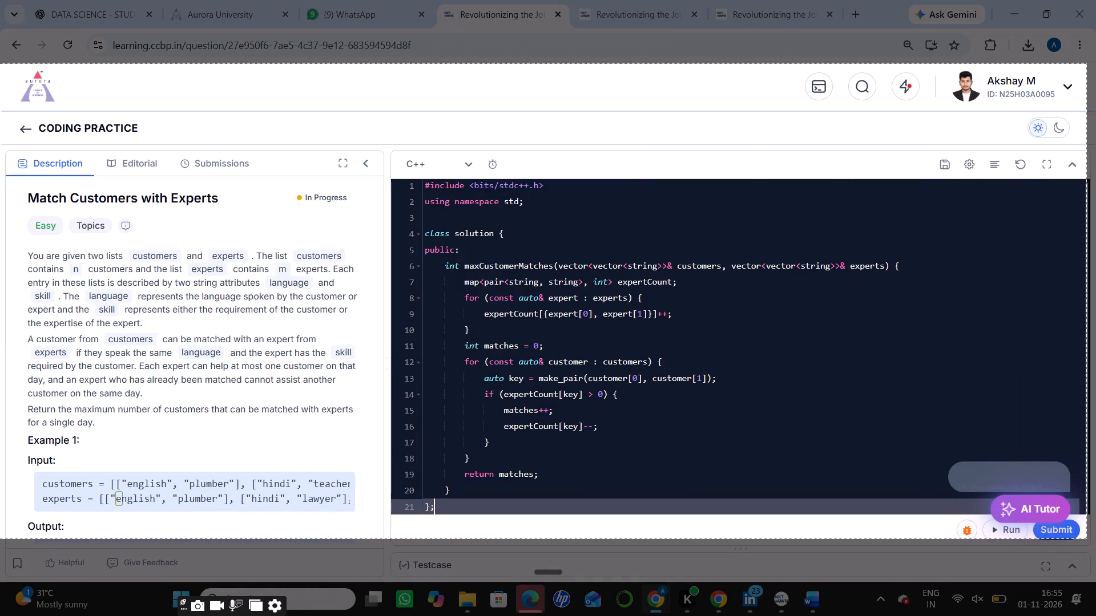
pyautogui.moveTo(1087, 537); pyautogui.dragTo(1093, 565)
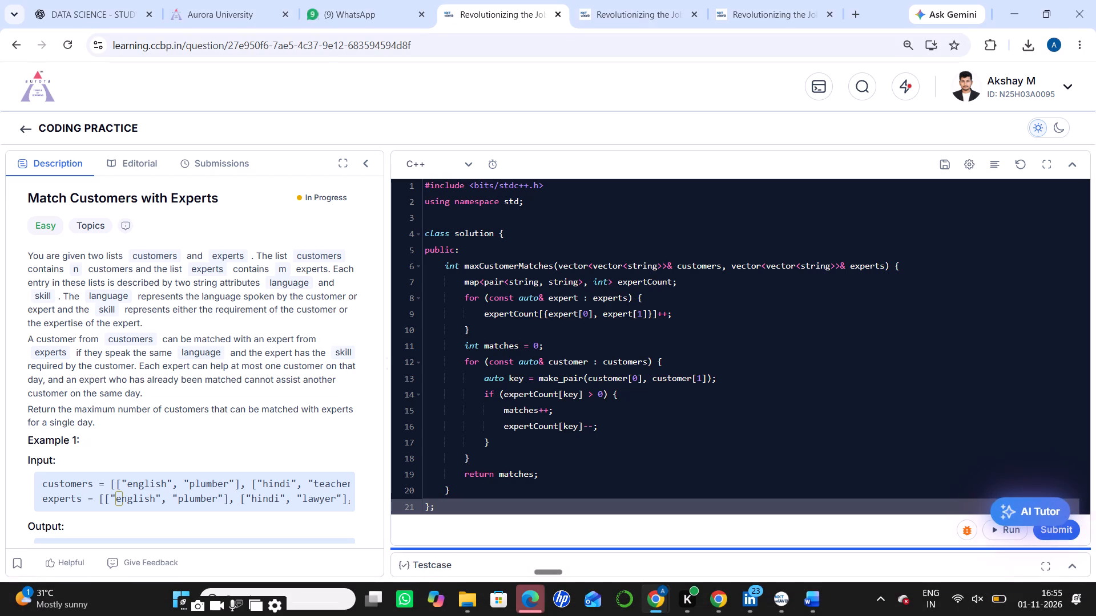
# Run the Match Customers with Experts code against its test cases.
pyautogui.click(1000, 534)
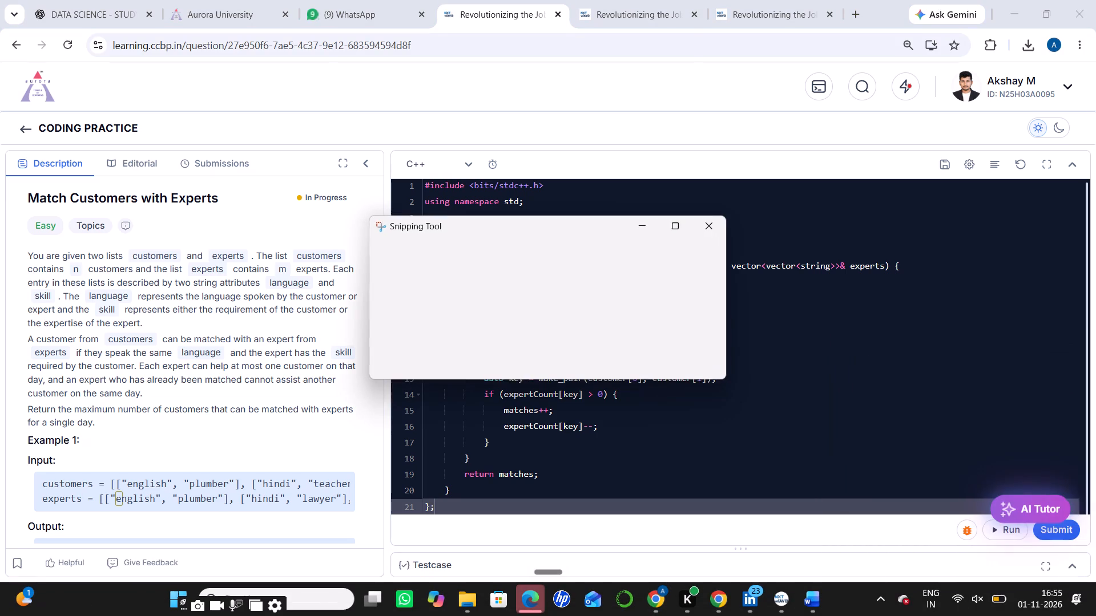
pyautogui.click(1028, 228)
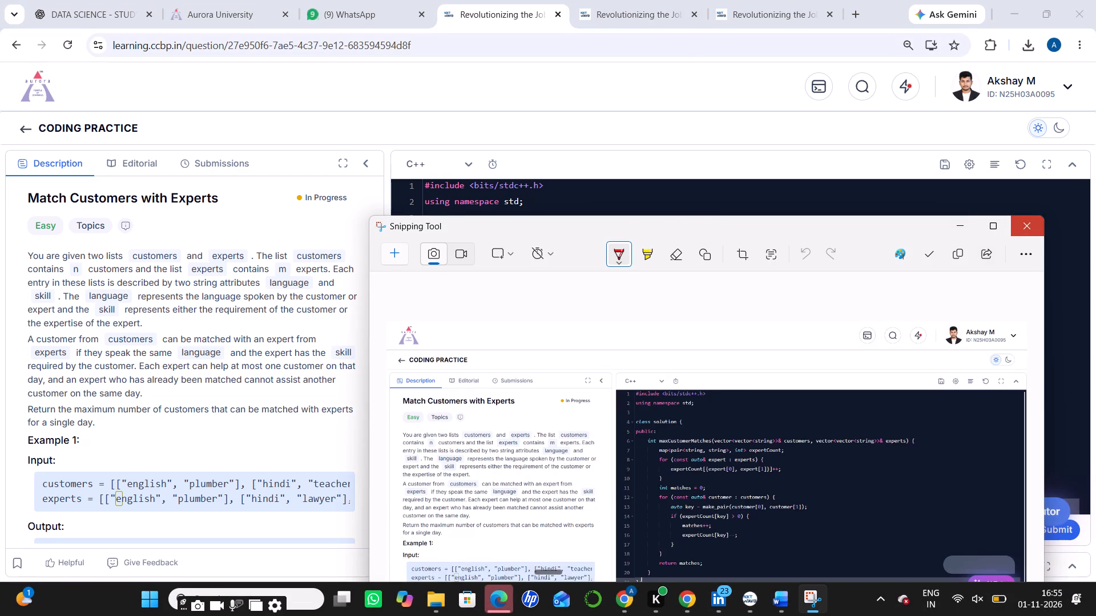
pyautogui.click(1001, 530)
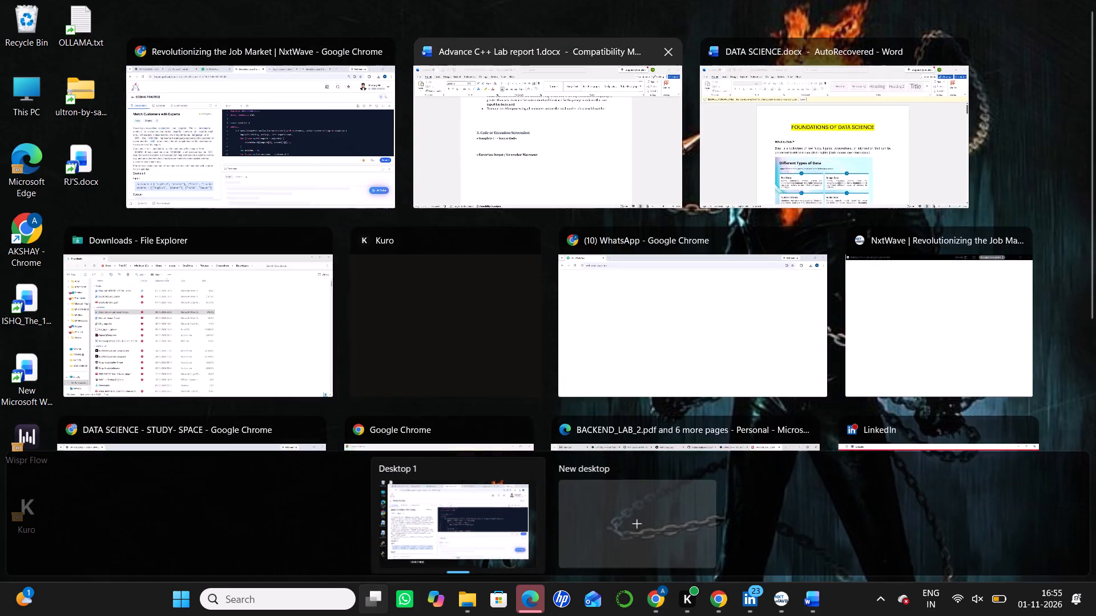
# Paste the captured code screenshot under "Complete C++ Source Code:" in the Advance C++ Lab report 1 document.
pyautogui.click(563, 173)
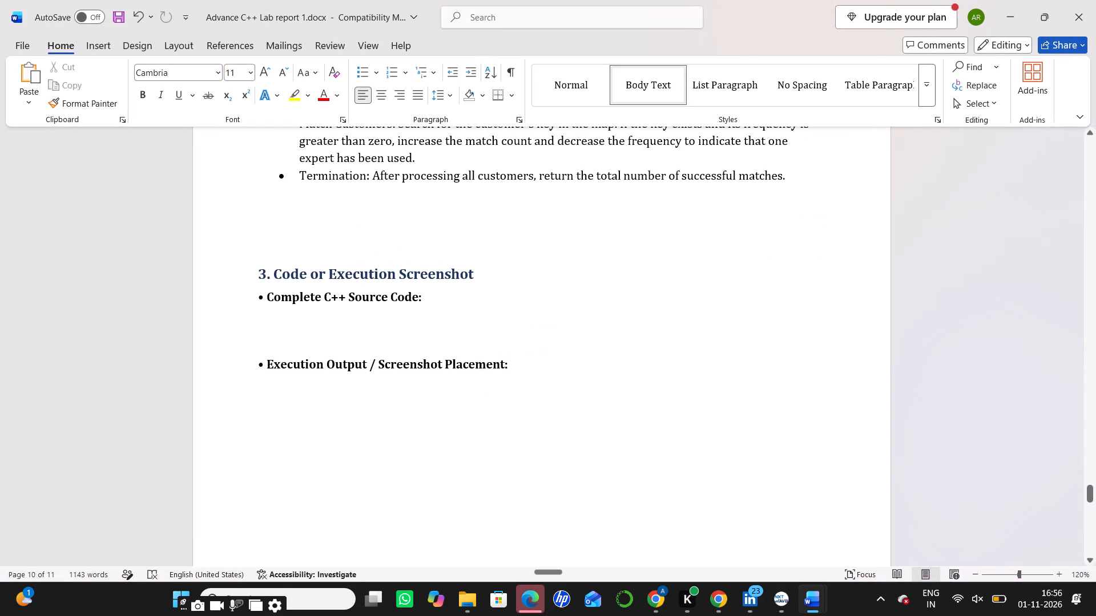
pyautogui.hotkey('ctrl', 'v')
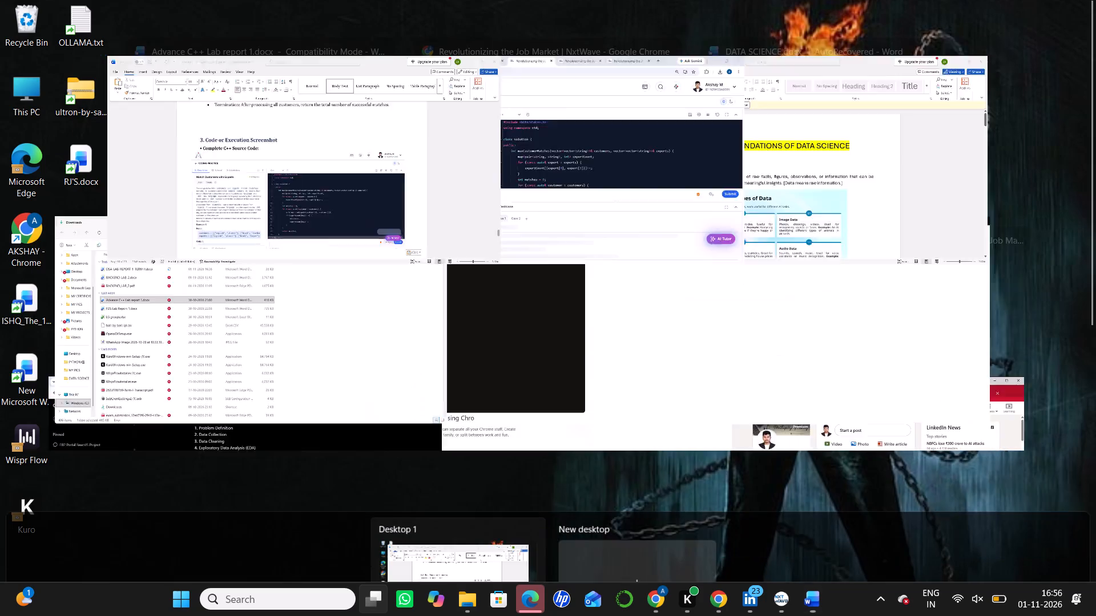
# Enlarge the Testcase area on the Match Customers with Experts page and capture a screenshot of the page with its output.
pyautogui.click(517, 91)
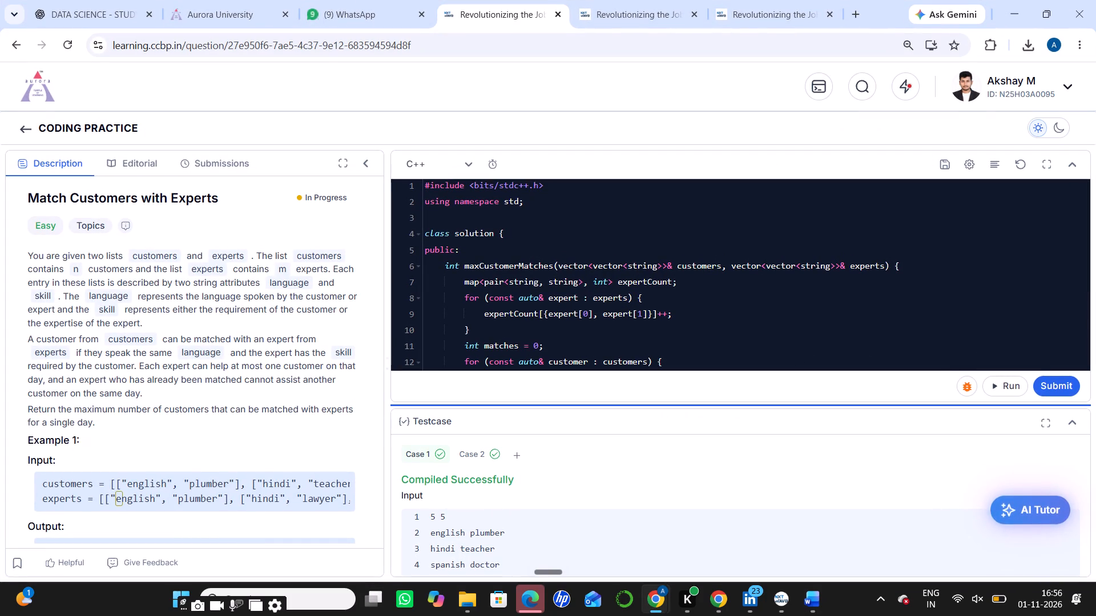
pyautogui.moveTo(883, 403); pyautogui.dragTo(839, 290)
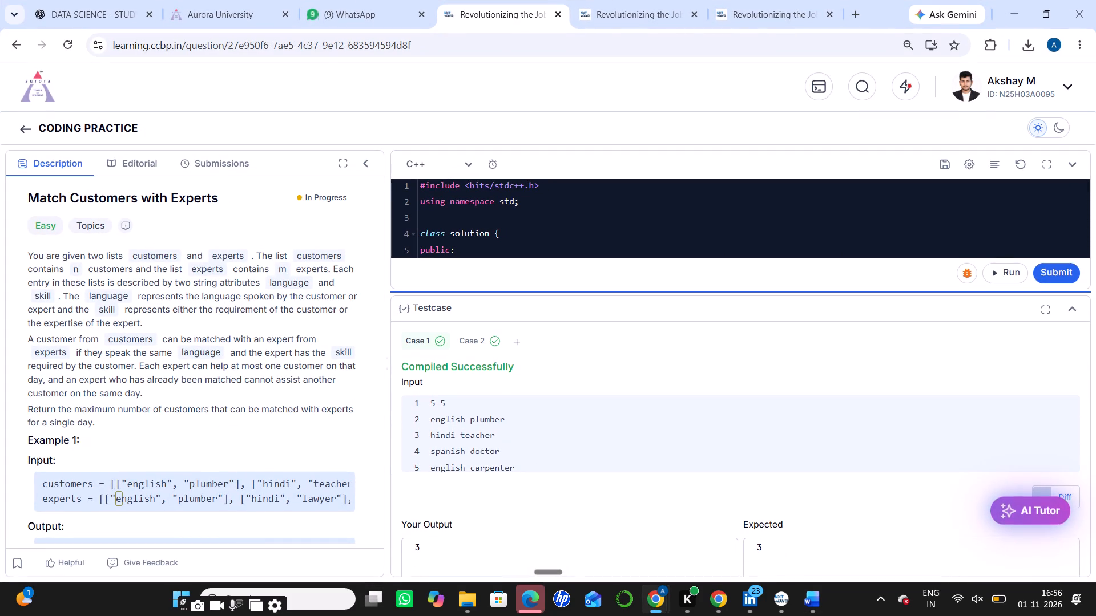
pyautogui.moveTo(839, 290); pyautogui.dragTo(847, 281)
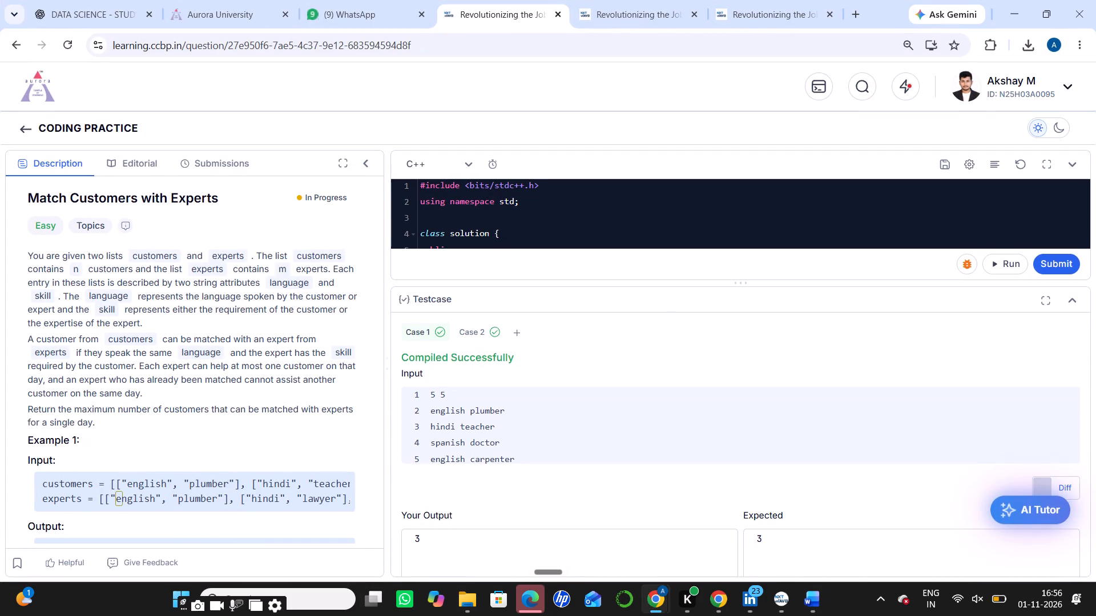
pyautogui.press('Print')
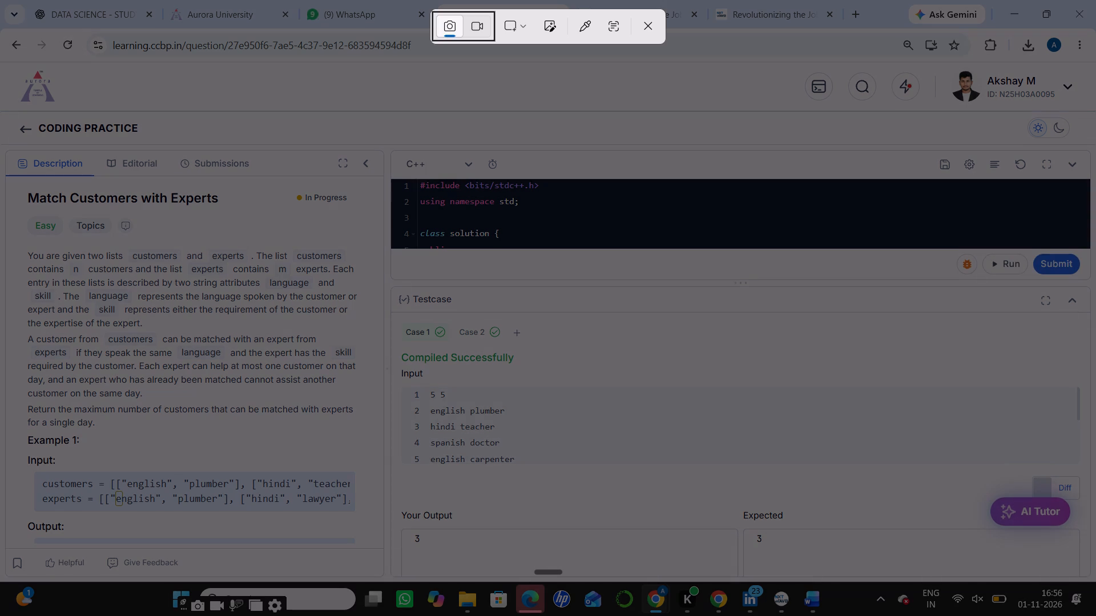
pyautogui.moveTo(0, 60); pyautogui.dragTo(893, 430)
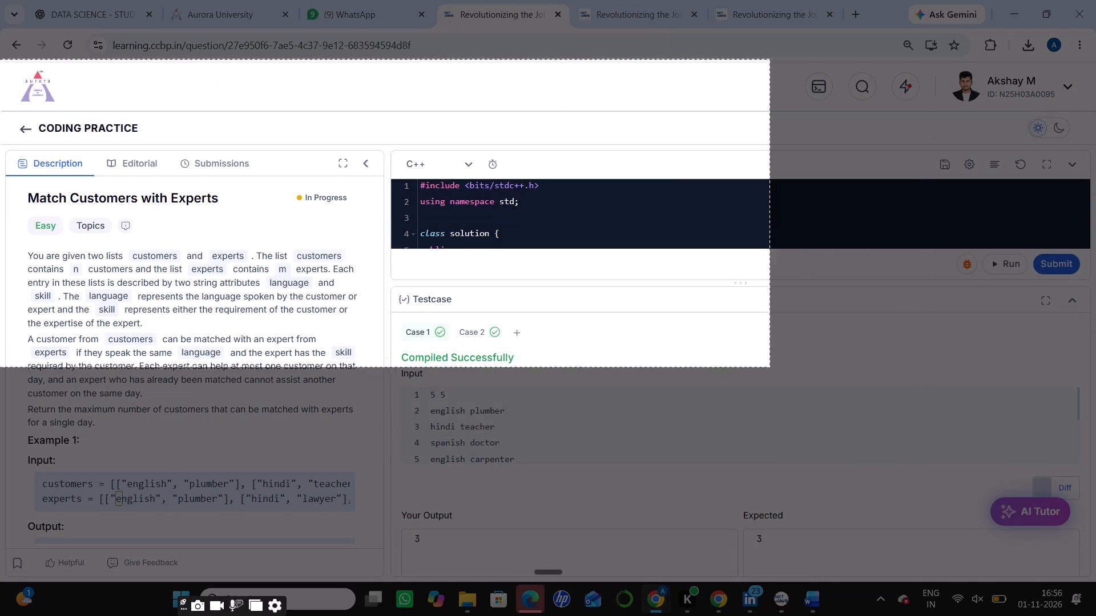
pyautogui.moveTo(893, 430); pyautogui.dragTo(1095, 576)
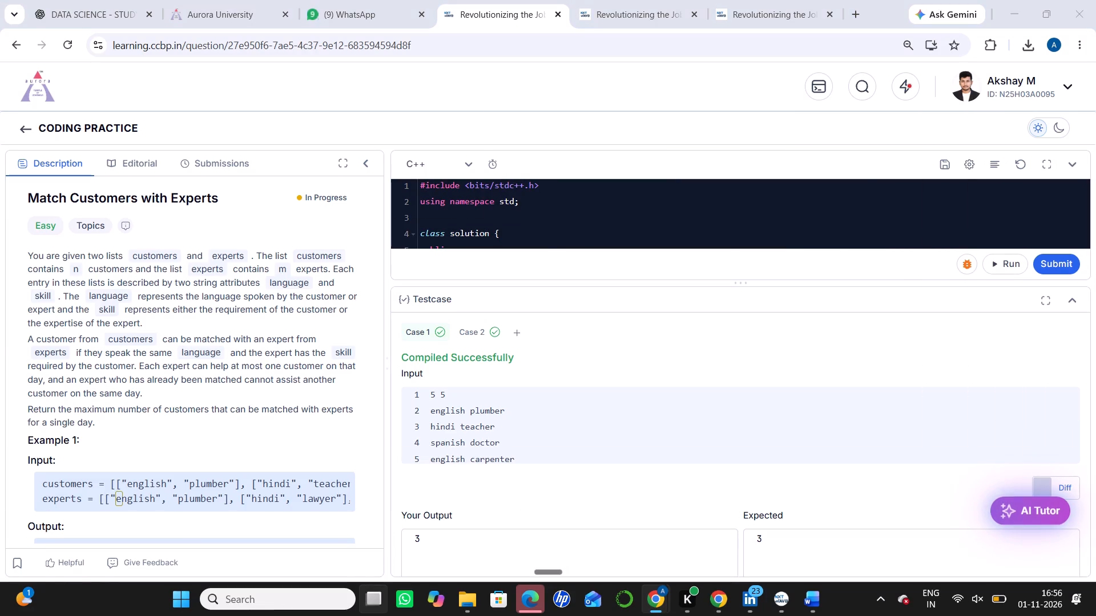
# Paste the output screenshot on a new line below "Execution Output / Screenshot Placement:" in Advance C++ Lab report 1.
pyautogui.click(483, 101)
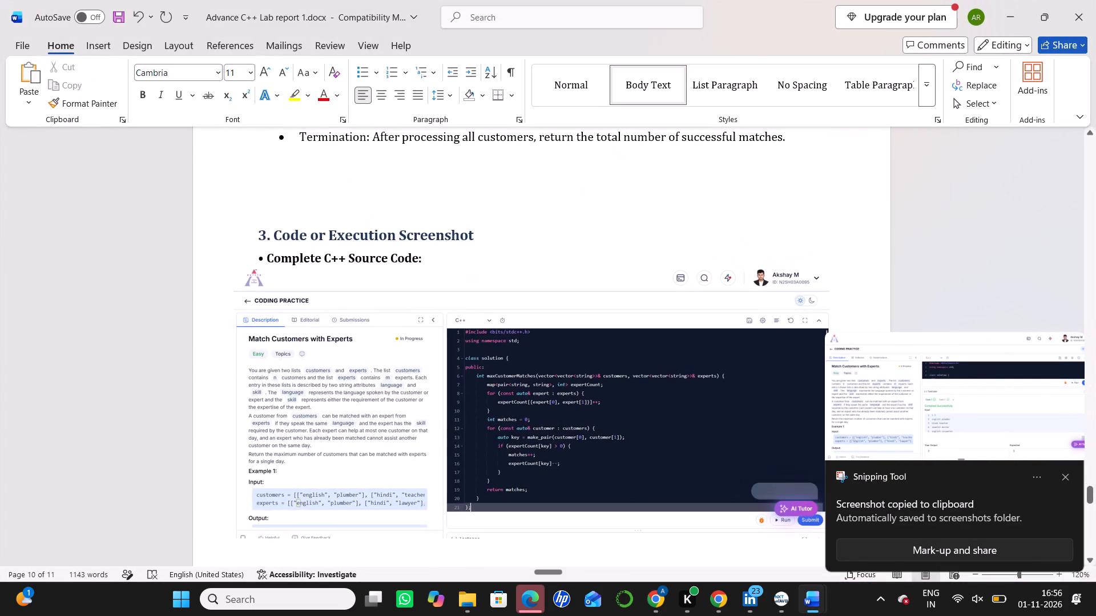
pyautogui.scroll(-2, 570, 334)
pyautogui.click(493, 307)
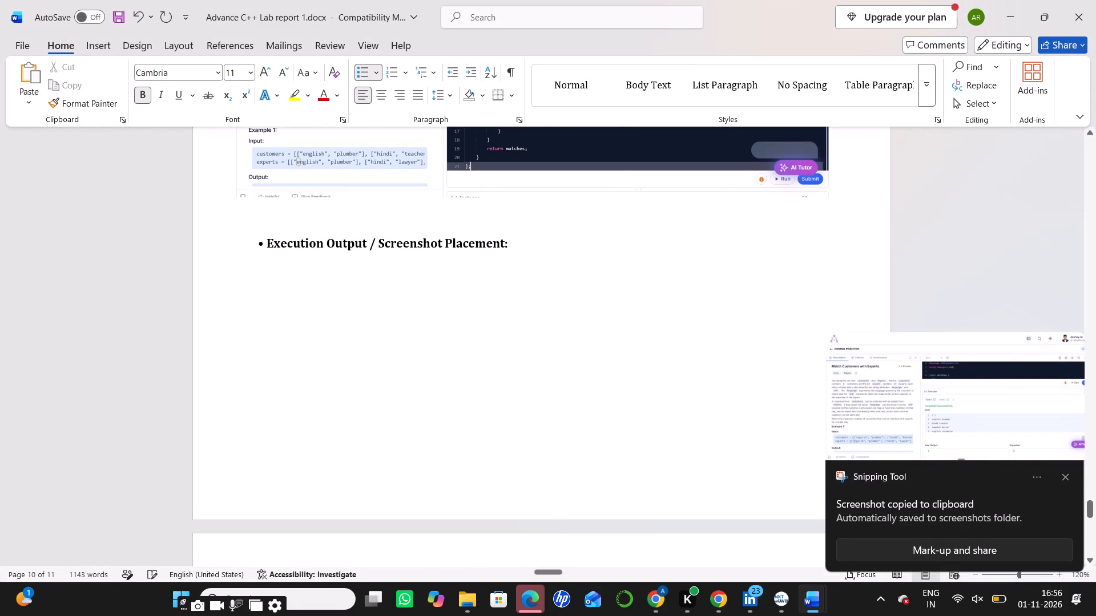
pyautogui.click(528, 265)
pyautogui.press('Return')
pyautogui.hotkey('ctrl', 'v')
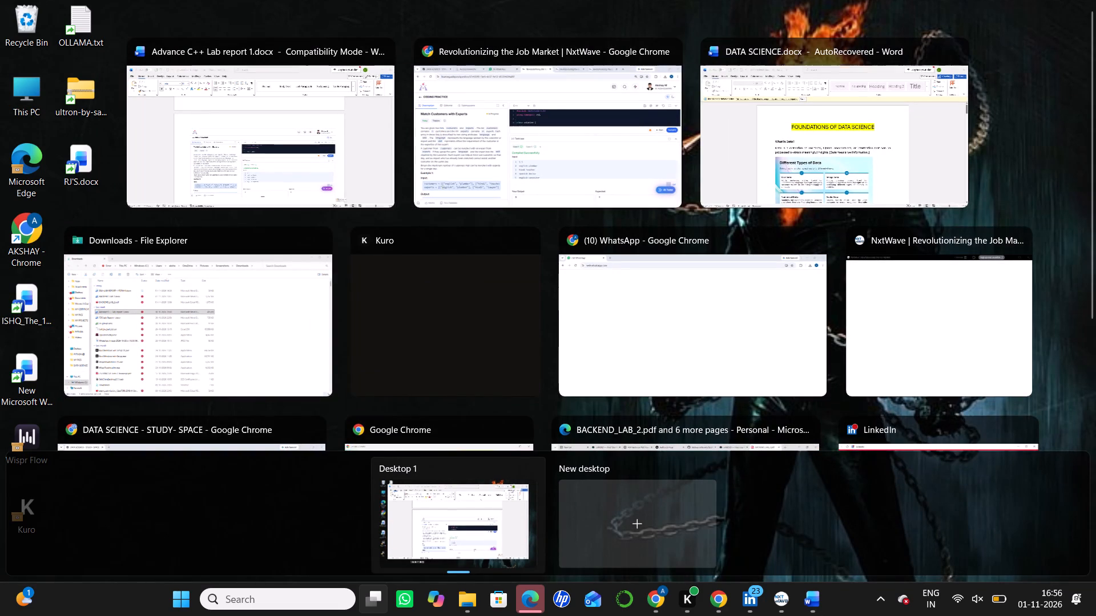
# Open DSA-LAB-REPORT-1-TERM-II.docx from the Downloads folder.
pyautogui.click(215, 339)
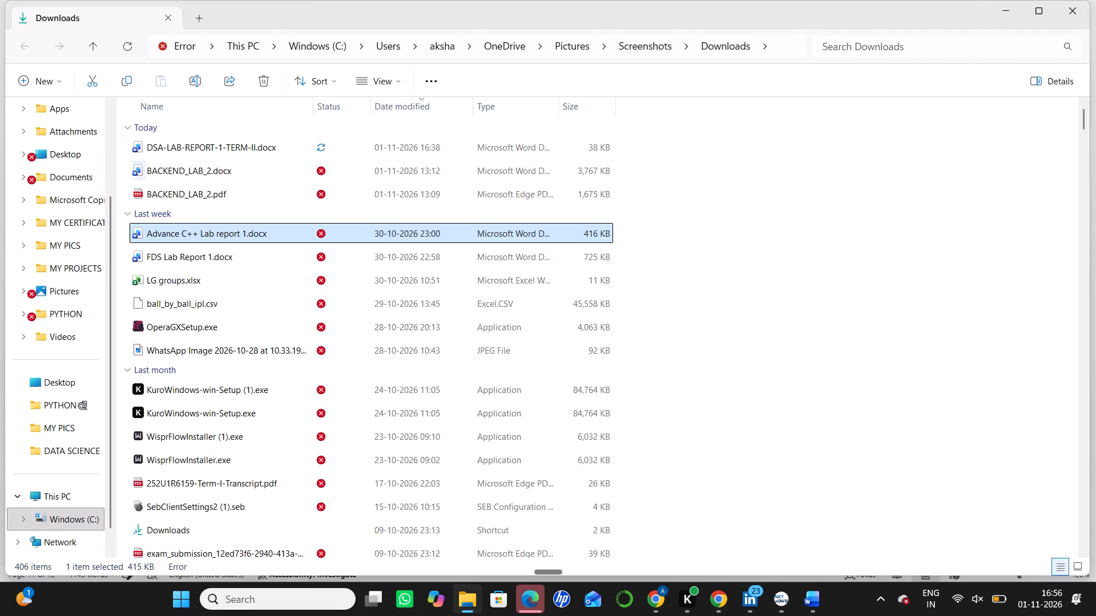
pyautogui.doubleClick(205, 149)
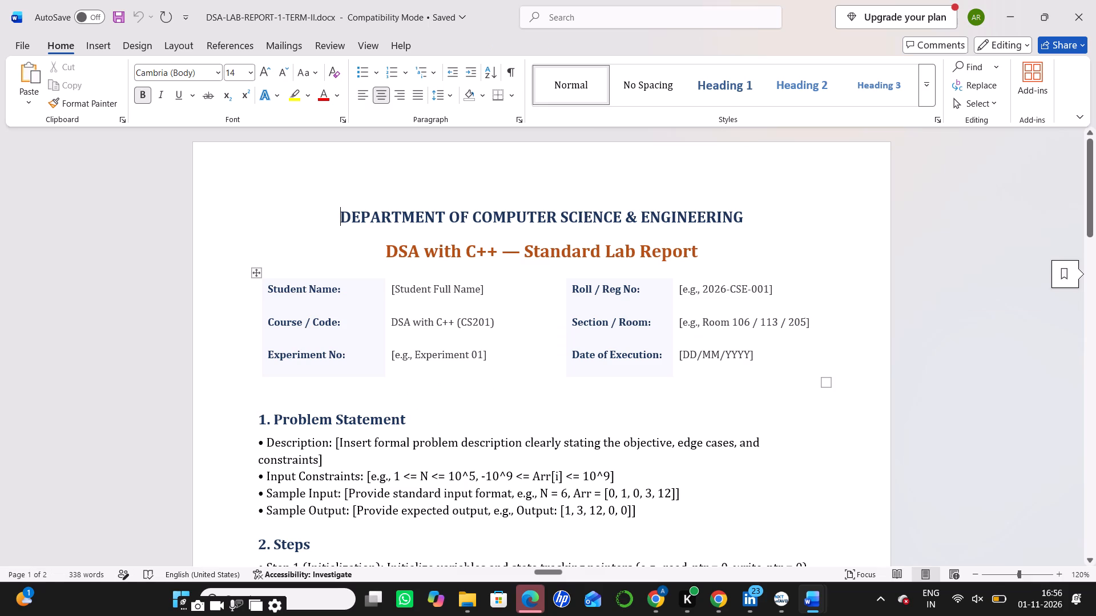
# Delete the placeholder student details table below the DSA with C++ report title.
pyautogui.moveTo(781, 383); pyautogui.dragTo(289, 311)
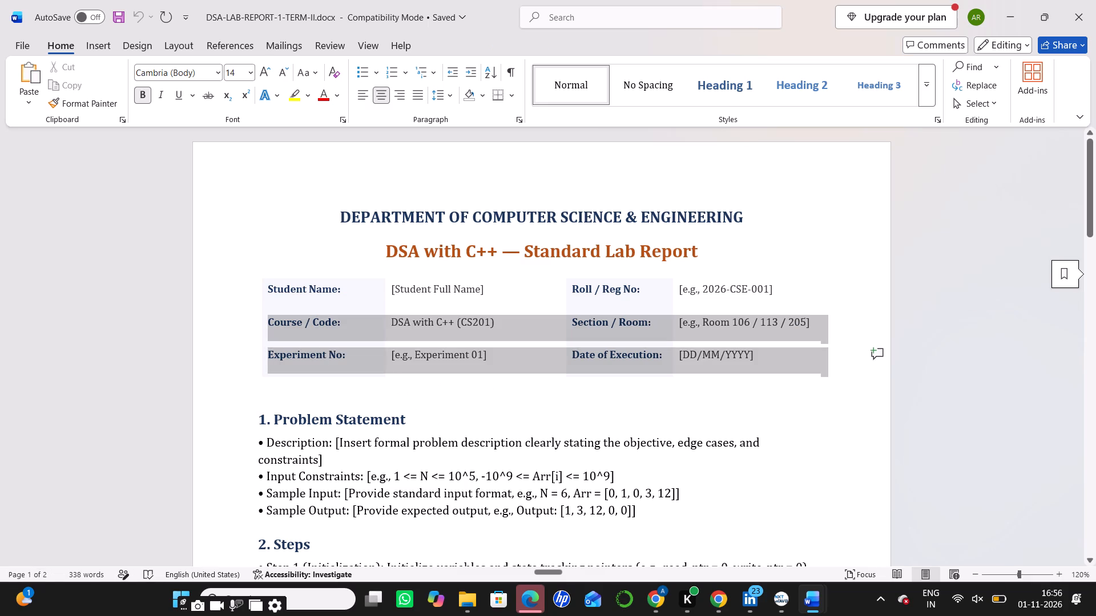
pyautogui.moveTo(289, 311); pyautogui.dragTo(283, 302)
pyautogui.press('BackSpace')
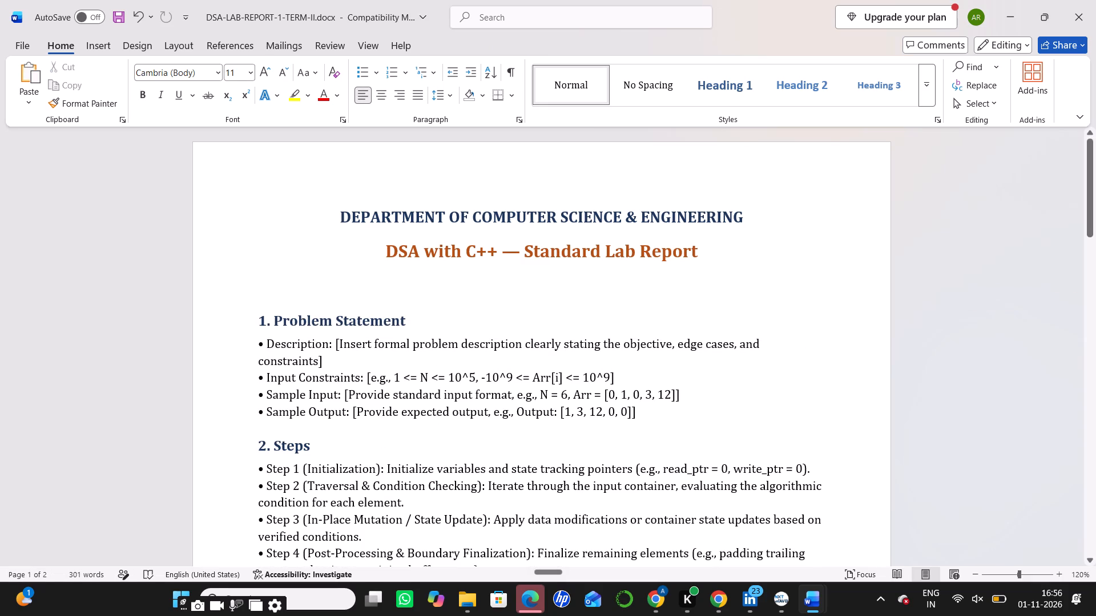
# Copy the filled-in student details table from Advance C++ Lab report 1 and paste it below the DSA-LAB-REPORT-1-TERM-II report title.
pyautogui.click(461, 168)
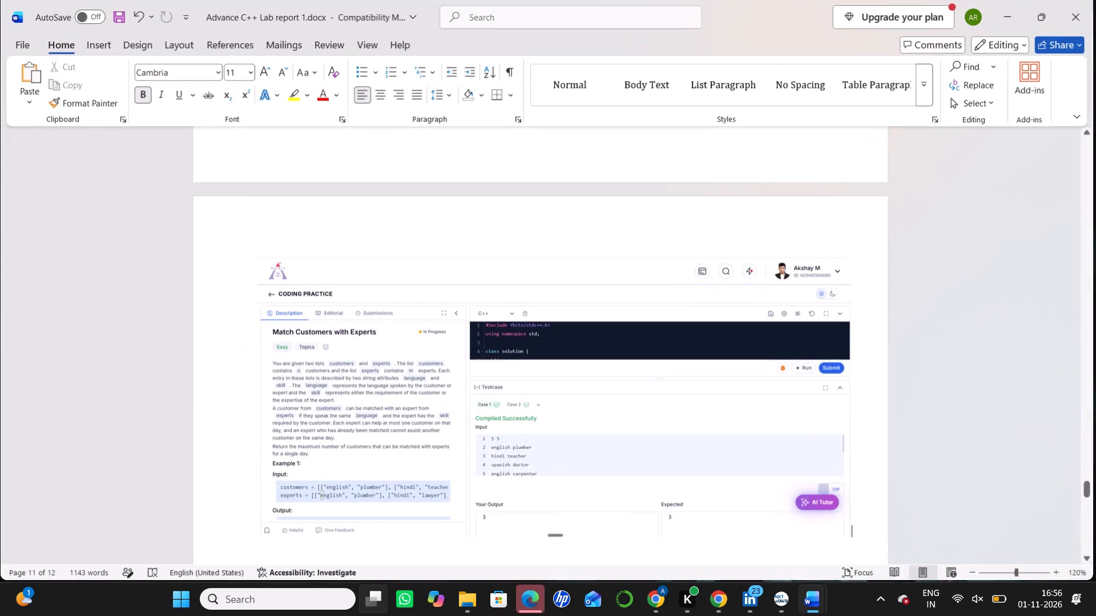
pyautogui.scroll(19, 517, 273)
pyautogui.scroll(5, 517, 273)
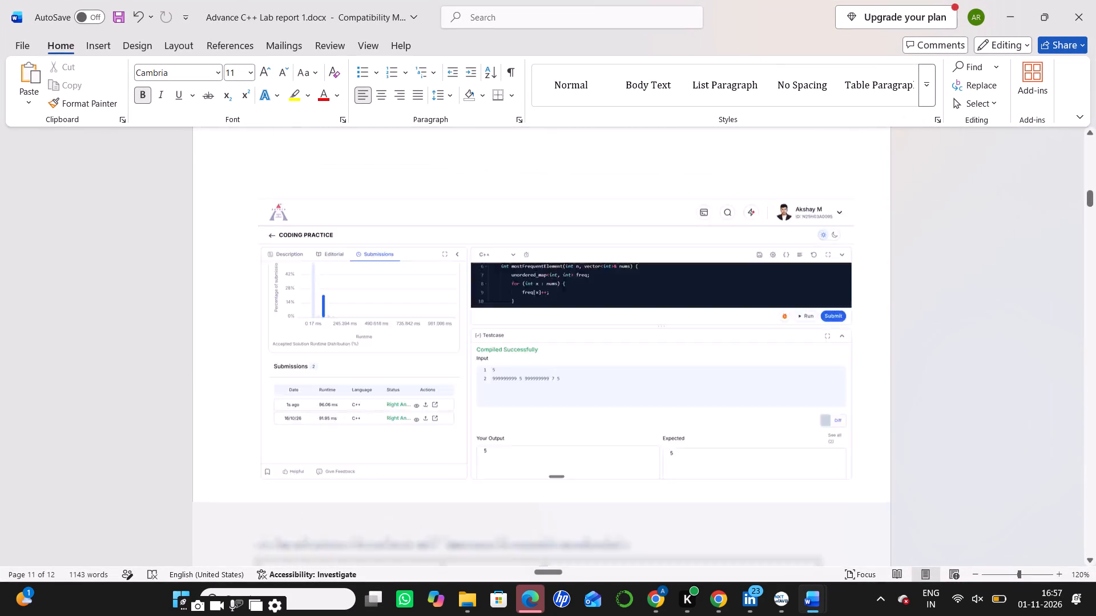
pyautogui.scroll(5, 517, 273)
pyautogui.moveTo(811, 394); pyautogui.dragTo(287, 249)
pyautogui.hotkey('ctrl', 'c')
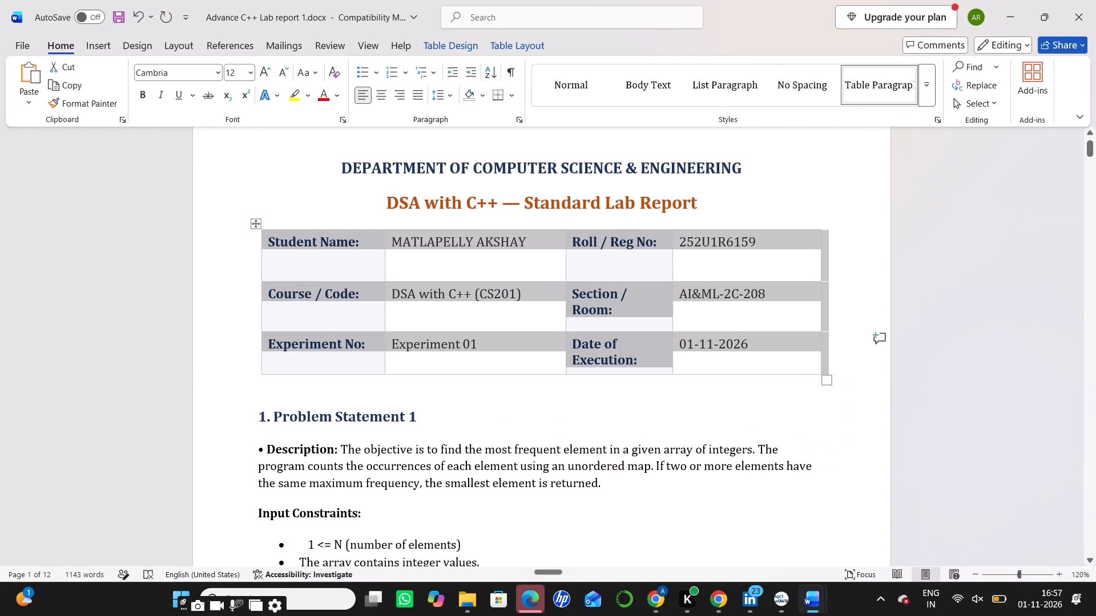
pyautogui.click(473, 167)
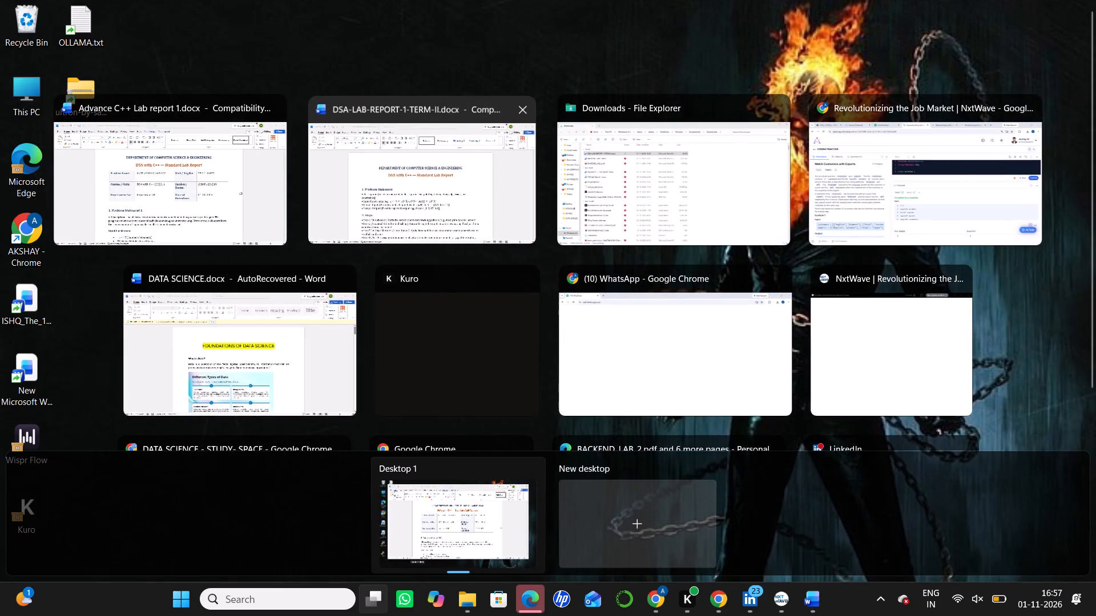
pyautogui.hotkey('ctrl', 'v')
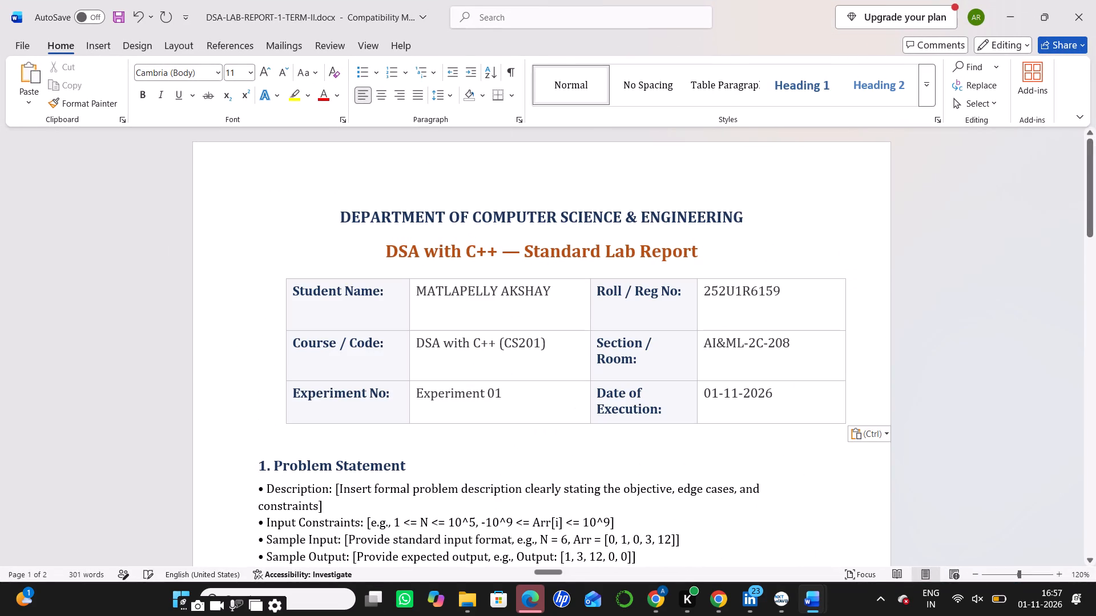
pyautogui.press('BackSpace')
pyautogui.press('BackSpace')
pyautogui.click(281, 407)
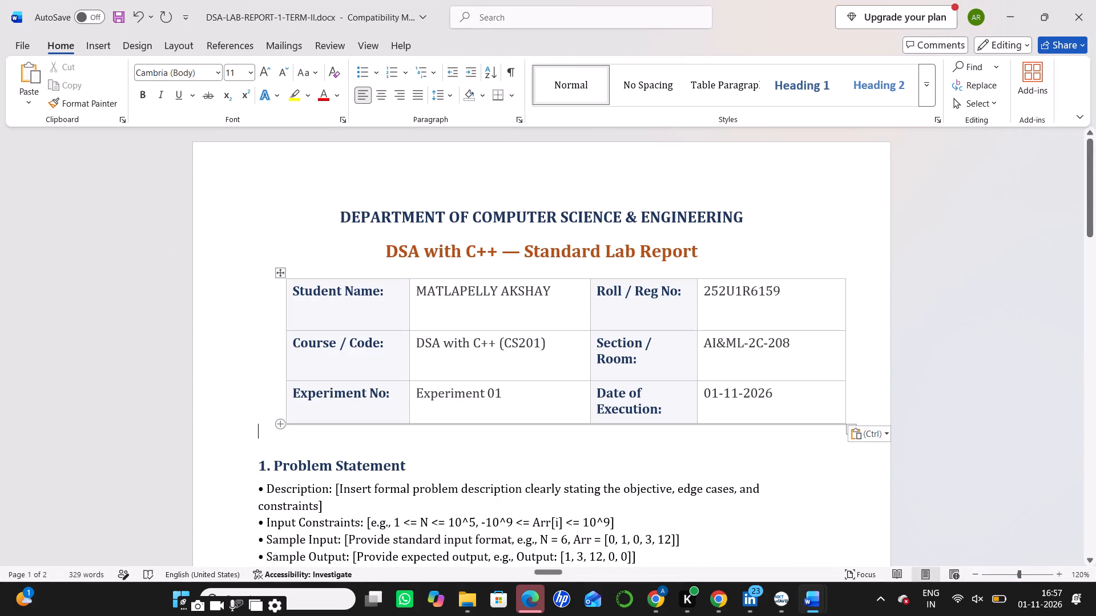
pyautogui.click(315, 216)
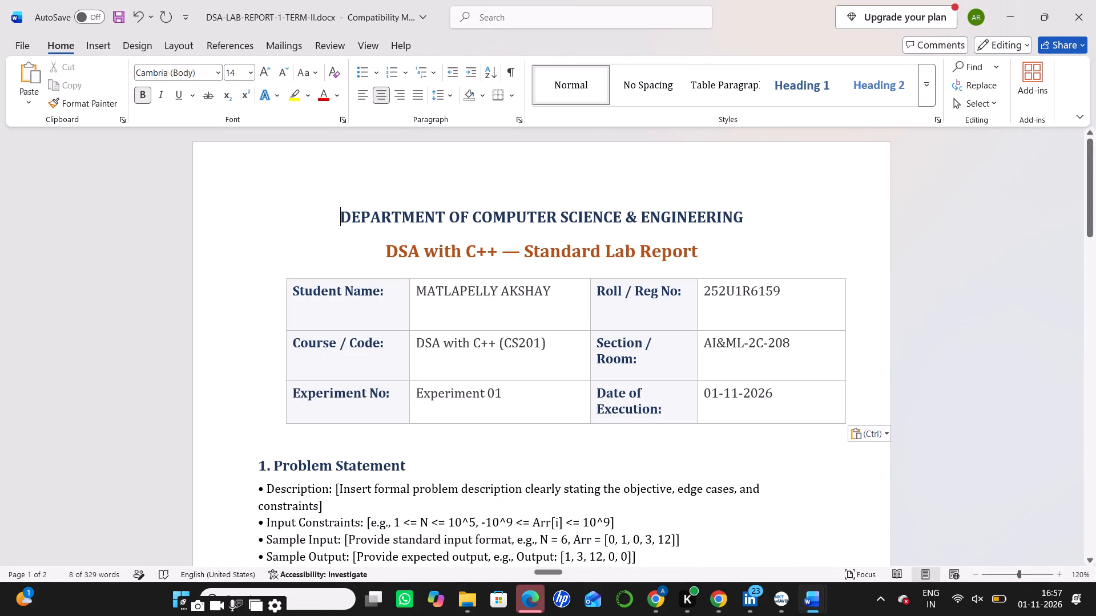
# Copy the Description paragraph of Problem Statement 1 from the Advance C++ Lab report 1 document.
pyautogui.scroll(-2, 595, 423)
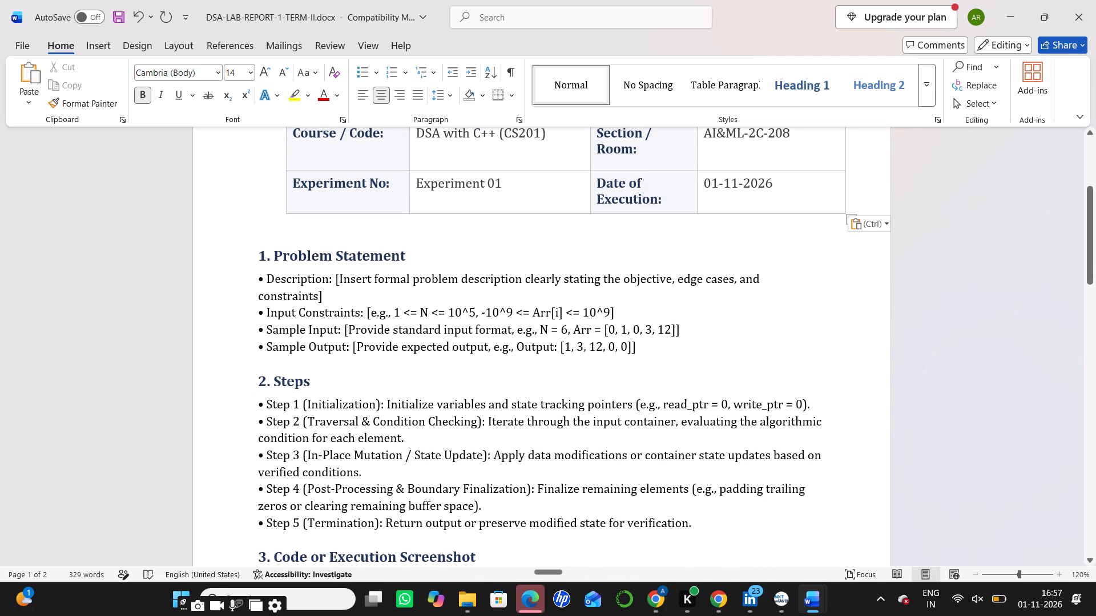
pyautogui.click(427, 192)
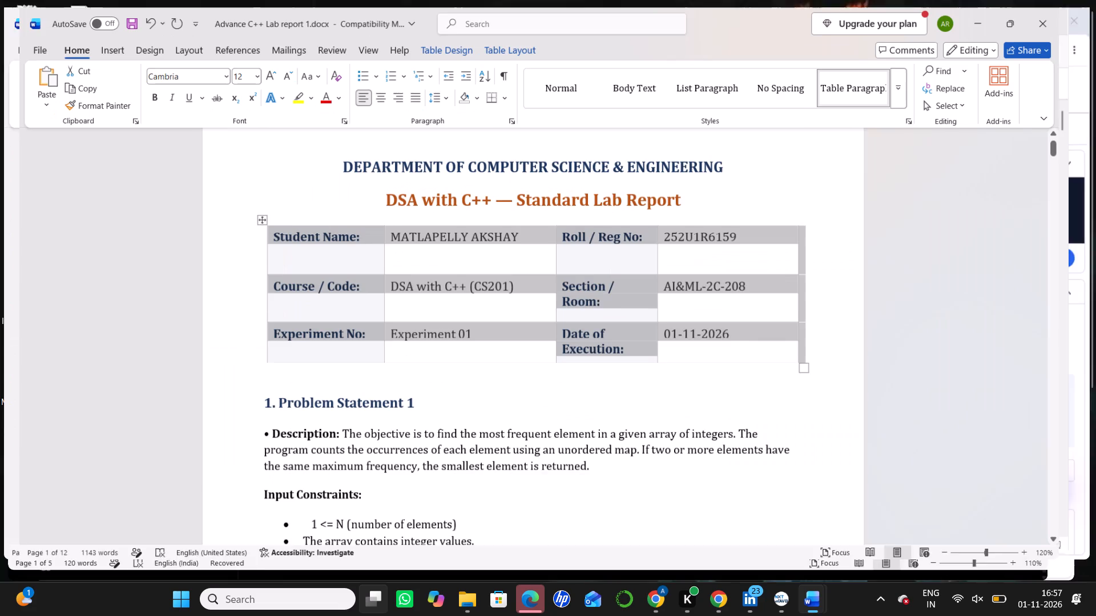
pyautogui.scroll(-3, 487, 358)
pyautogui.scroll(1, 487, 358)
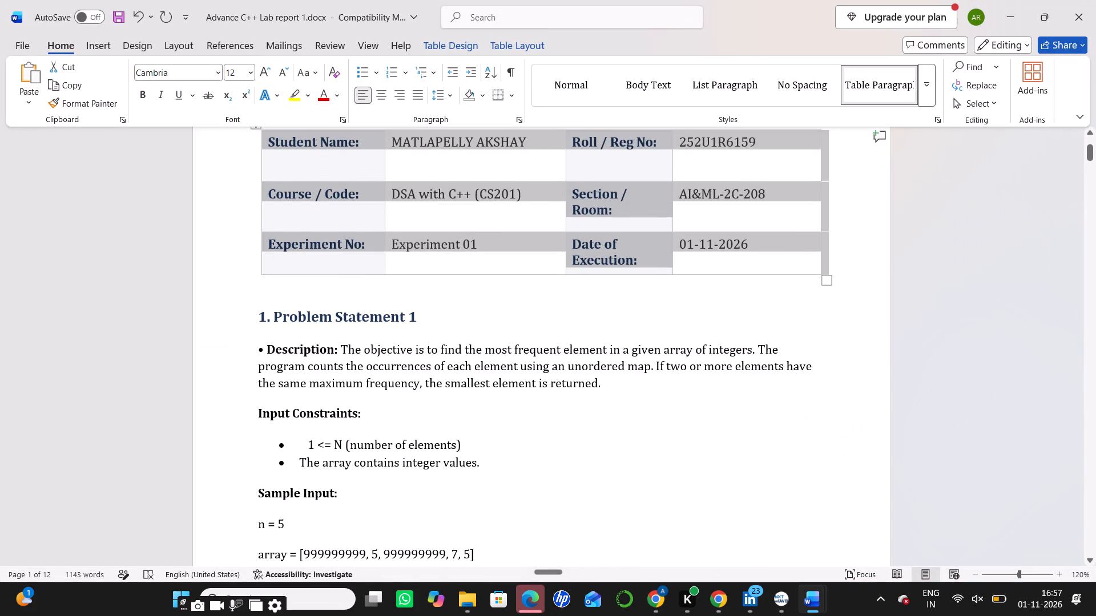
pyautogui.moveTo(610, 389); pyautogui.dragTo(265, 354)
pyautogui.hotkey('ctrl', 'c')
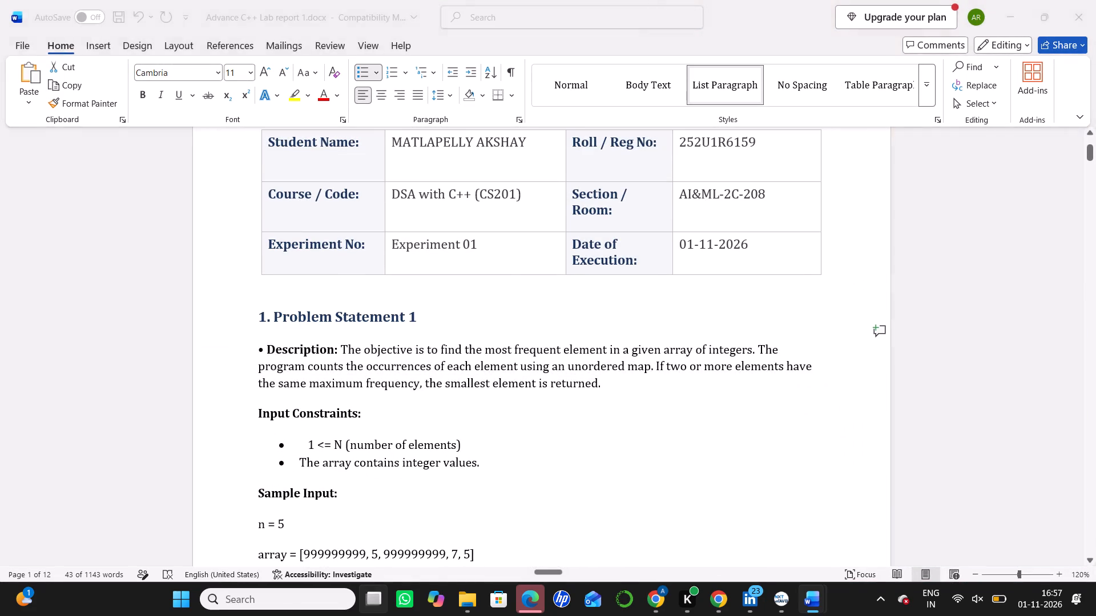
# Delete all template content in DSA-LAB-REPORT-1-TERM-II from the "1. Problem Statement" heading to the end of the document.
pyautogui.click(438, 182)
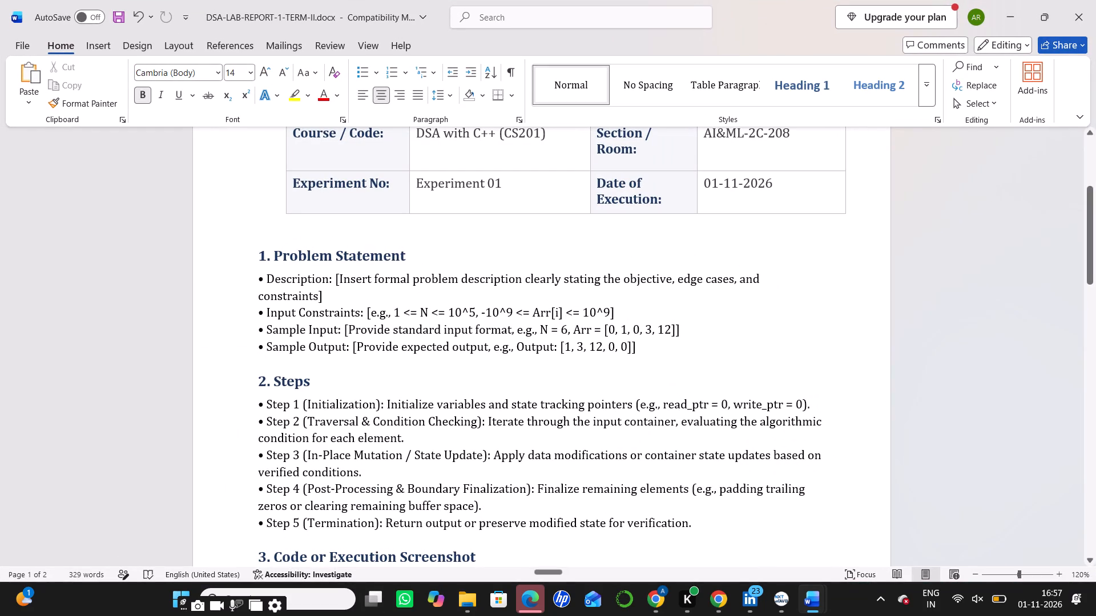
pyautogui.moveTo(256, 260); pyautogui.dragTo(456, 529)
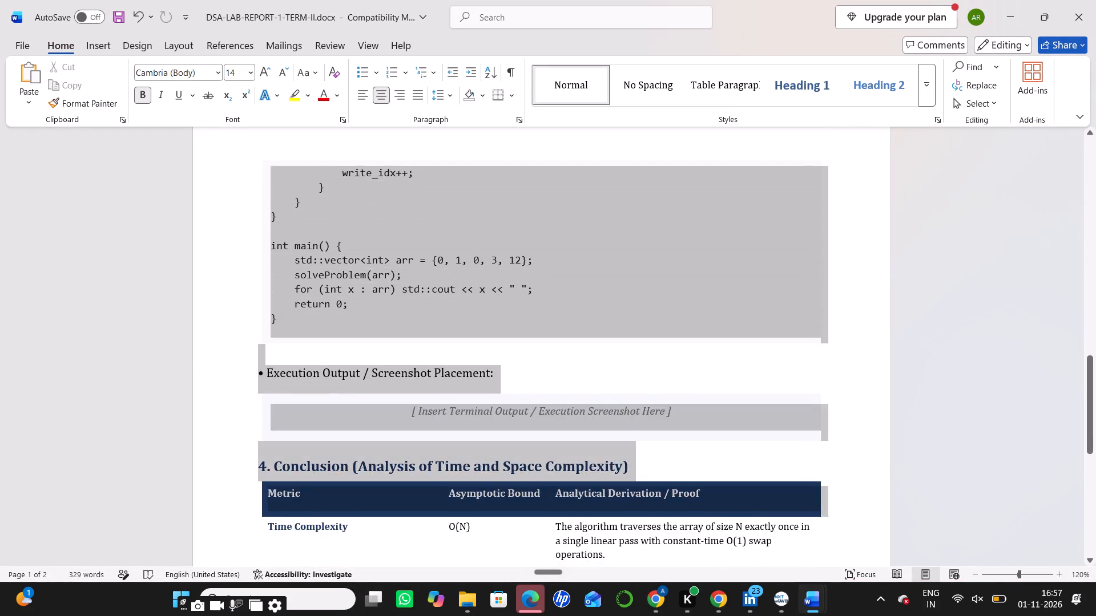
pyautogui.moveTo(456, 529); pyautogui.dragTo(554, 251)
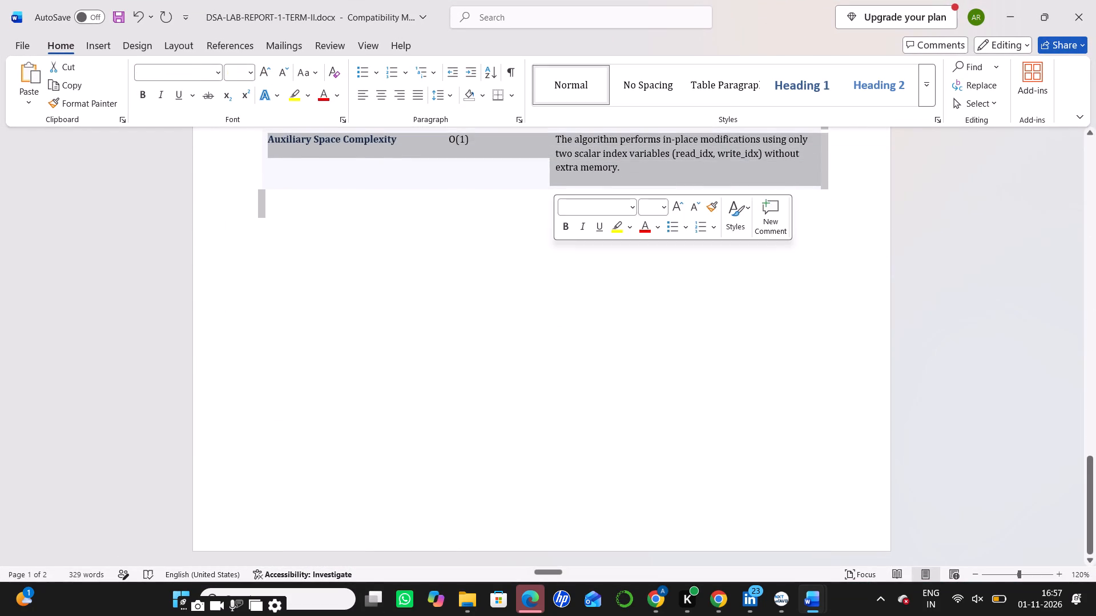
pyautogui.press('BackSpace')
pyautogui.scroll(1, 498, 250)
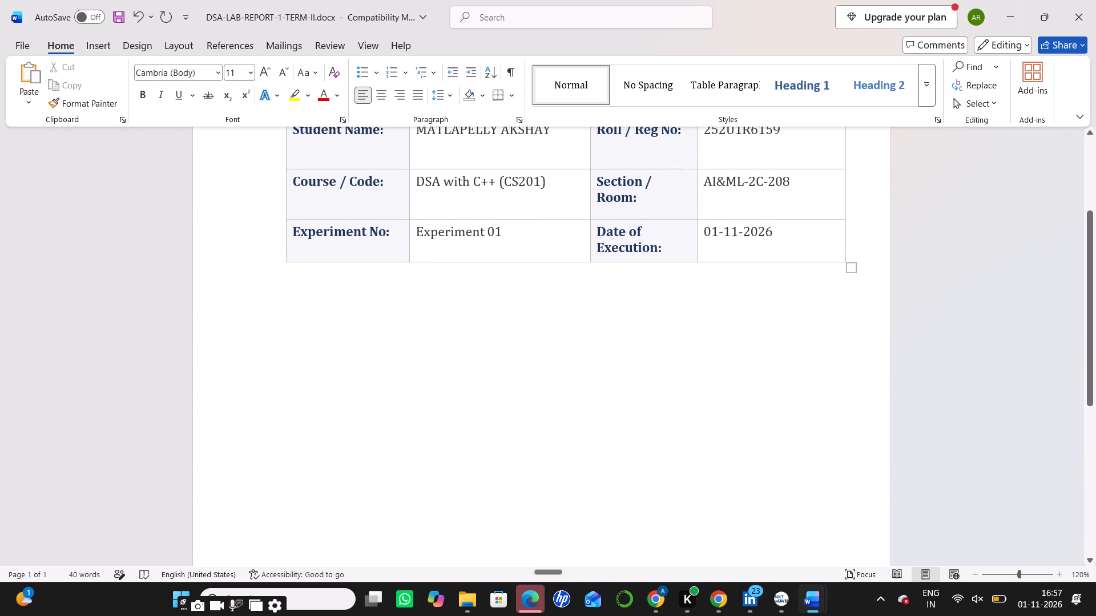
# Copy the Problem Statement 1 heading and Description paragraph from Advance C++ Lab report 1 and paste them below the details table in DSA-LAB-REPORT-1-TERM-II.
pyautogui.press('Return')
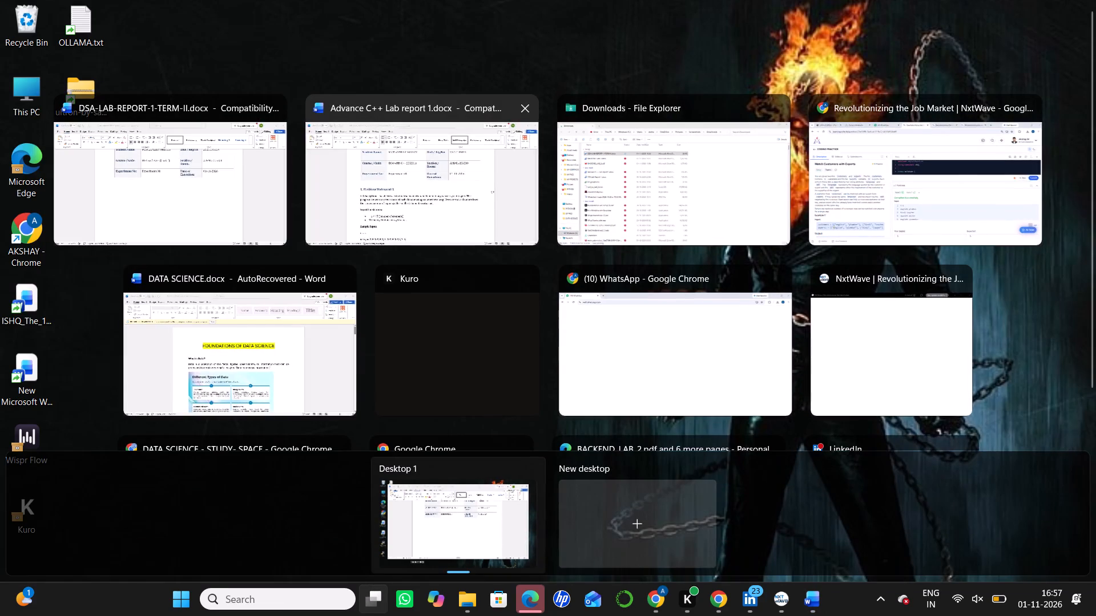
pyautogui.click(454, 155)
pyautogui.click(272, 317)
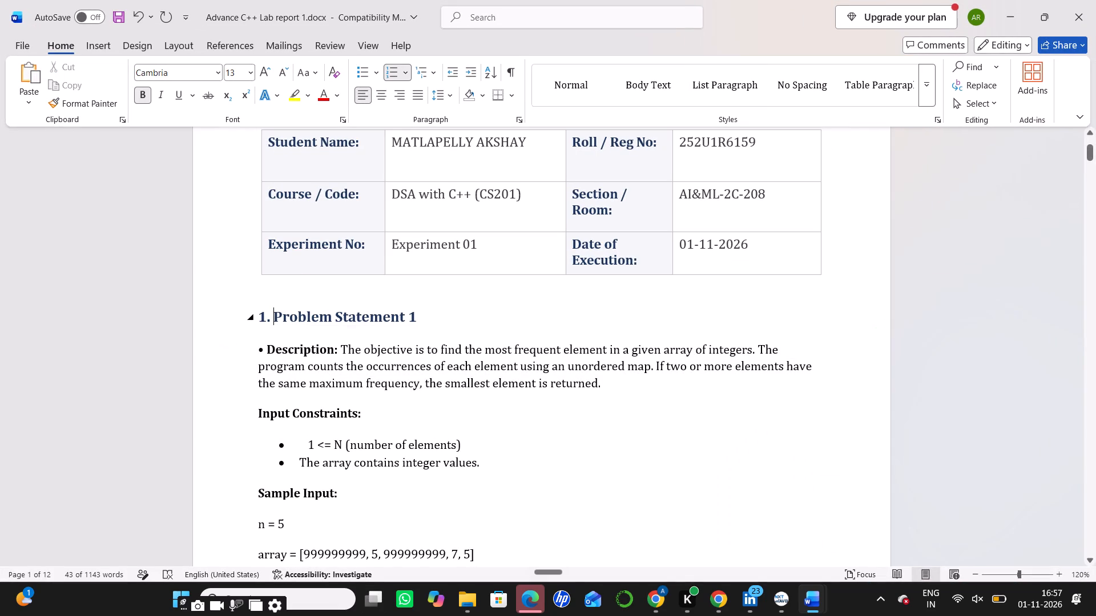
pyautogui.moveTo(276, 318); pyautogui.dragTo(610, 387)
pyautogui.hotkey('ctrl', 'c')
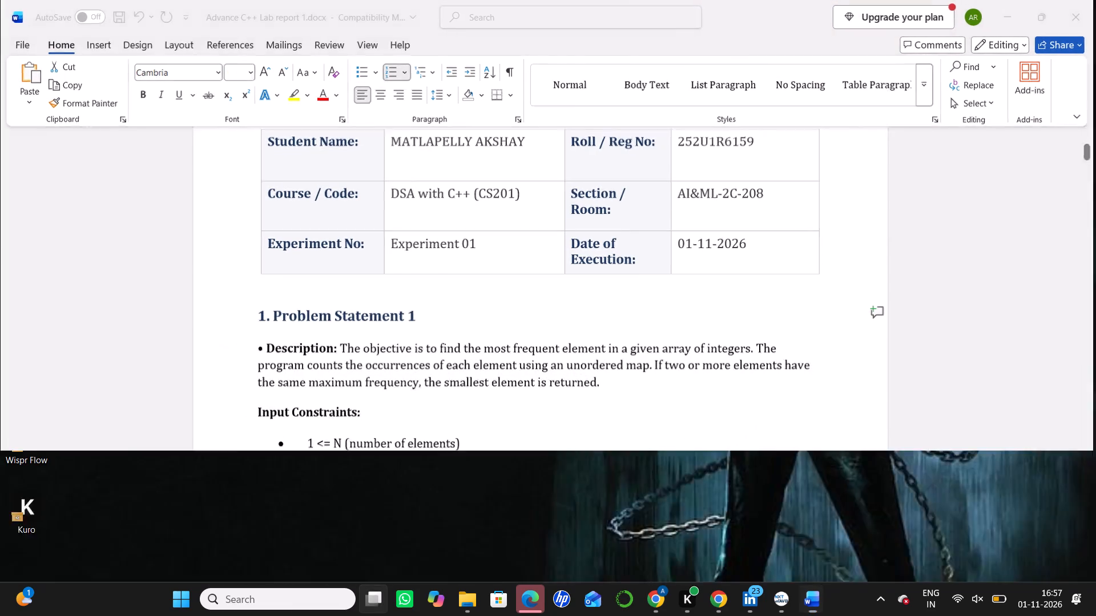
pyautogui.click(390, 200)
pyautogui.click(390, 200)
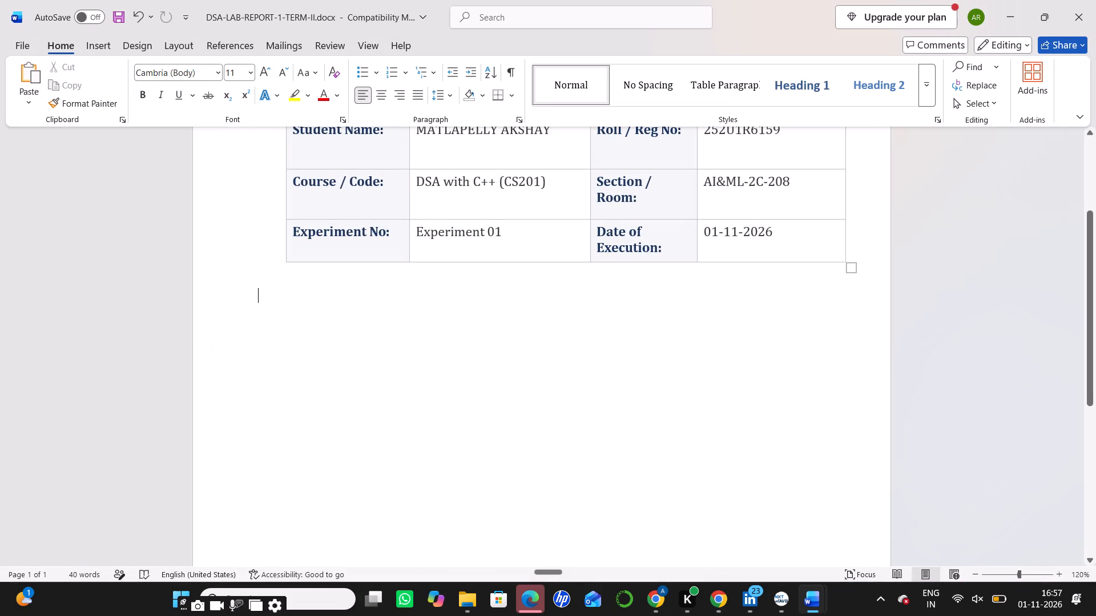
pyautogui.hotkey('ctrl', 'v')
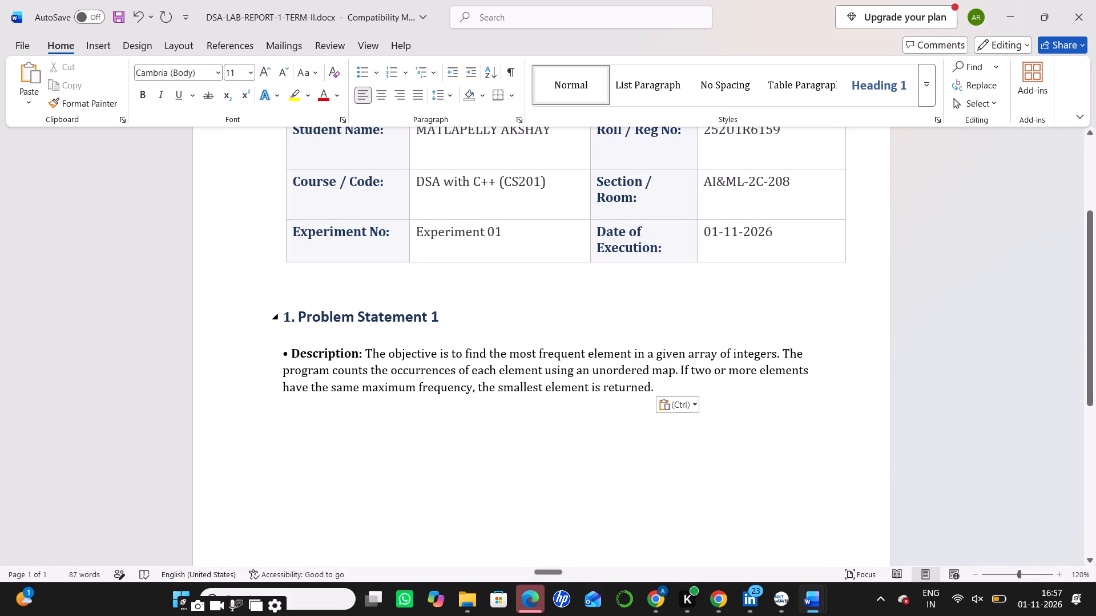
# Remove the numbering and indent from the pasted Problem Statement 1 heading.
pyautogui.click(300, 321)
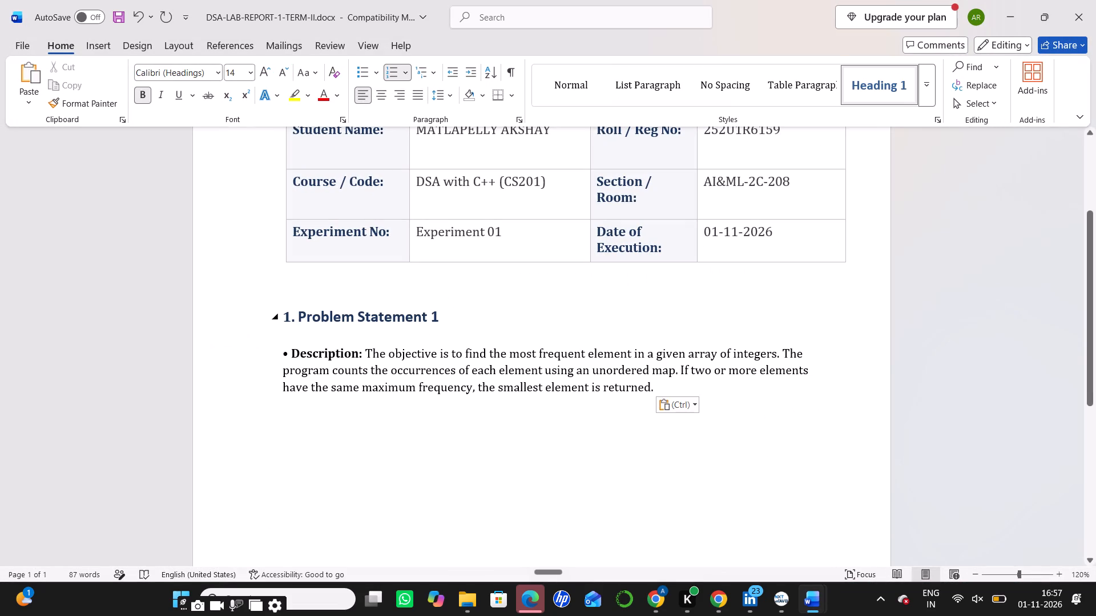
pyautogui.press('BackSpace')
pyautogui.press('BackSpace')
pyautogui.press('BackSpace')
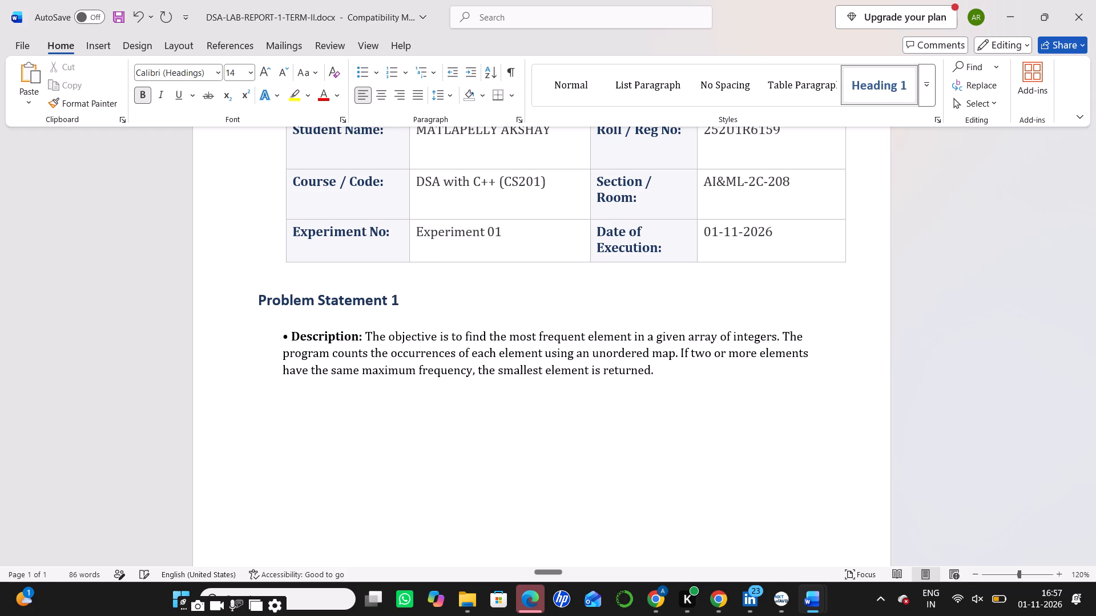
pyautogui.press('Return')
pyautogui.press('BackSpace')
# Delete the Problem Statement 1 heading text above the Description paragraph.
pyautogui.click(249, 302)
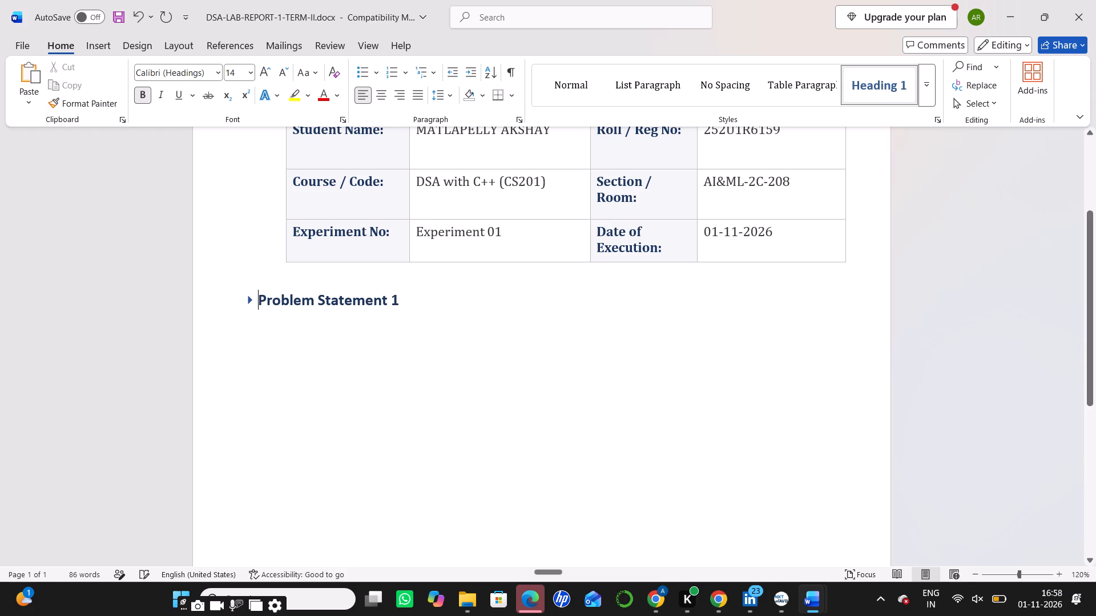
pyautogui.click(249, 302)
pyautogui.click(265, 307)
pyautogui.press('BackSpace')
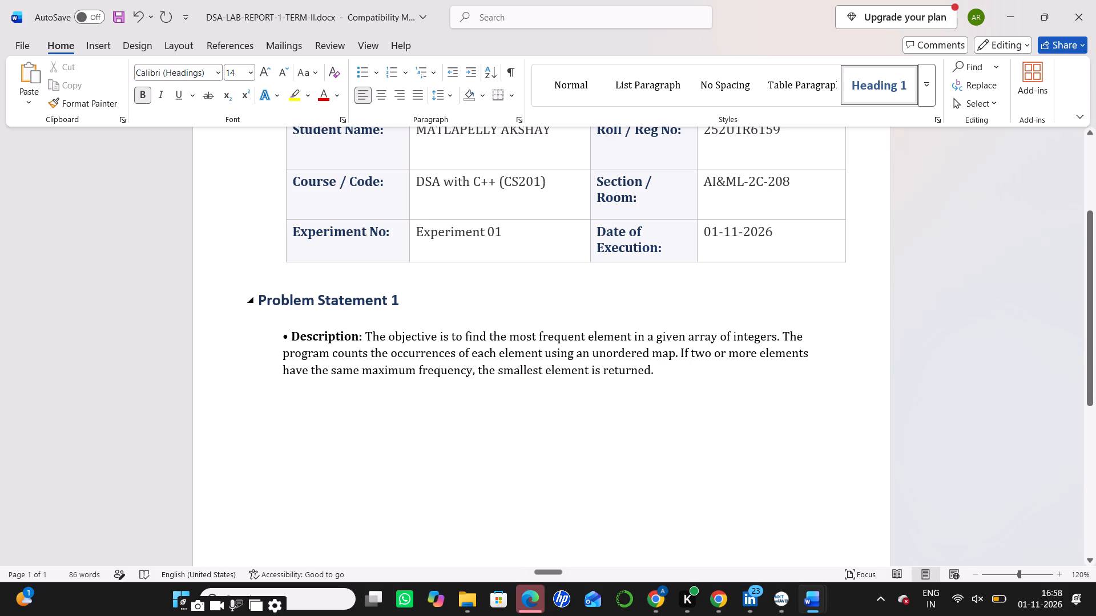
pyautogui.press('BackSpace')
pyautogui.moveTo(411, 309); pyautogui.dragTo(390, 309)
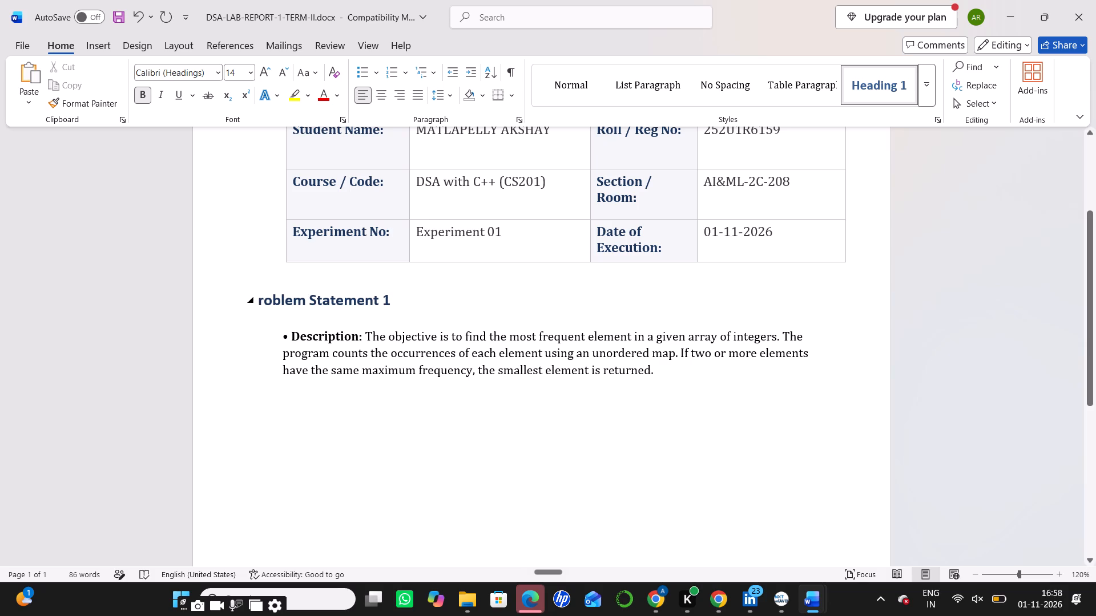
pyautogui.moveTo(390, 309); pyautogui.dragTo(235, 305)
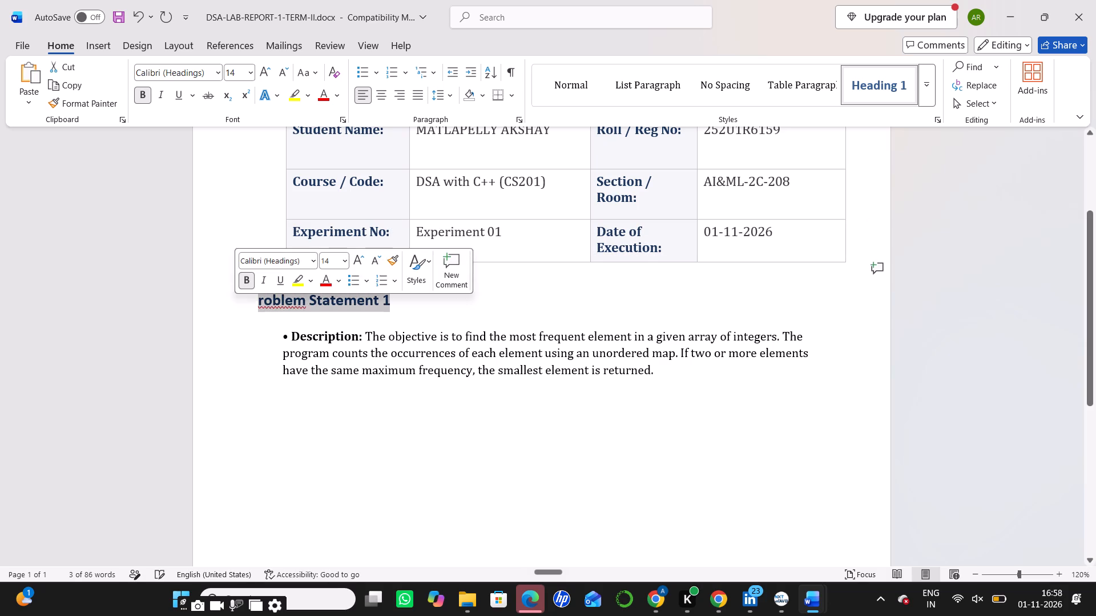
pyautogui.press('BackSpace')
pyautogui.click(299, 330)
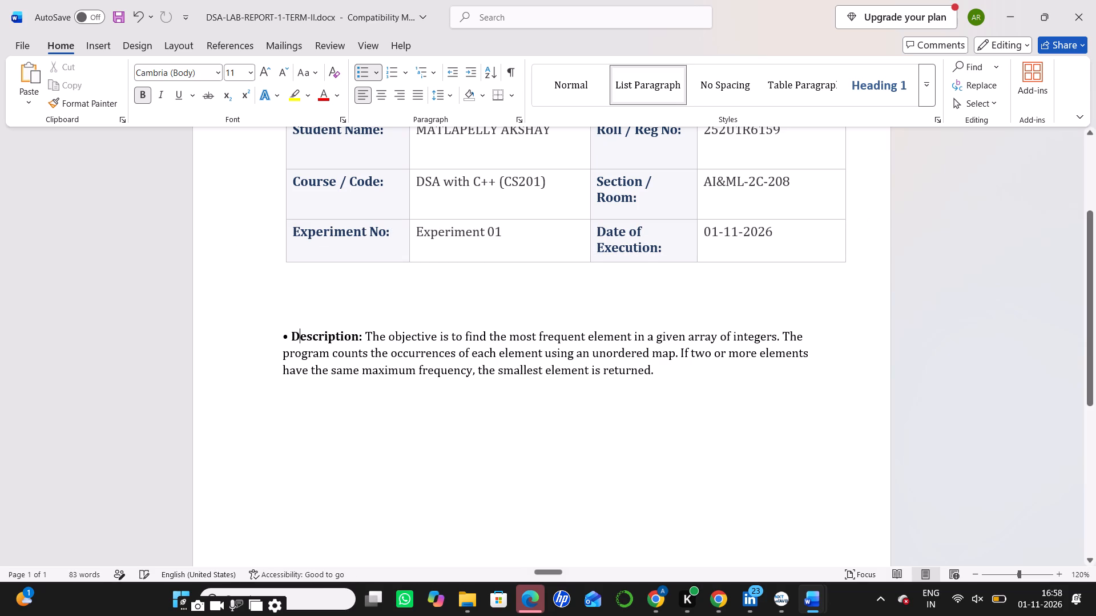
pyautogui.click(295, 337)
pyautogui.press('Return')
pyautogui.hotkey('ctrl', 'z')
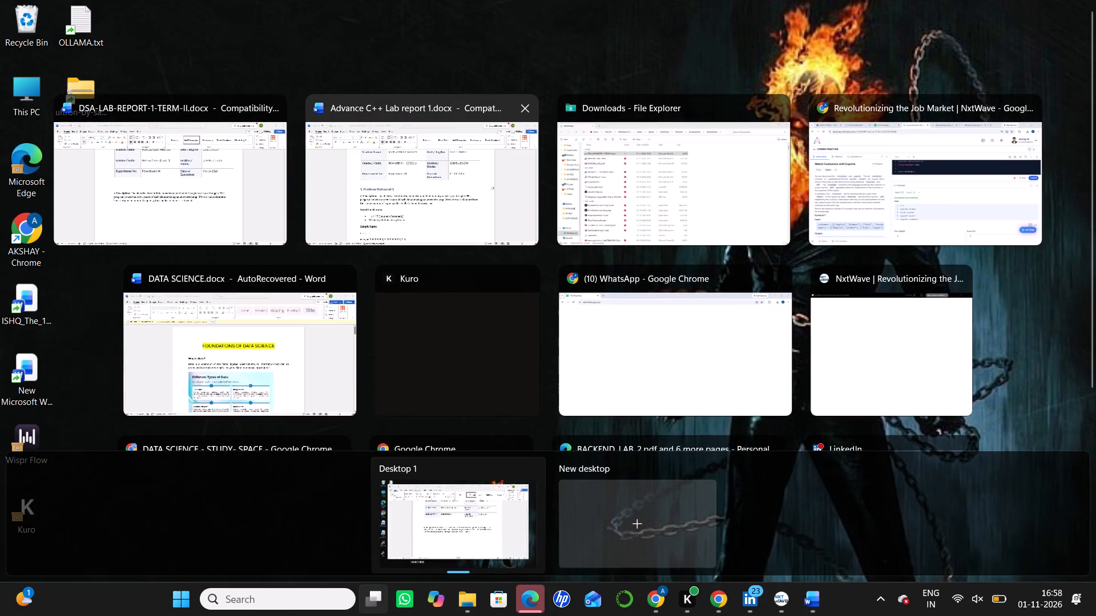
# Copy the heading text of Problem Statement 1 from the Advance C++ Lab report 1 document.
pyautogui.click(487, 207)
pyautogui.click(275, 314)
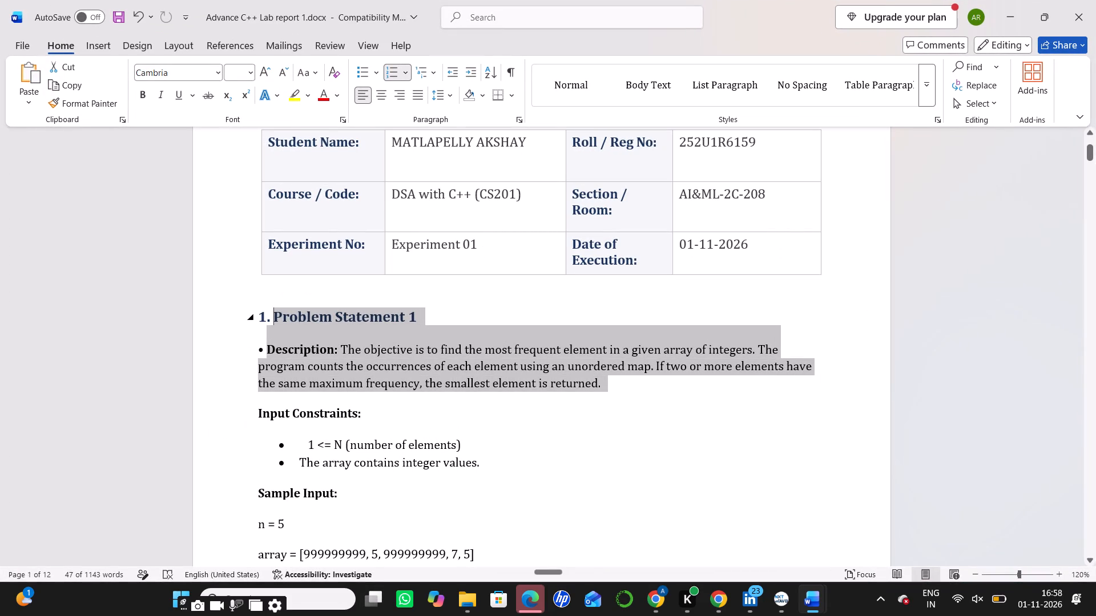
pyautogui.click(284, 315)
pyautogui.moveTo(284, 315); pyautogui.dragTo(414, 318)
pyautogui.click(414, 318)
pyautogui.moveTo(414, 318); pyautogui.dragTo(286, 316)
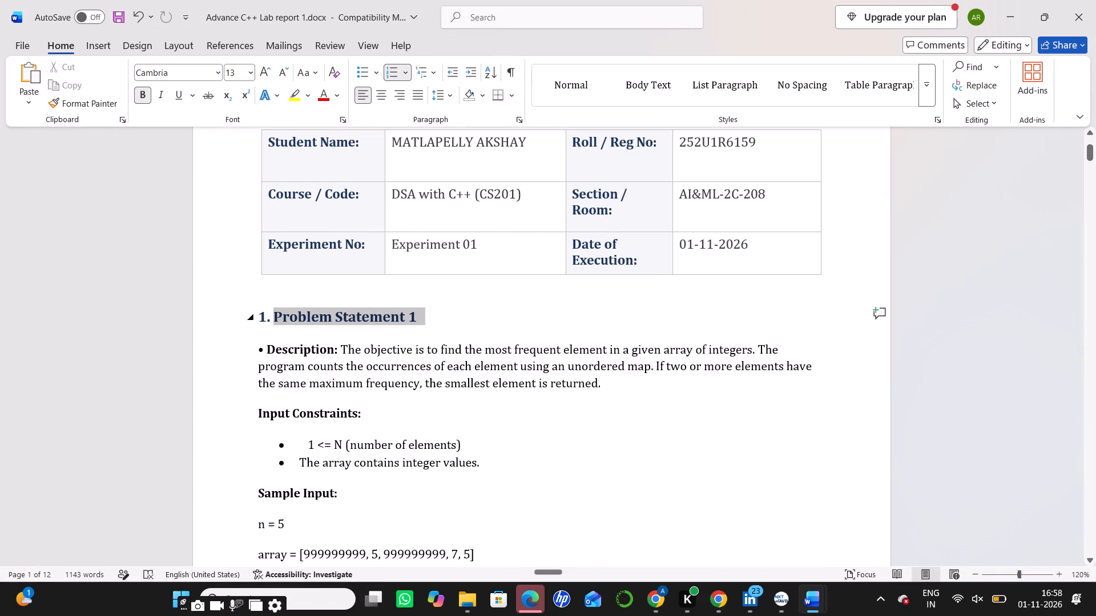
pyautogui.moveTo(286, 316); pyautogui.dragTo(283, 316)
pyautogui.click(283, 316)
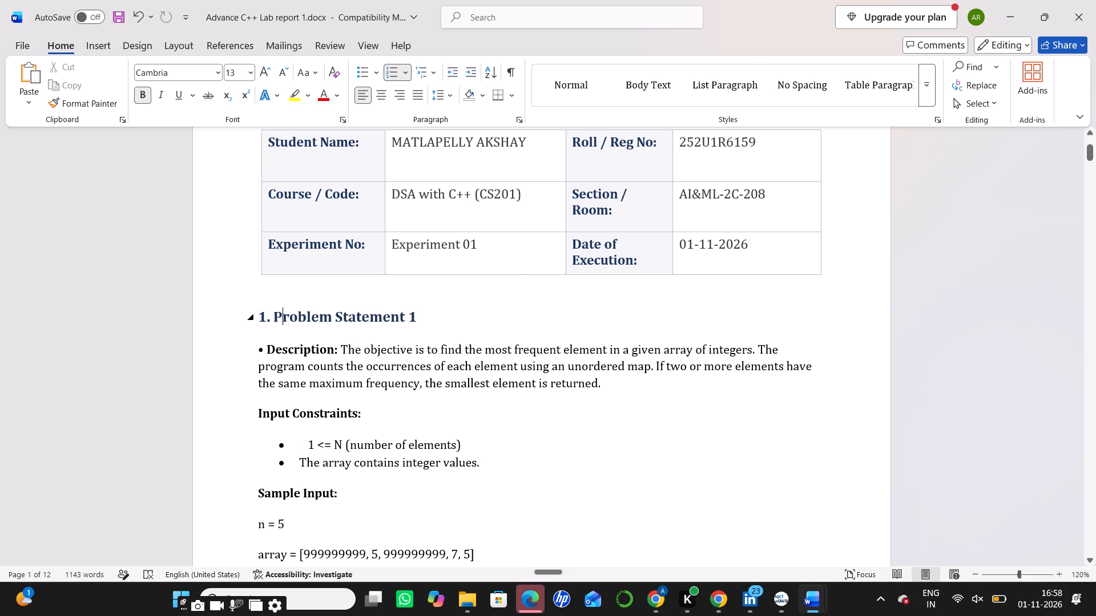
pyautogui.moveTo(286, 317); pyautogui.dragTo(419, 310)
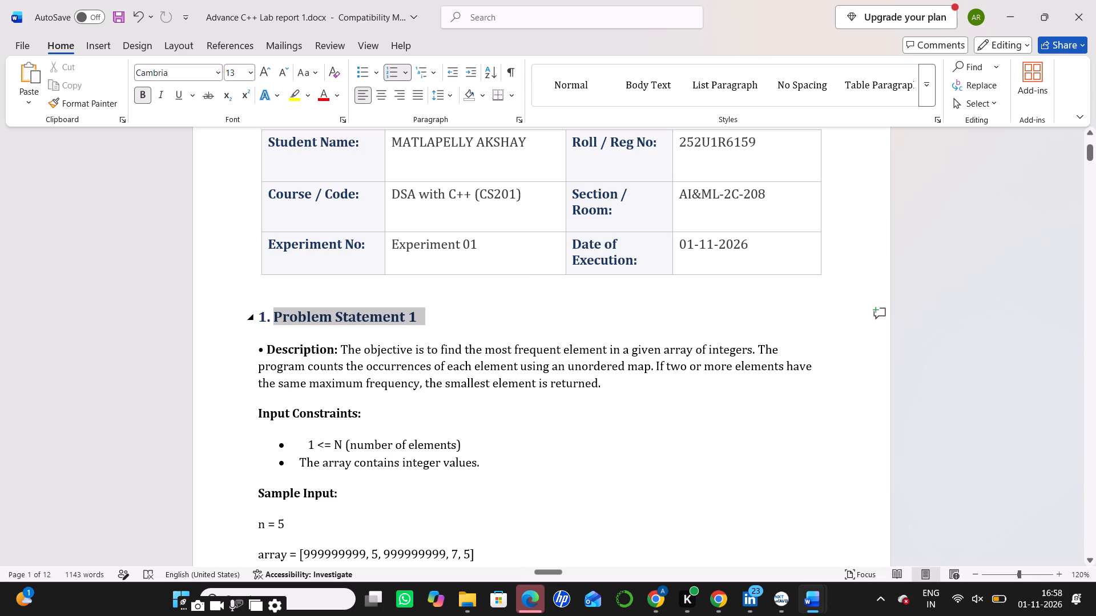
pyautogui.moveTo(419, 310); pyautogui.dragTo(361, 329)
pyautogui.click(361, 329)
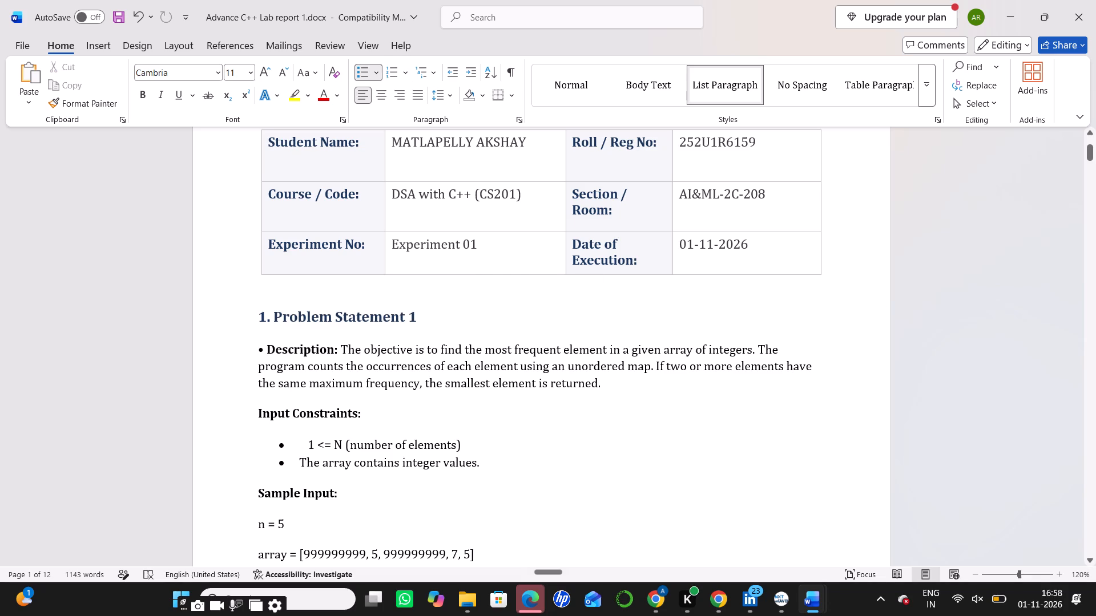
pyautogui.moveTo(305, 323); pyautogui.dragTo(402, 312)
pyautogui.click(402, 312)
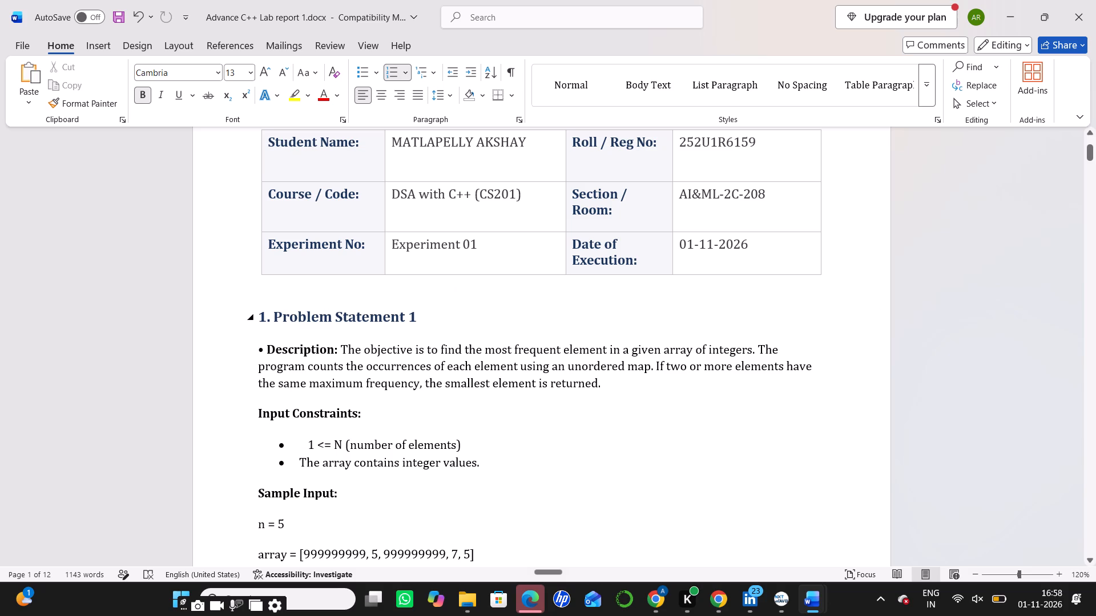
pyautogui.moveTo(414, 315); pyautogui.dragTo(346, 312)
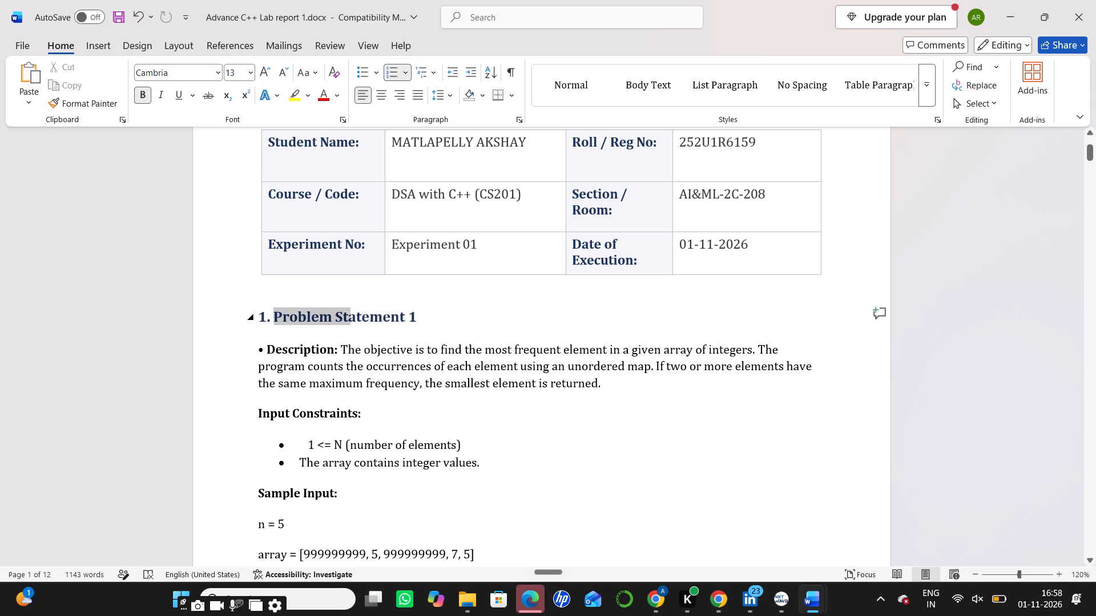
pyautogui.moveTo(346, 312); pyautogui.dragTo(324, 324)
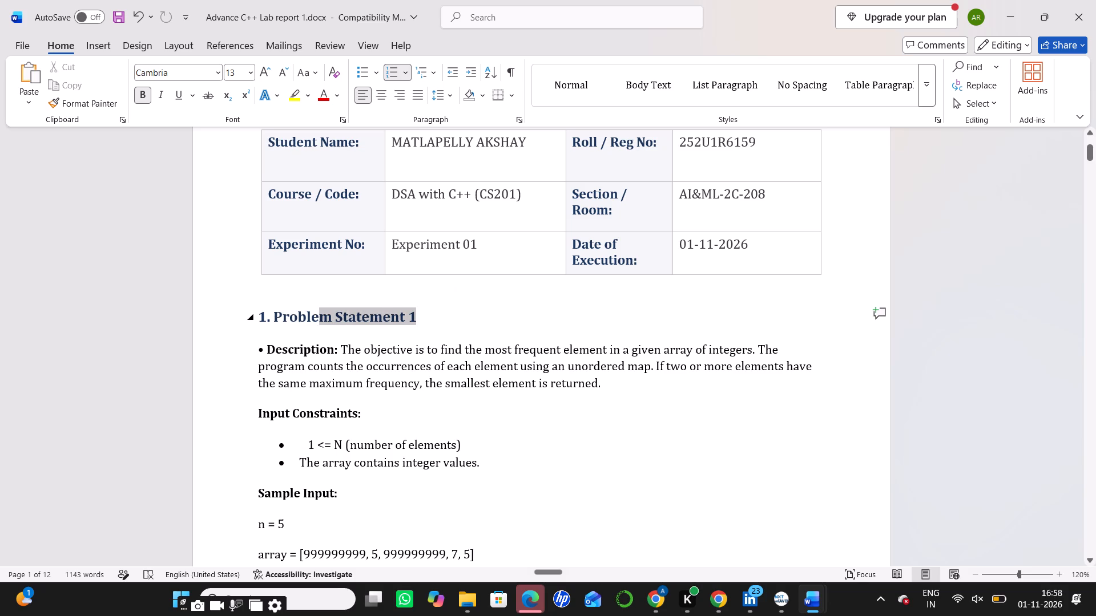
pyautogui.moveTo(324, 324); pyautogui.dragTo(312, 319)
pyautogui.moveTo(312, 319); pyautogui.dragTo(296, 319)
pyautogui.hotkey('ctrl', 'c')
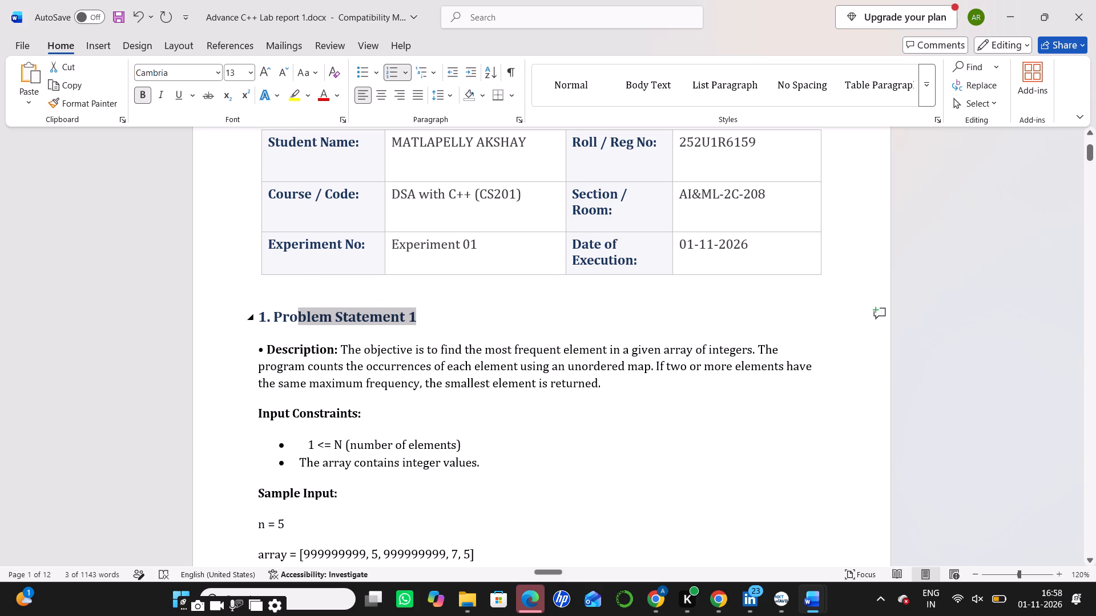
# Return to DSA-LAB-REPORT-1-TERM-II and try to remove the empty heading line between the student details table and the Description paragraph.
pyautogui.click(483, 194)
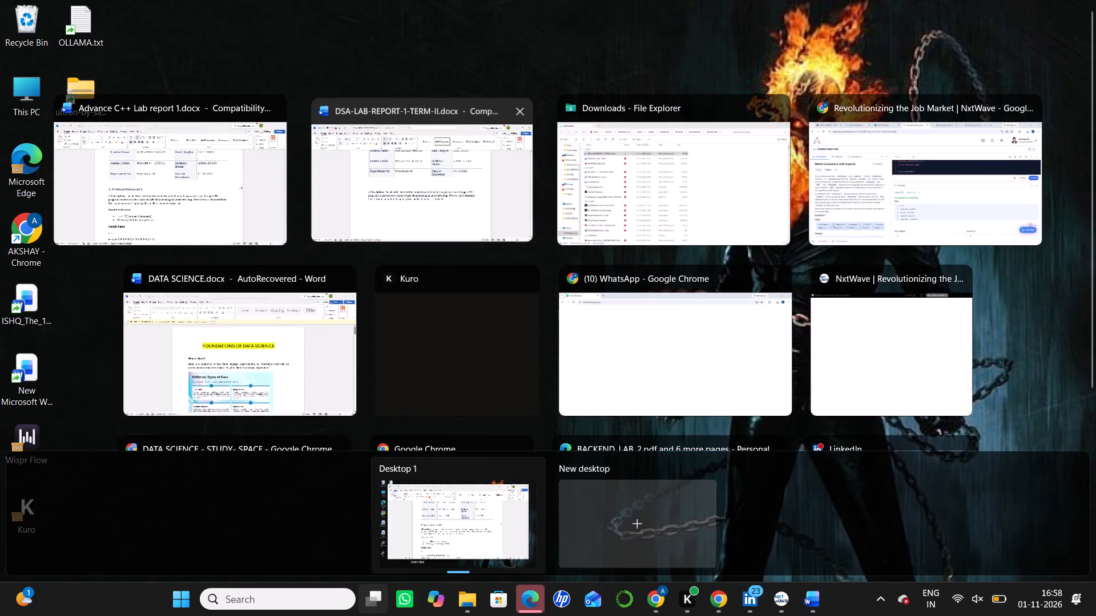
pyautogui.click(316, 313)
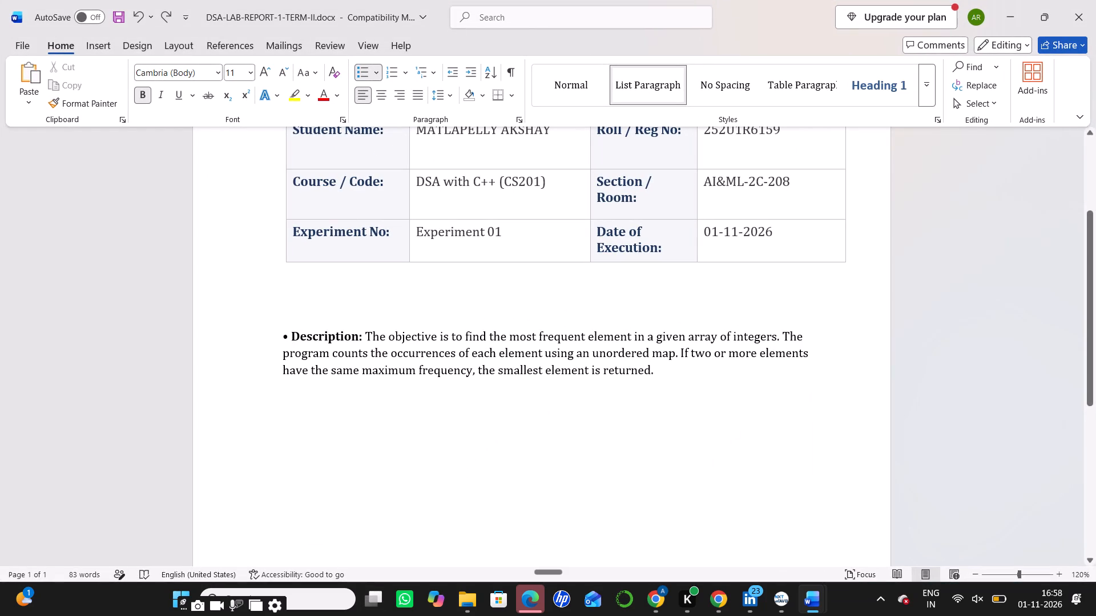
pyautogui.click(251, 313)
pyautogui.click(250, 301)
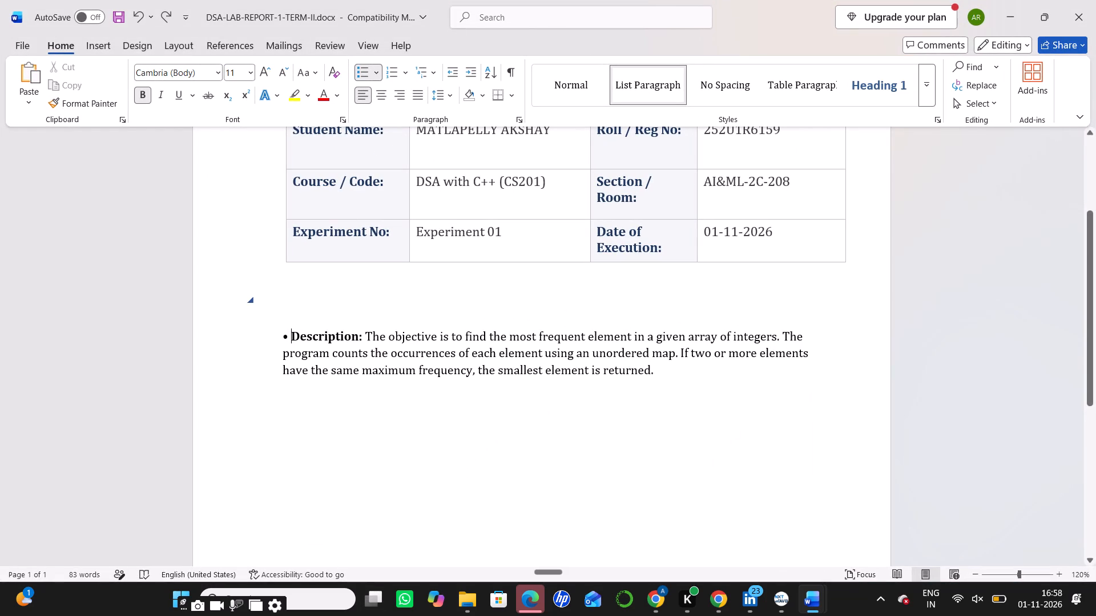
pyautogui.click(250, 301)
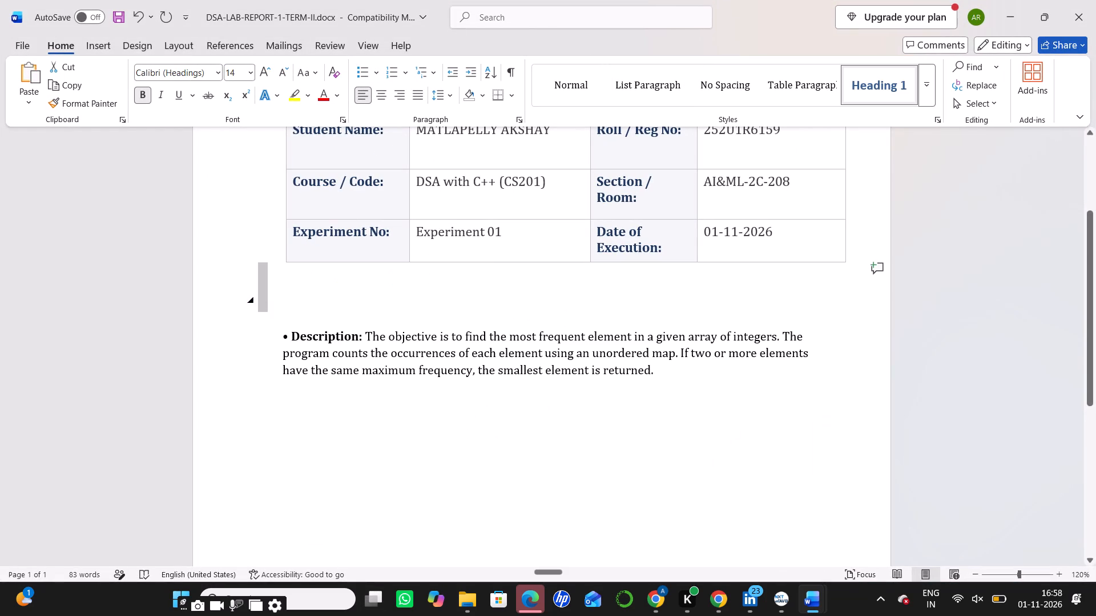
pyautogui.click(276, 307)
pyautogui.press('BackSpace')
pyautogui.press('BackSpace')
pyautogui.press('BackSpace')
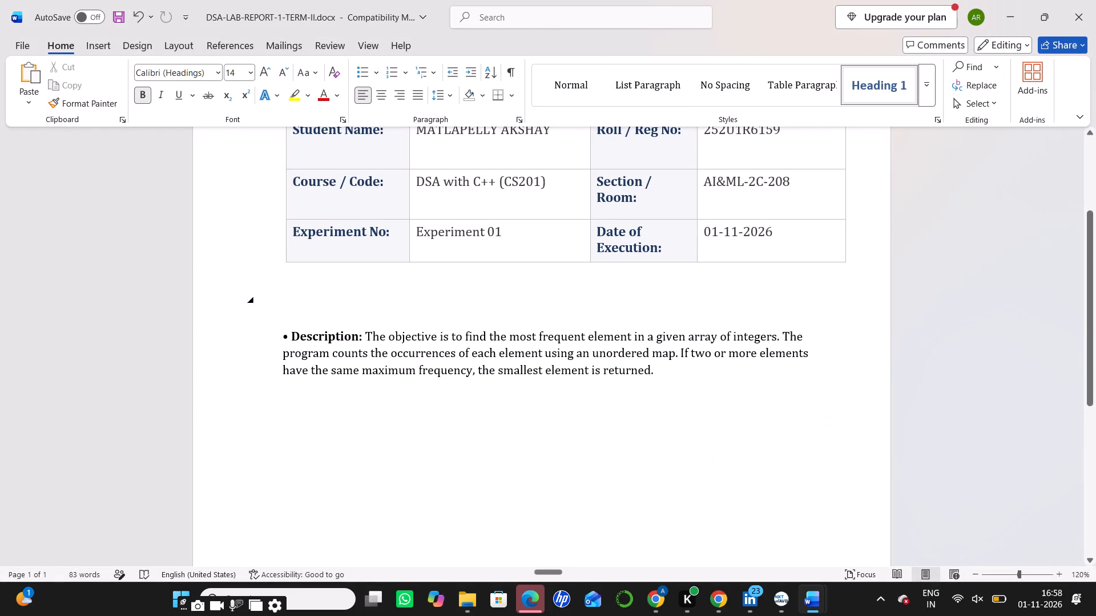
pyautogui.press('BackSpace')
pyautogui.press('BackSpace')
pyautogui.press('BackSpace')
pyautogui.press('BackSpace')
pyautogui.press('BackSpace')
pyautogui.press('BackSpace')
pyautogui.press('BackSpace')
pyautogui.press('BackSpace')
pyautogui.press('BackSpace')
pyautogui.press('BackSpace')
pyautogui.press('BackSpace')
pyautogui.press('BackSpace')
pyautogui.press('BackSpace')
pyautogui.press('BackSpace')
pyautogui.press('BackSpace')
# Delete the empty heading line together with the word Description, and insert an empty bullet line above the remaining paragraph text.
pyautogui.click(288, 322)
pyautogui.moveTo(288, 322); pyautogui.dragTo(251, 301)
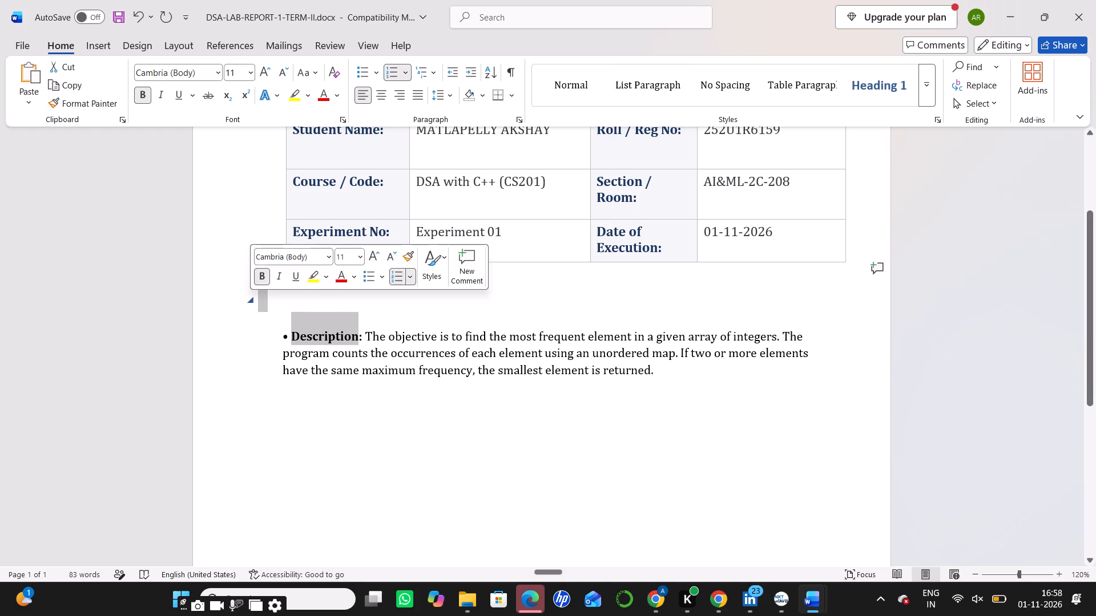
pyautogui.press('BackSpace')
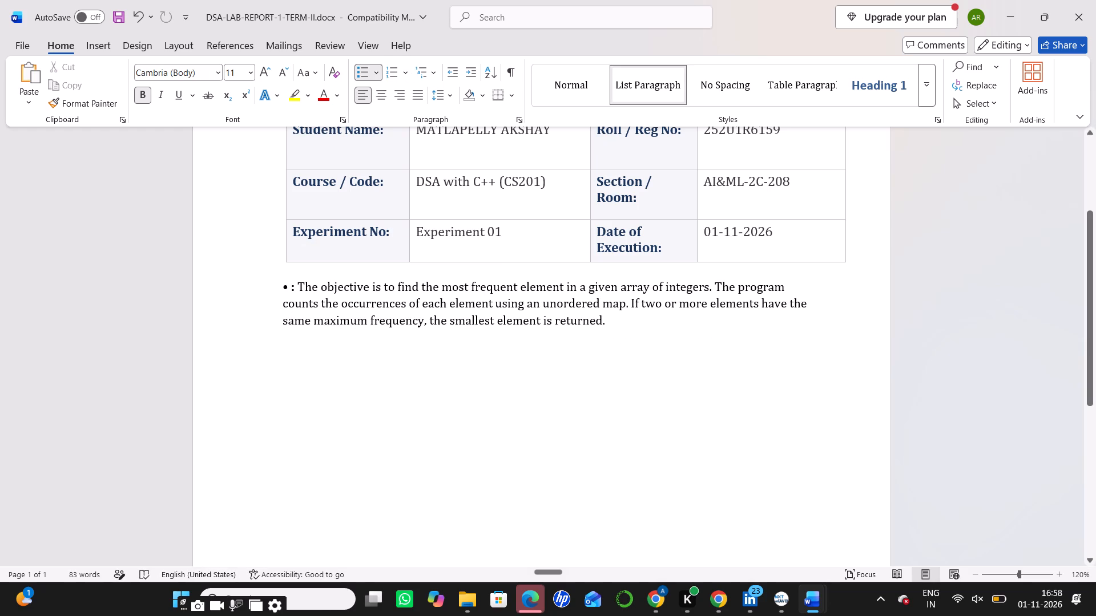
pyautogui.press('Return')
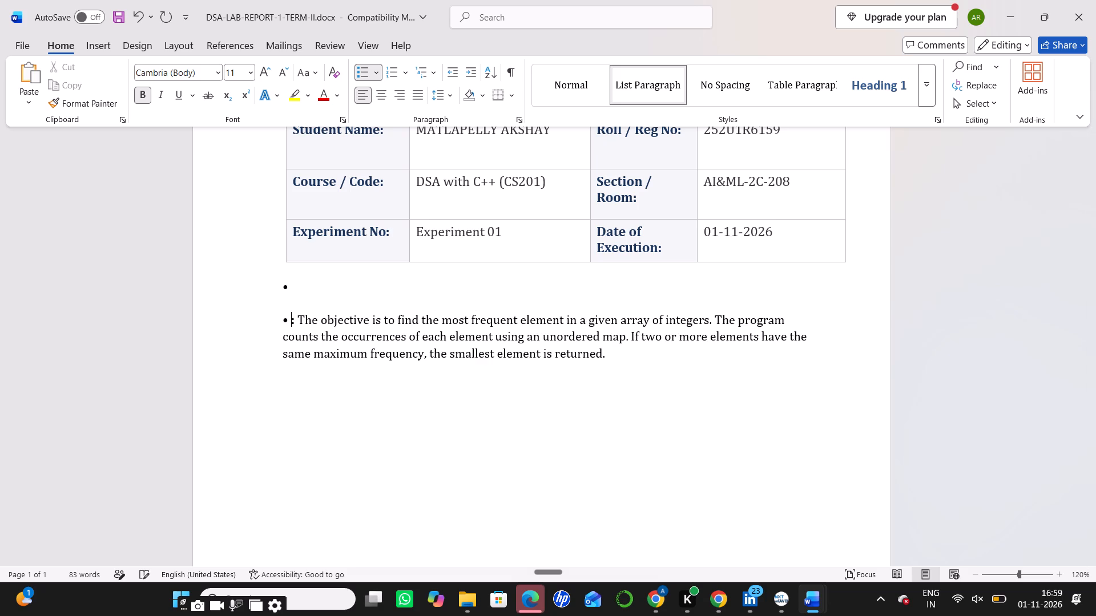
# Replace the empty bullet line below the student details table with the copied heading and complete it as Problem Statement 1.
pyautogui.click(308, 281)
pyautogui.press('BackSpace')
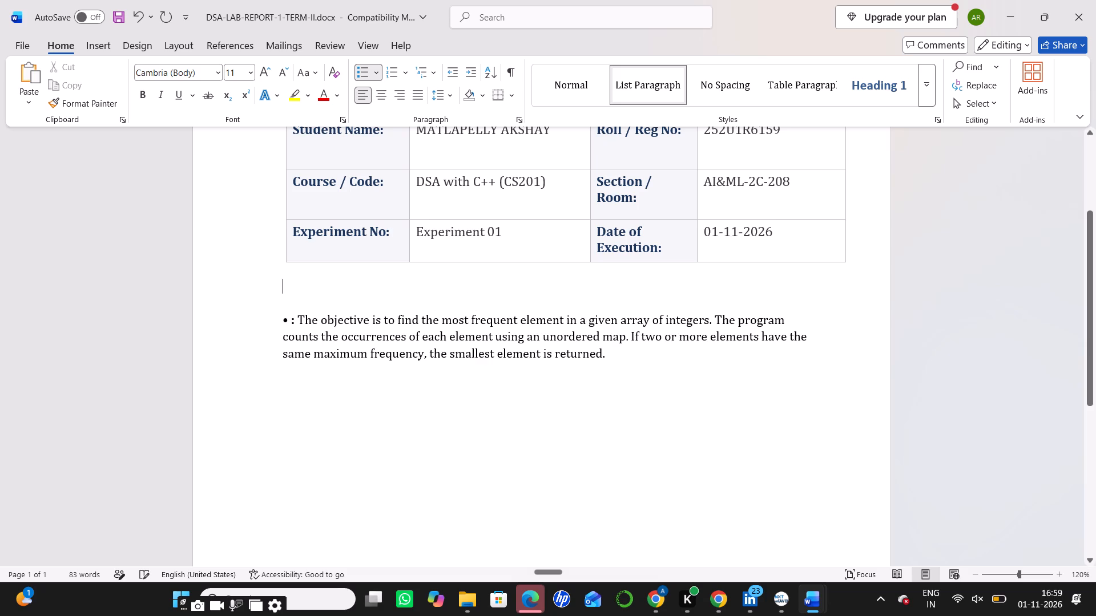
pyautogui.hotkey('ctrl', 'v')
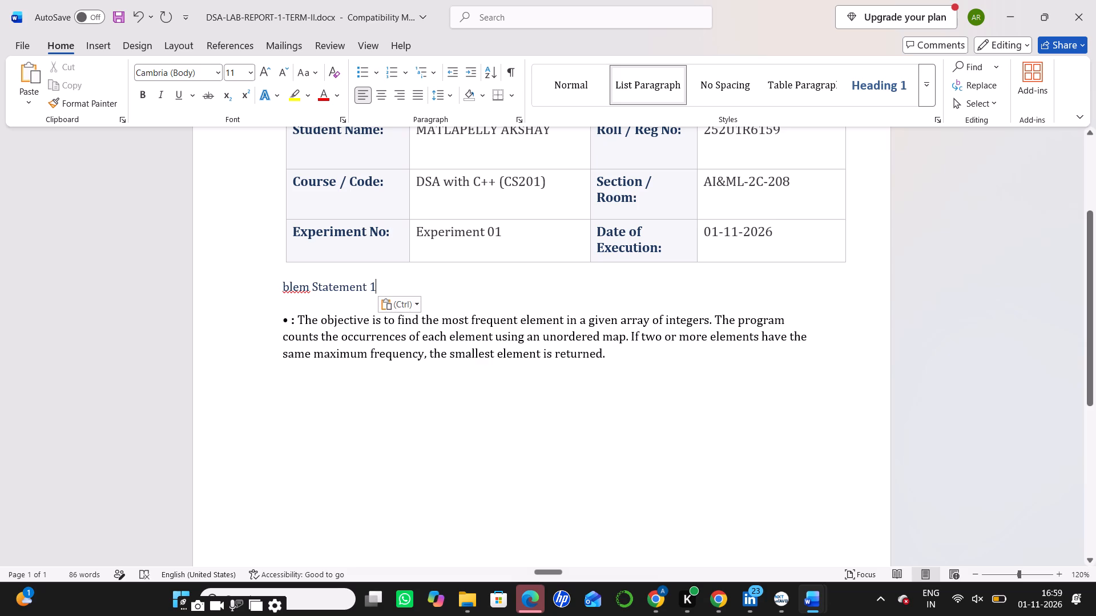
pyautogui.click(282, 291)
pyautogui.write('Pro')
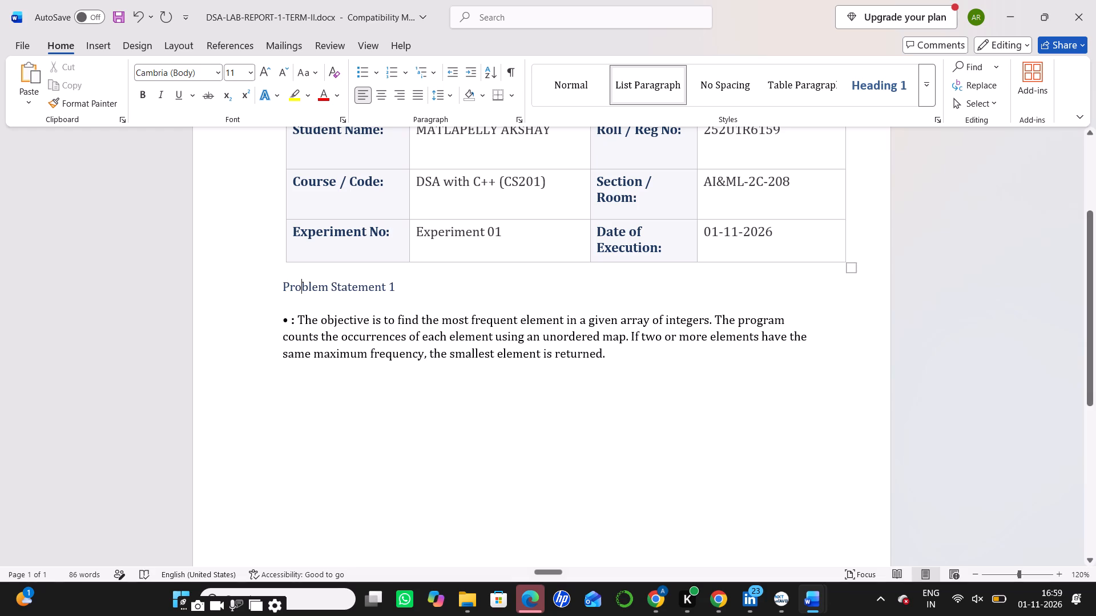
# Format the Problem Statement 1 heading as bold with font size 14.
pyautogui.moveTo(413, 289); pyautogui.dragTo(287, 286)
pyautogui.click(296, 261)
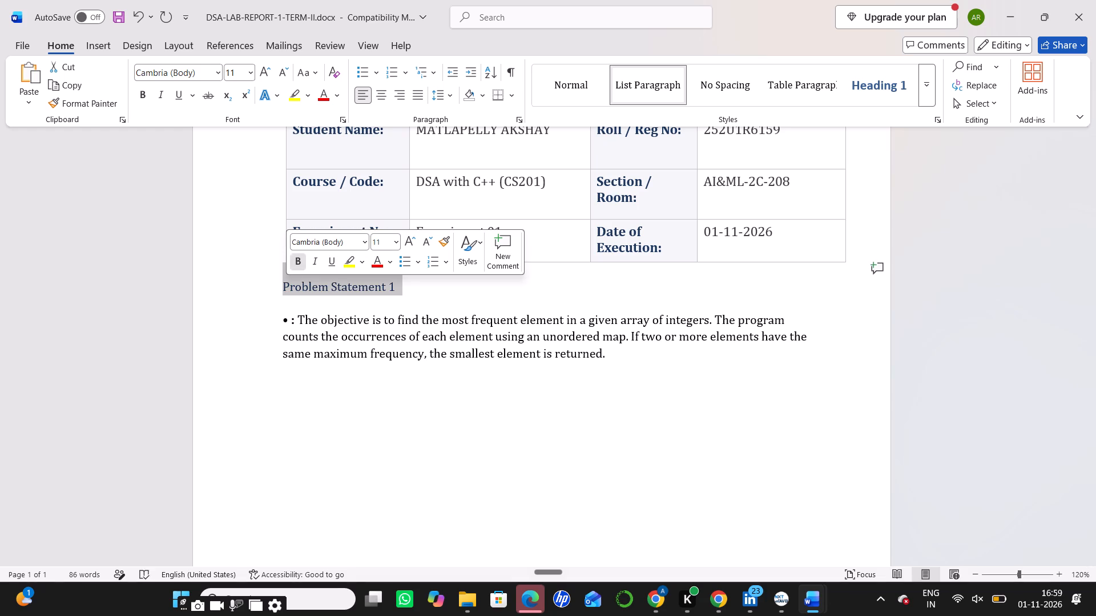
pyautogui.click(395, 242)
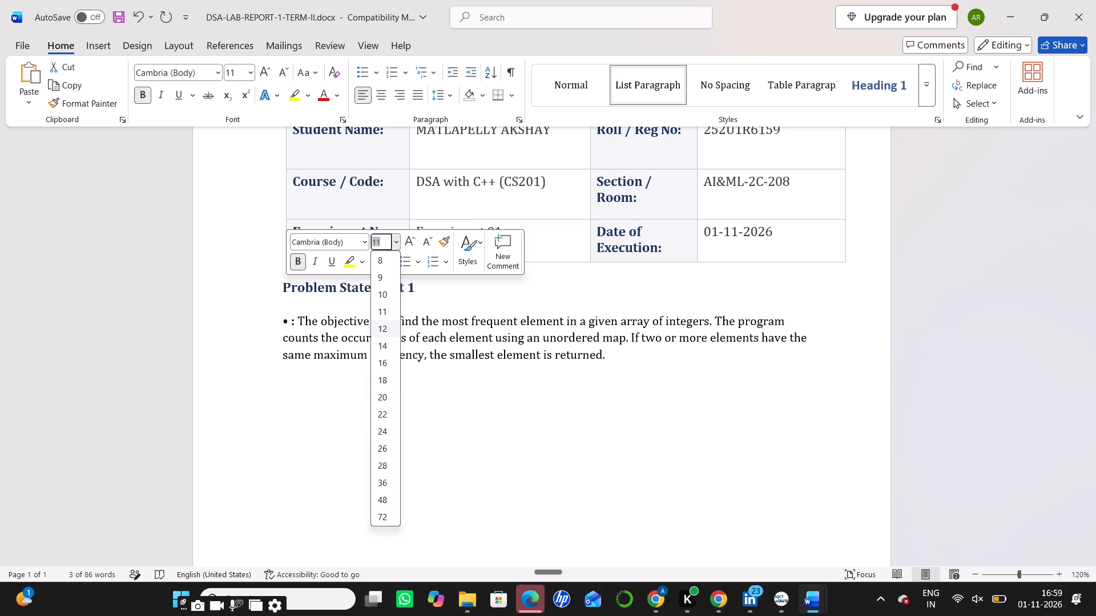
pyautogui.click(384, 346)
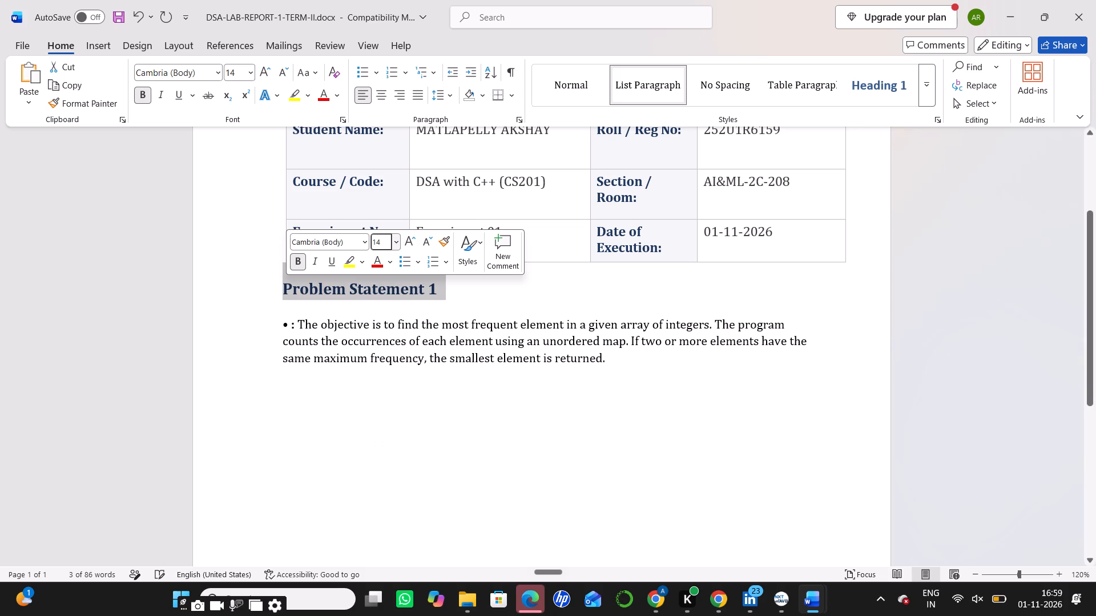
pyautogui.click(315, 304)
# Insert a blank line between the student details table and the Problem Statement 1 heading.
pyautogui.click(282, 287)
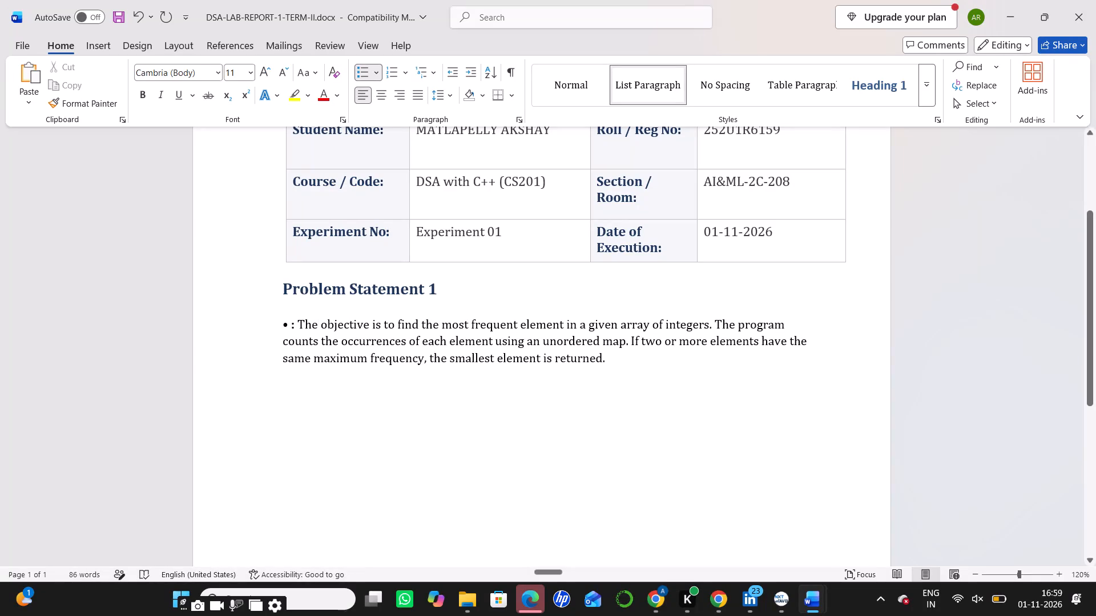
pyautogui.press('Return')
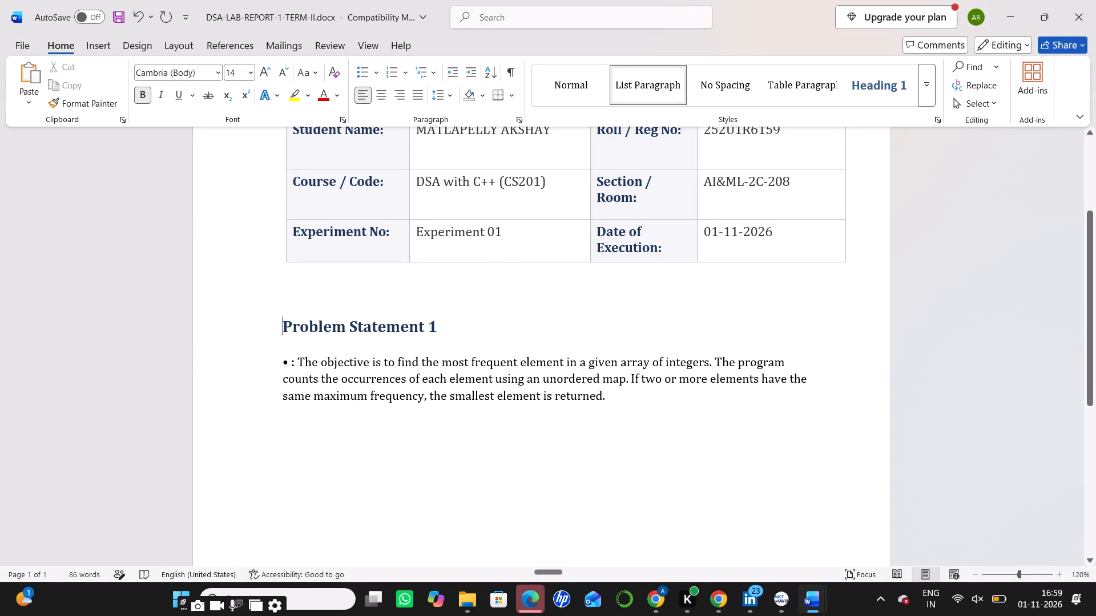
# Enter the word Description before the colon at the start of the objective paragraph.
pyautogui.click(289, 365)
pyautogui.write('Des')
pyautogui.write('cription')
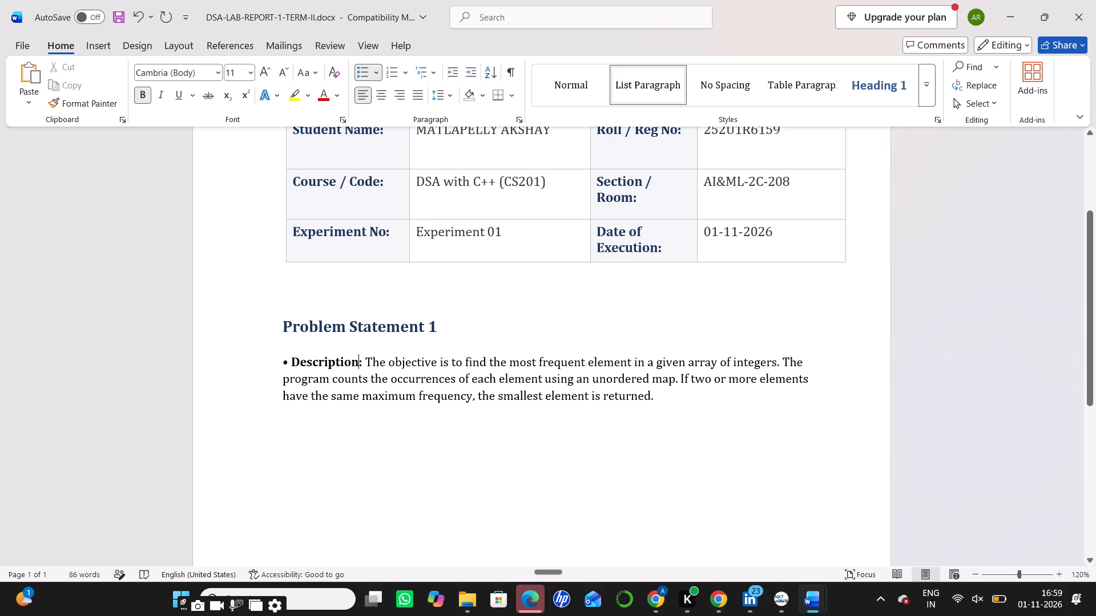
# In Advance C++ Lab report 1, copy everything from Input Constraints through the last numbered item under Steps.
pyautogui.click(485, 192)
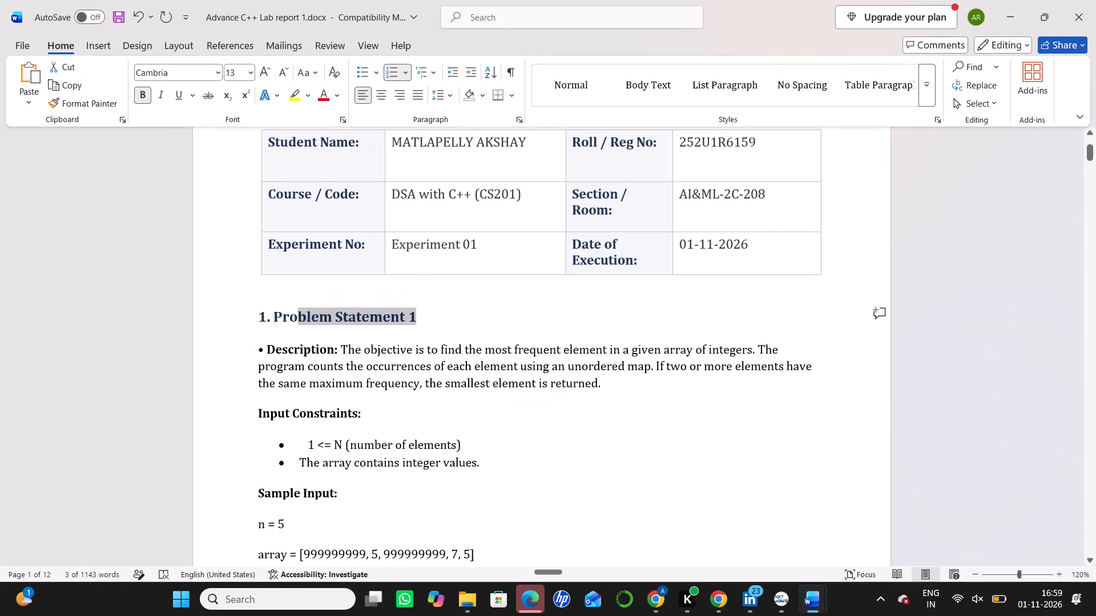
pyautogui.scroll(-1, 440, 423)
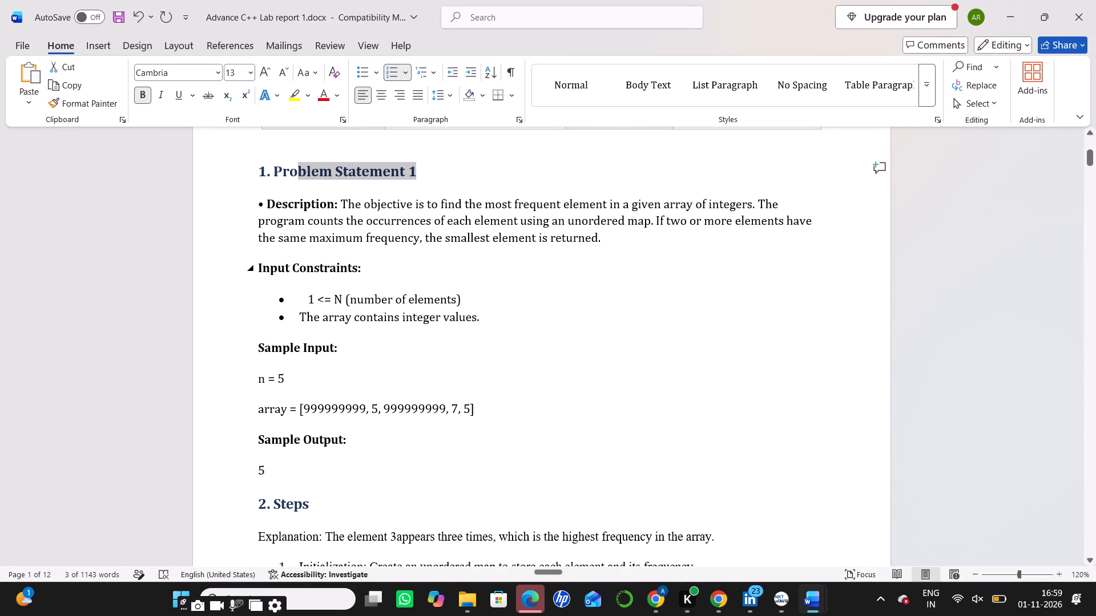
pyautogui.moveTo(260, 273); pyautogui.dragTo(331, 501)
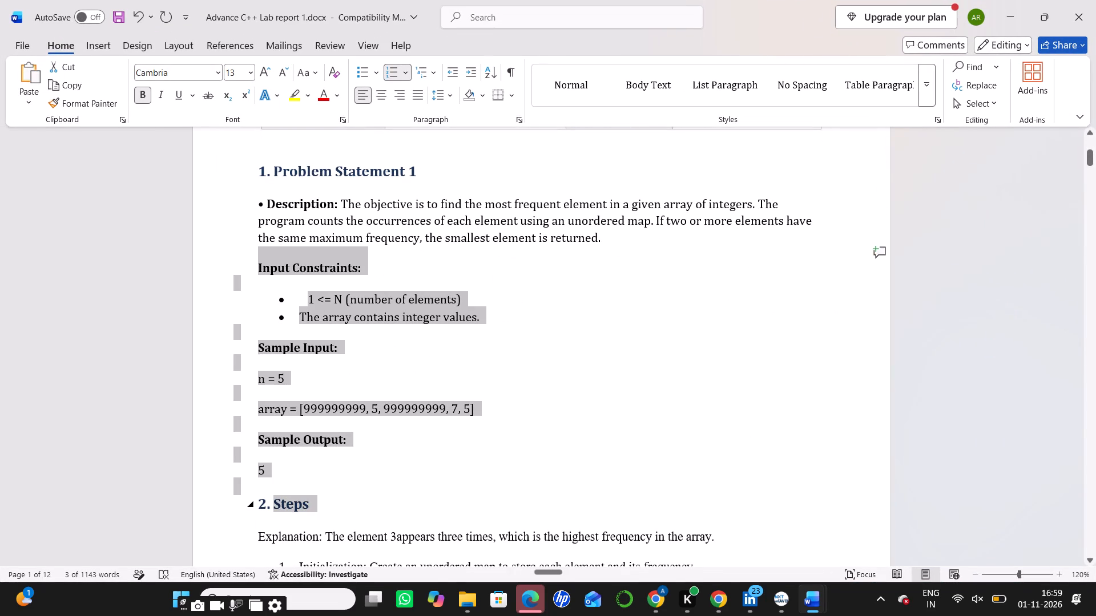
pyautogui.moveTo(331, 501); pyautogui.dragTo(411, 401)
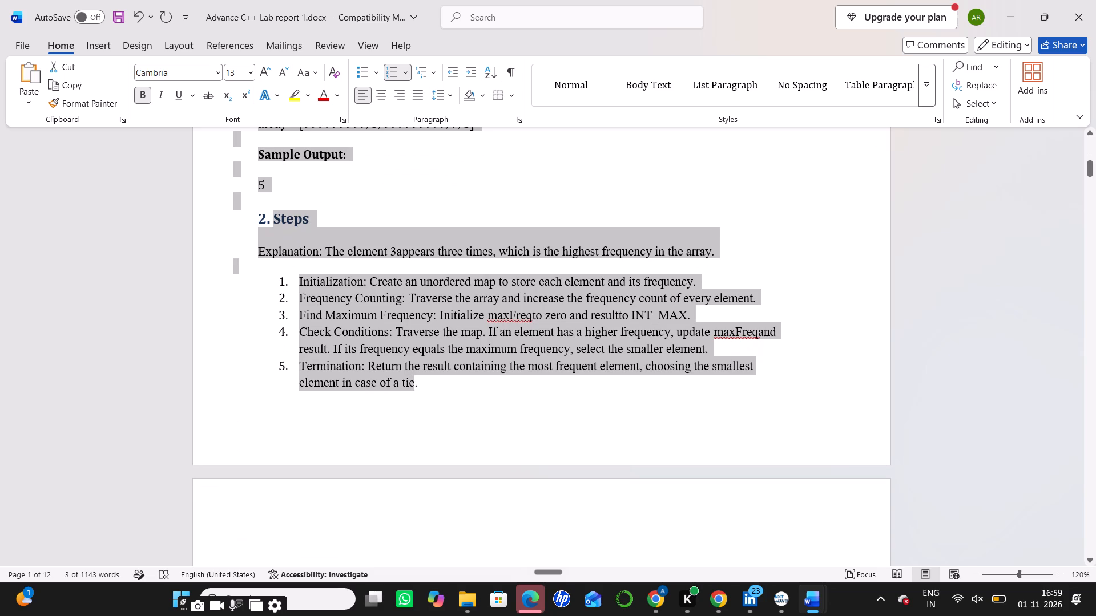
pyautogui.moveTo(411, 401); pyautogui.dragTo(428, 399)
pyautogui.hotkey('ctrl', 'c')
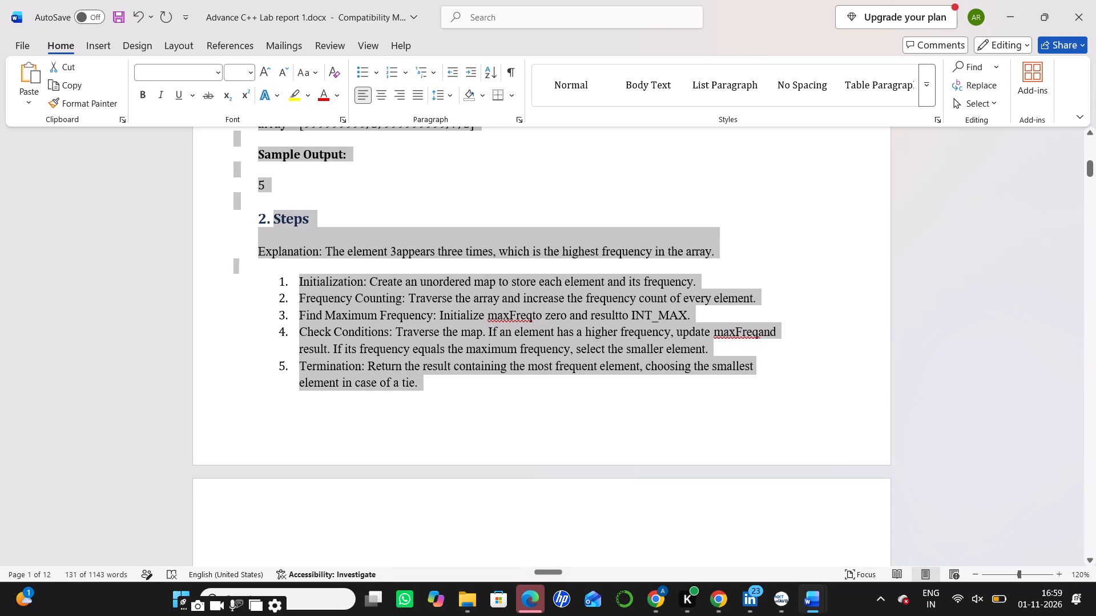
# Return to DSA-LAB-REPORT-1-TERM-II and paste the copied sections on a new line below the Description paragraph.
pyautogui.click(453, 214)
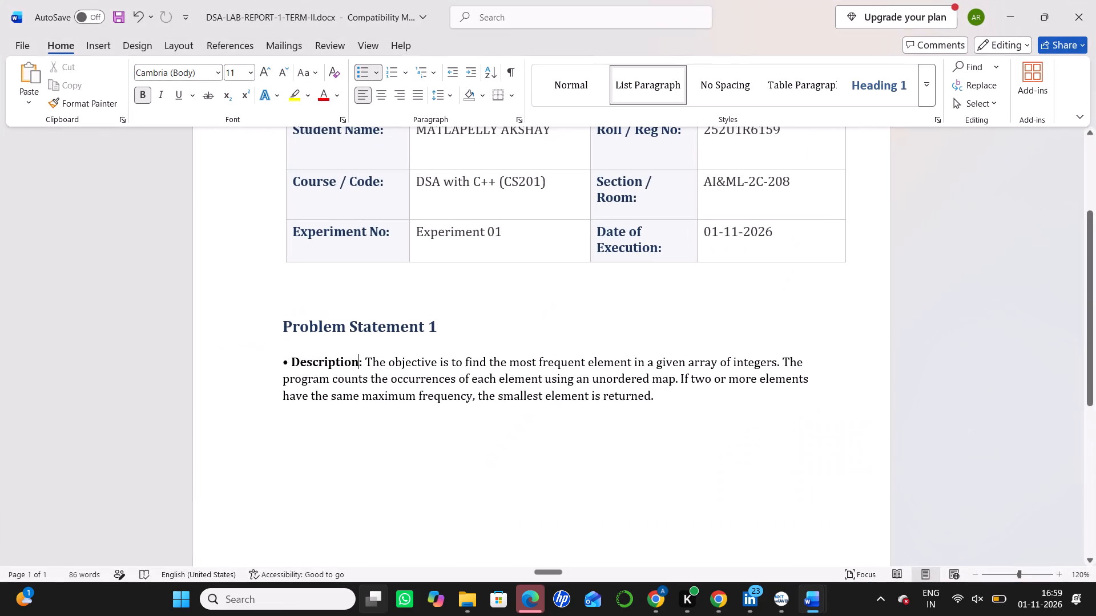
pyautogui.click(734, 396)
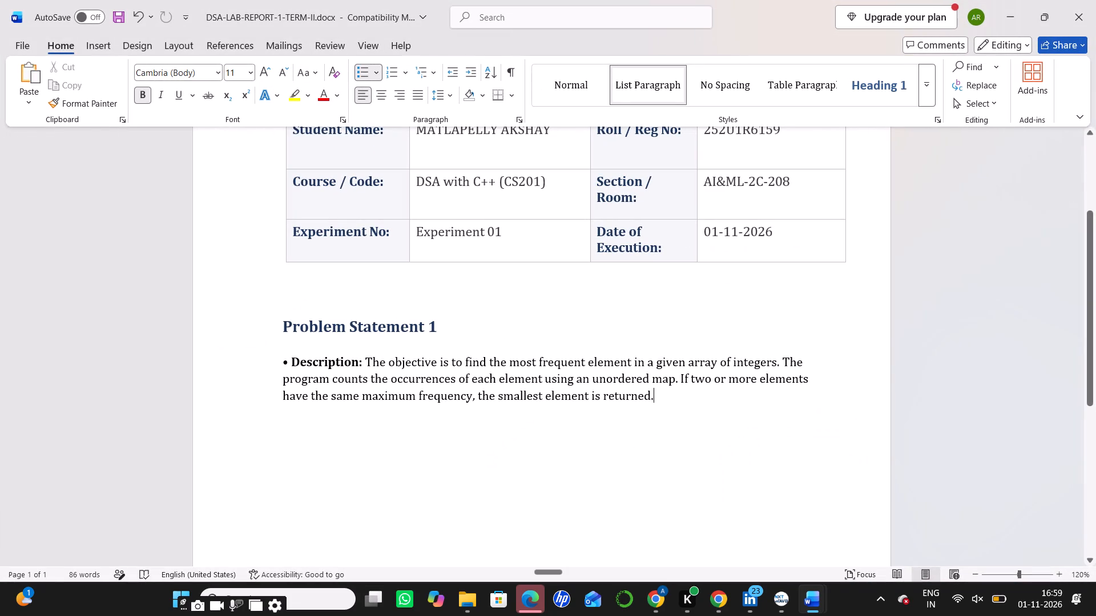
pyautogui.press('Return')
pyautogui.hotkey('ctrl', 'v')
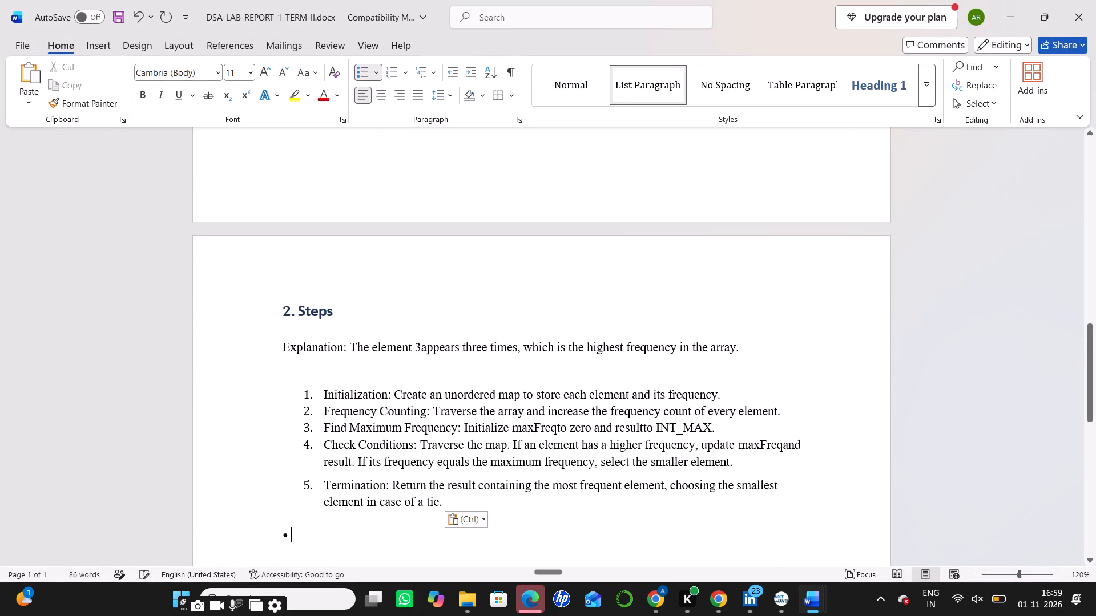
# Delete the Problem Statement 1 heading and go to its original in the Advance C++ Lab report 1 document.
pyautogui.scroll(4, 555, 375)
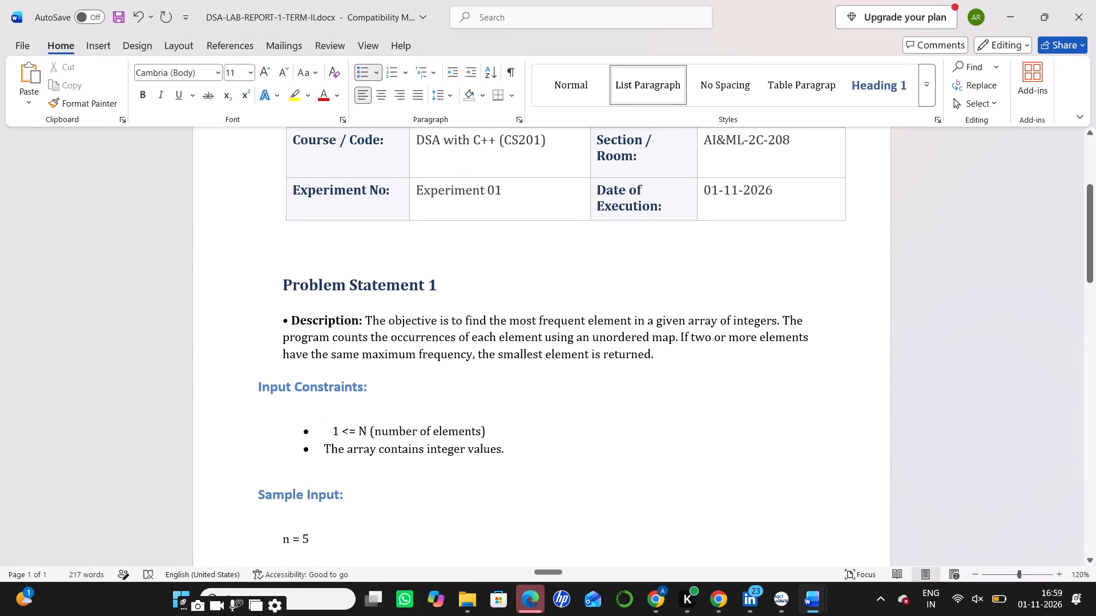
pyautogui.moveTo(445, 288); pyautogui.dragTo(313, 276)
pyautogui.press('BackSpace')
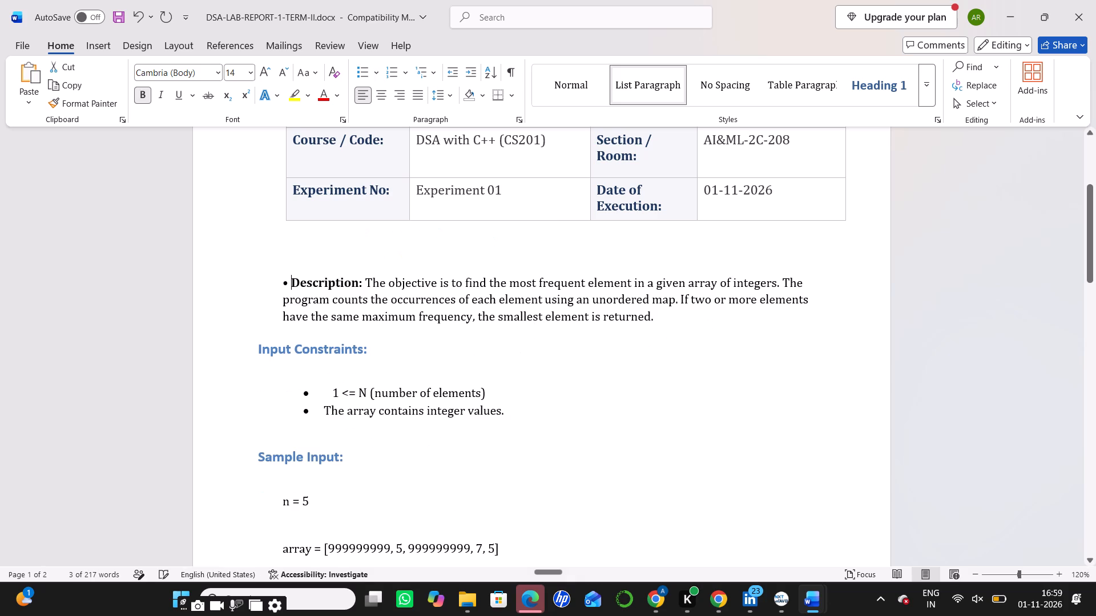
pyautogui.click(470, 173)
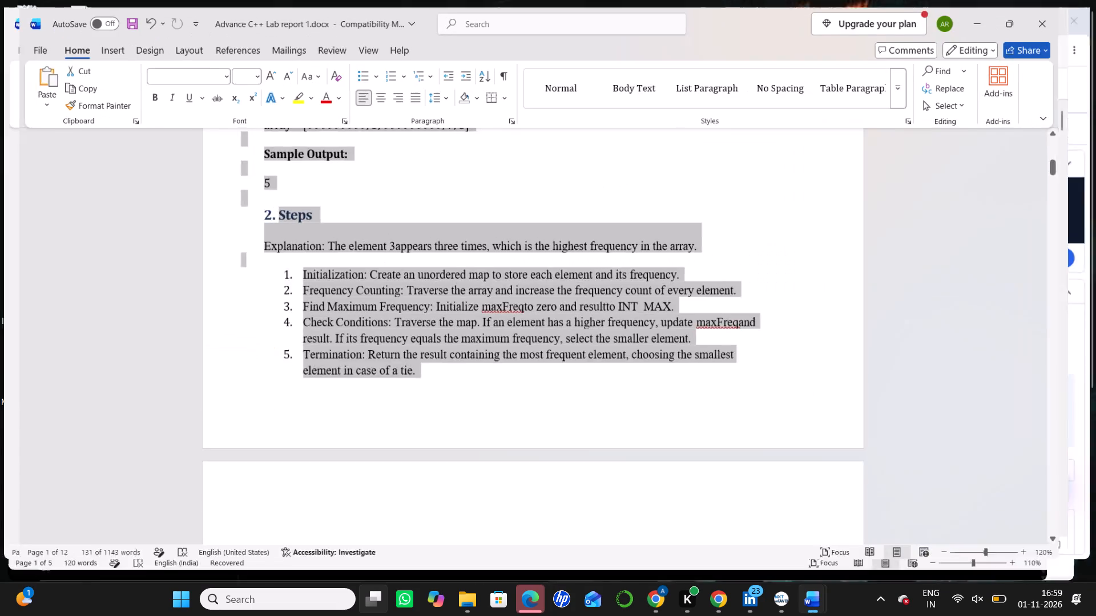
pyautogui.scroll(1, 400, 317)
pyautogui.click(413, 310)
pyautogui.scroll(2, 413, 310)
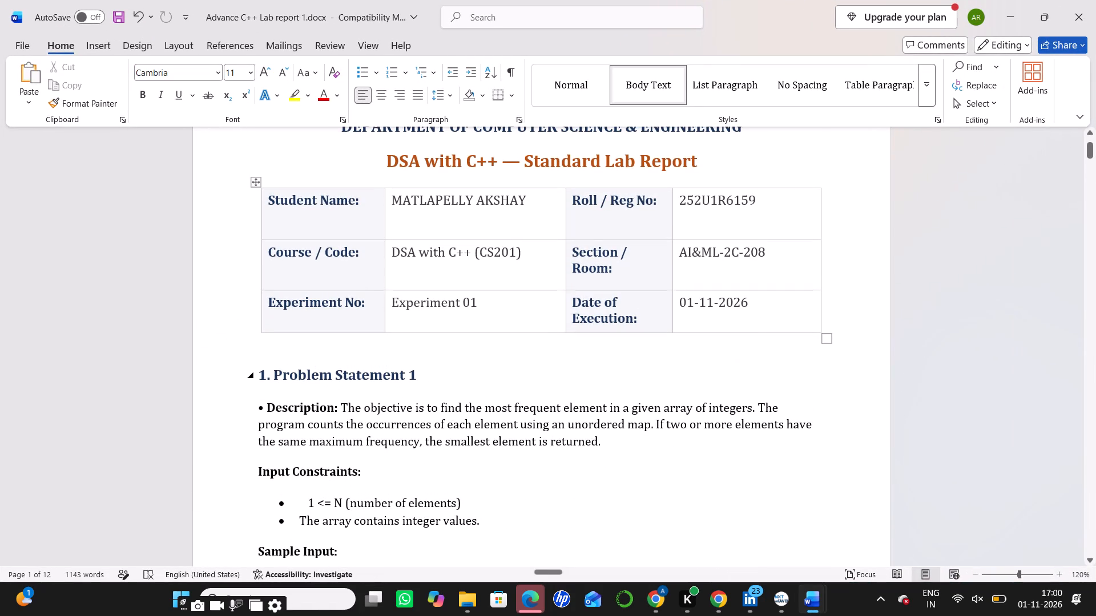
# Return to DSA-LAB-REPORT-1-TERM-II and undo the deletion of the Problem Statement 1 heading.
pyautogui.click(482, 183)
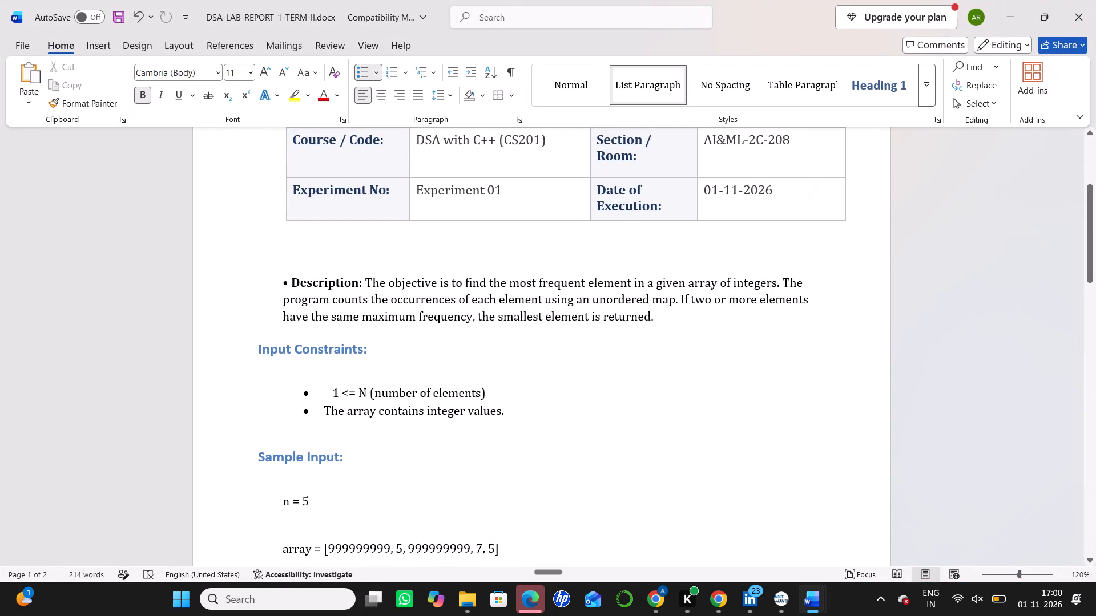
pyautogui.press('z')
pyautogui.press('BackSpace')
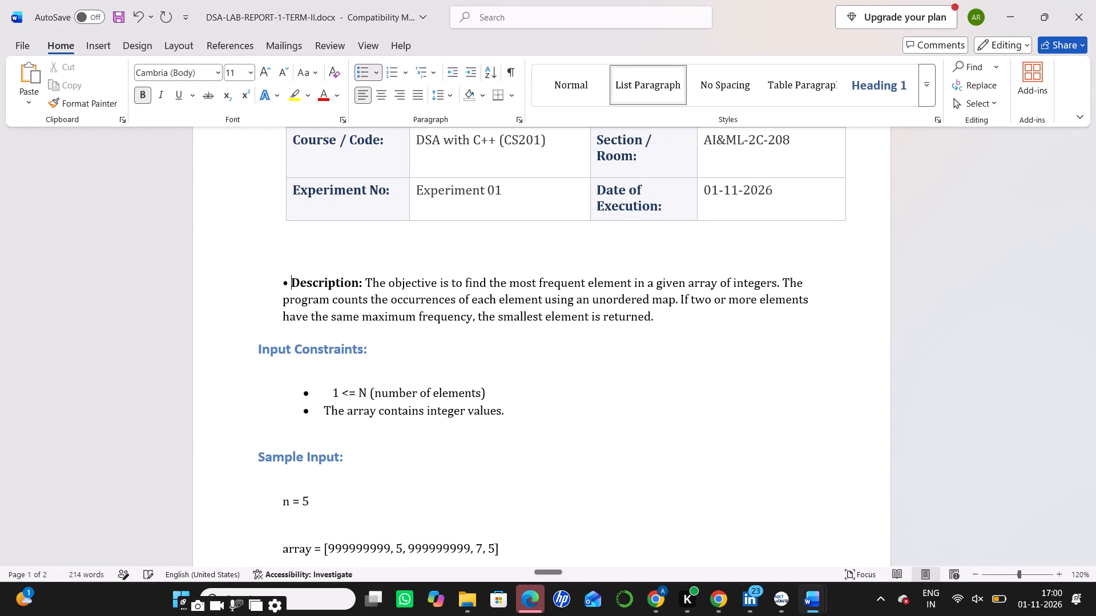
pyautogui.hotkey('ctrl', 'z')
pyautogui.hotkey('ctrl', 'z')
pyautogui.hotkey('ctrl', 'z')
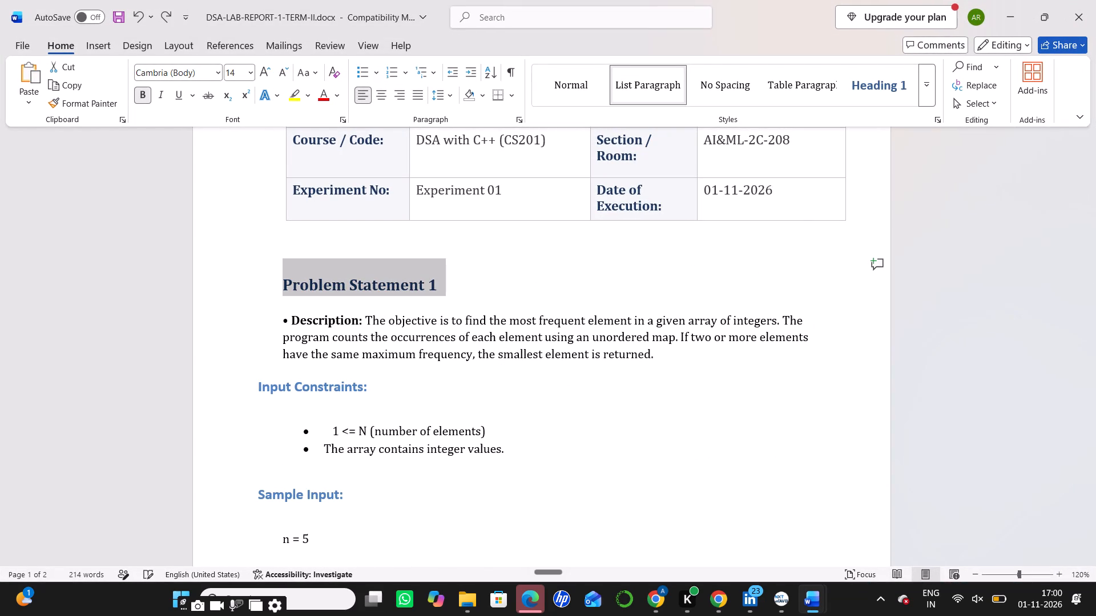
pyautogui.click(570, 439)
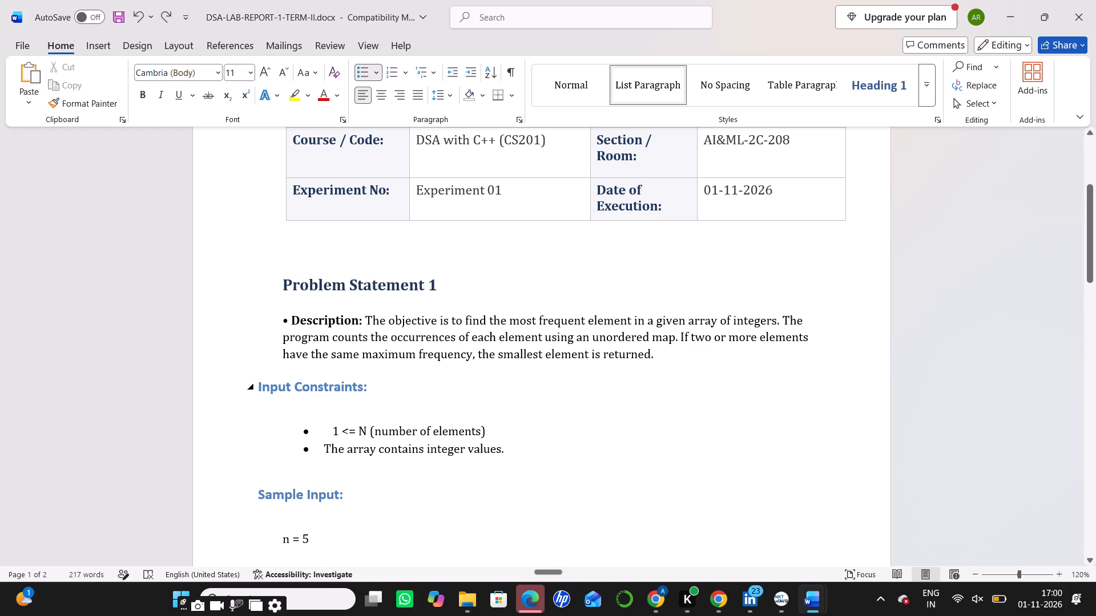
# Change the font color of the Input Constraints heading to the dark blue theme color.
pyautogui.moveTo(372, 391); pyautogui.dragTo(261, 388)
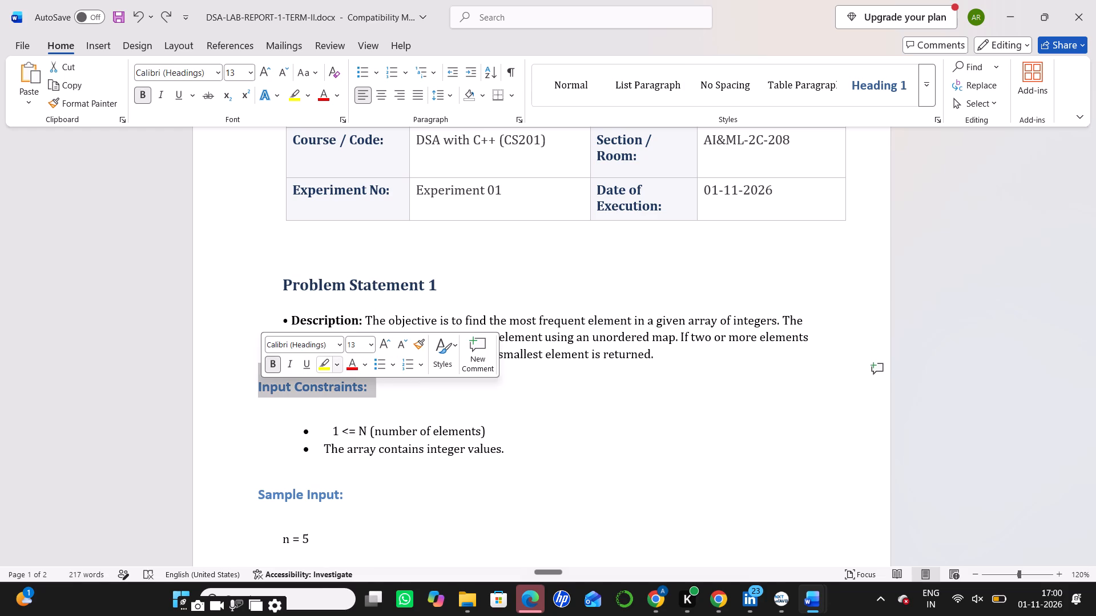
pyautogui.click(367, 364)
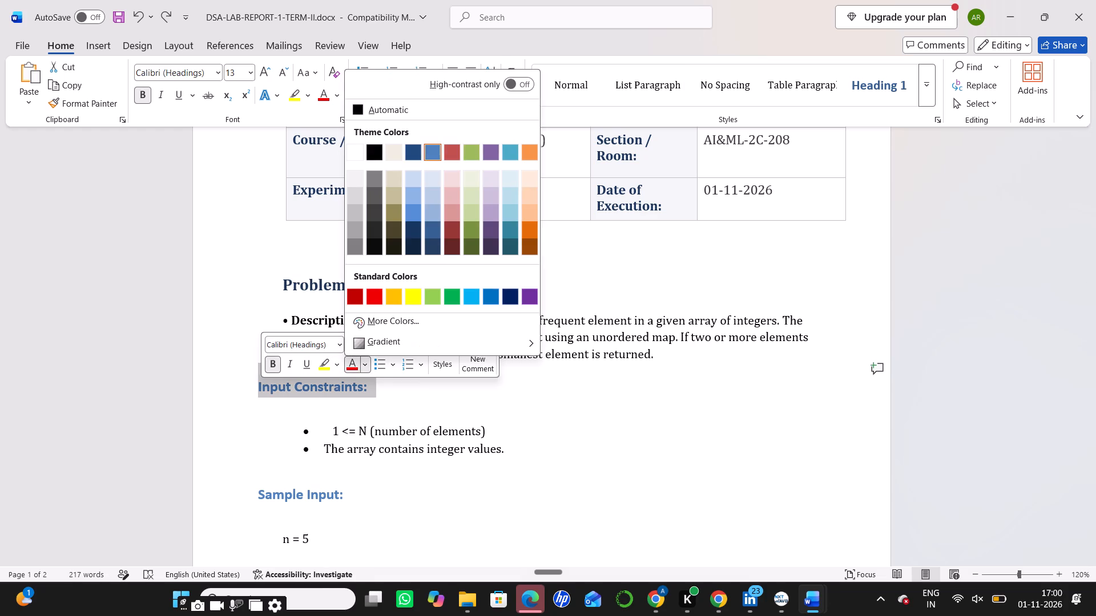
pyautogui.click(411, 230)
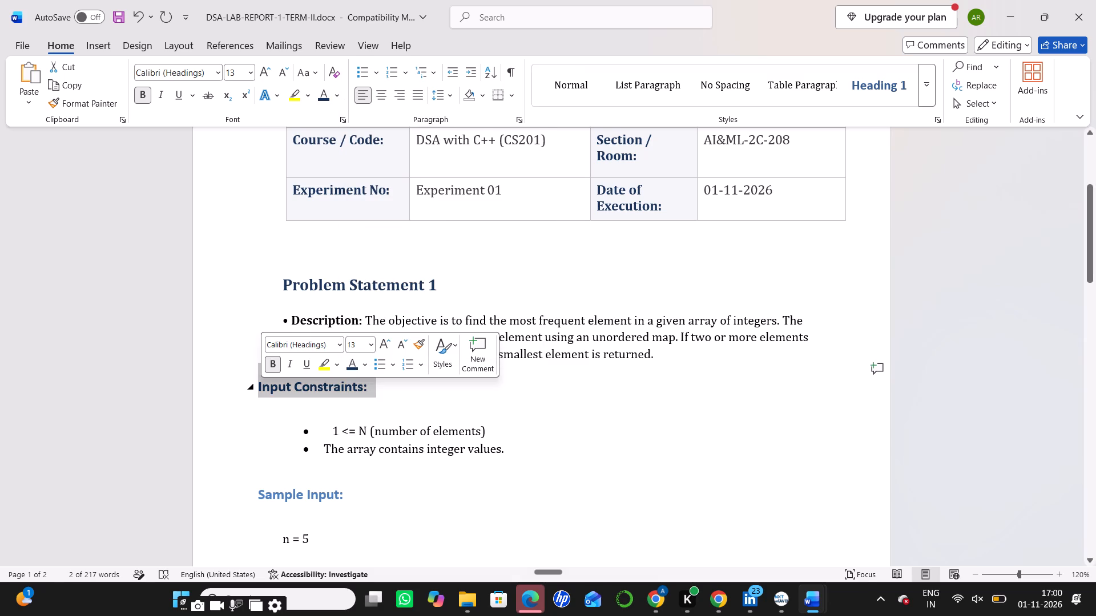
pyautogui.click(392, 391)
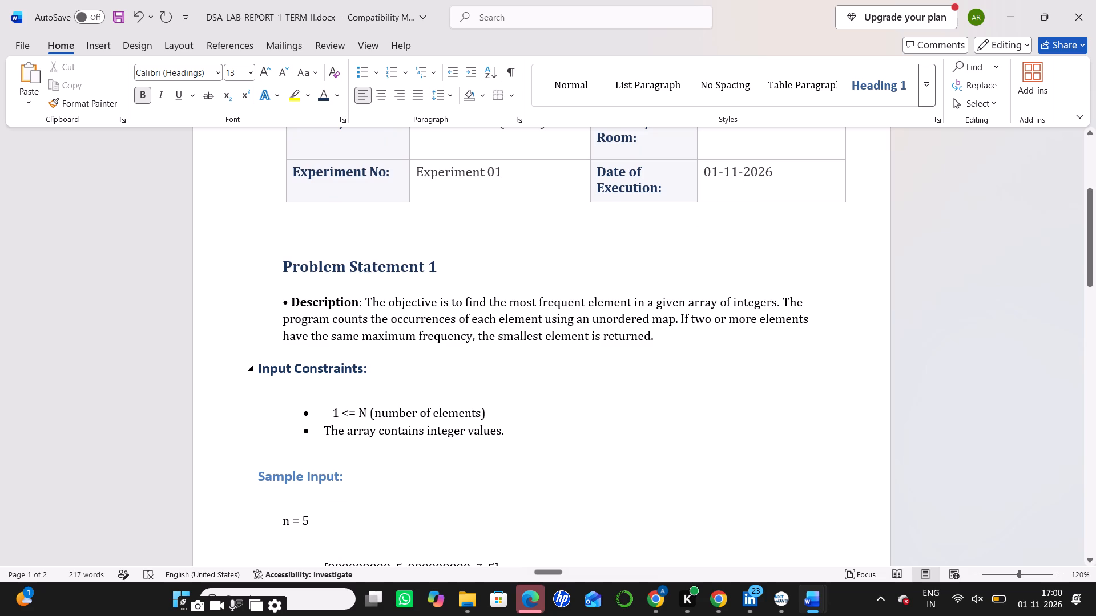
# Set the font size of the Input Constraints heading to 12.
pyautogui.moveTo(373, 376); pyautogui.dragTo(268, 355)
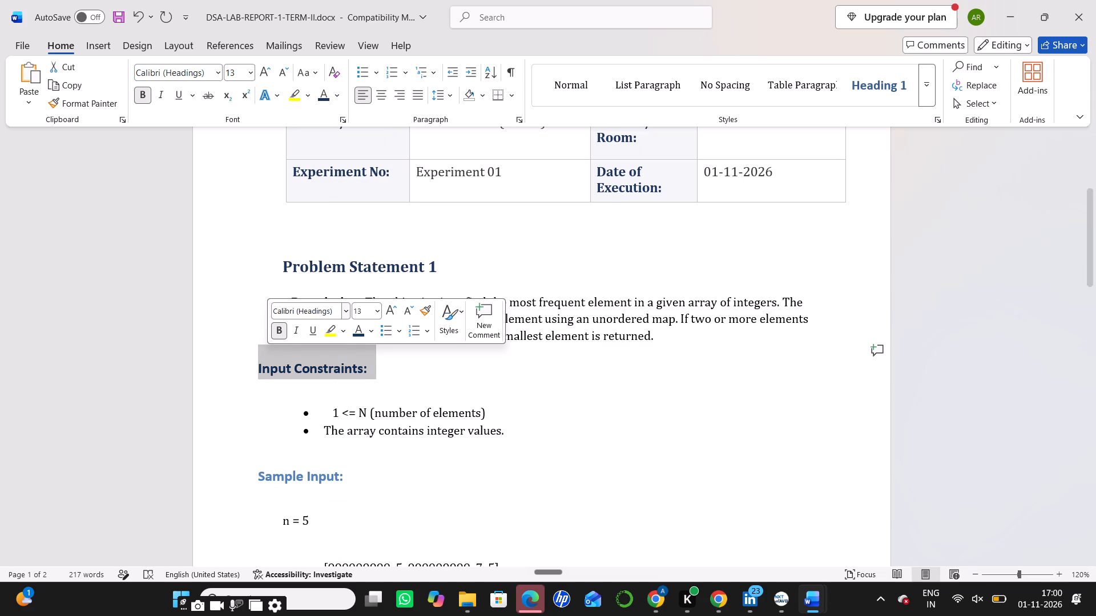
pyautogui.click(378, 311)
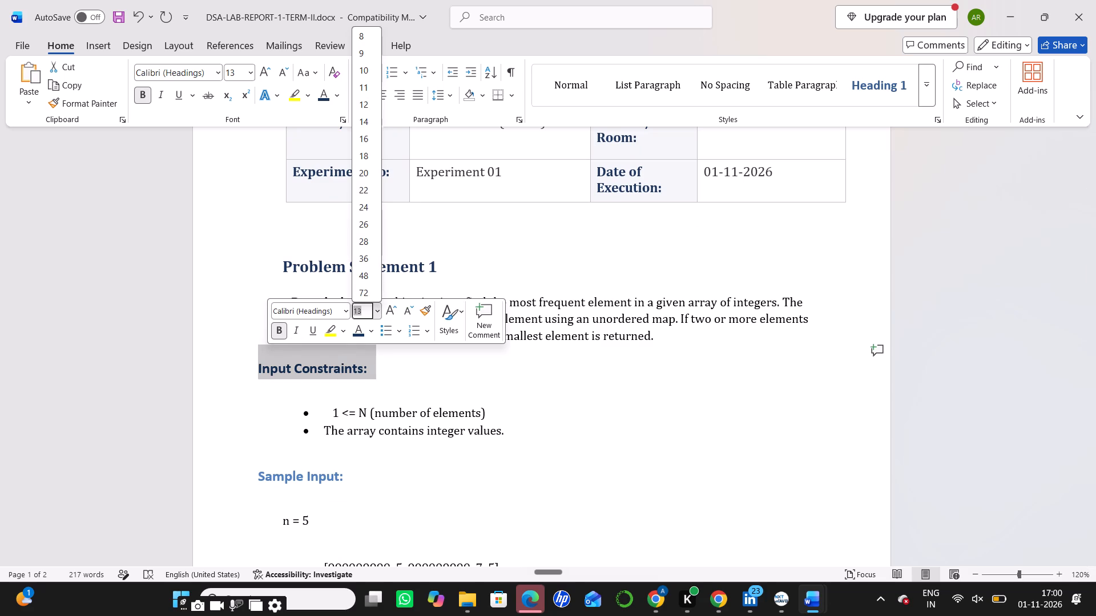
pyautogui.click(371, 105)
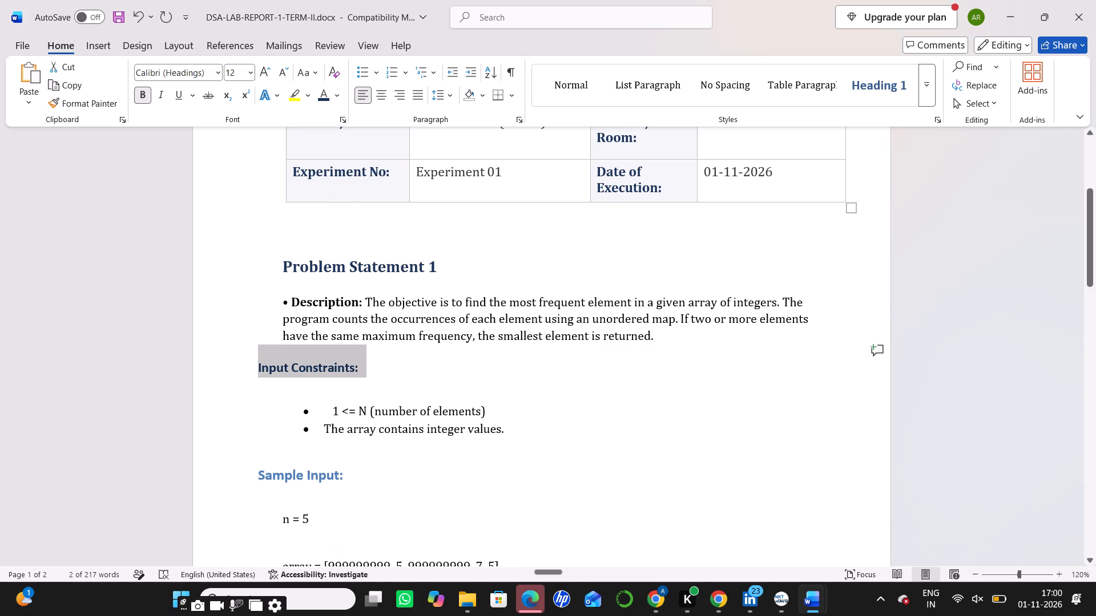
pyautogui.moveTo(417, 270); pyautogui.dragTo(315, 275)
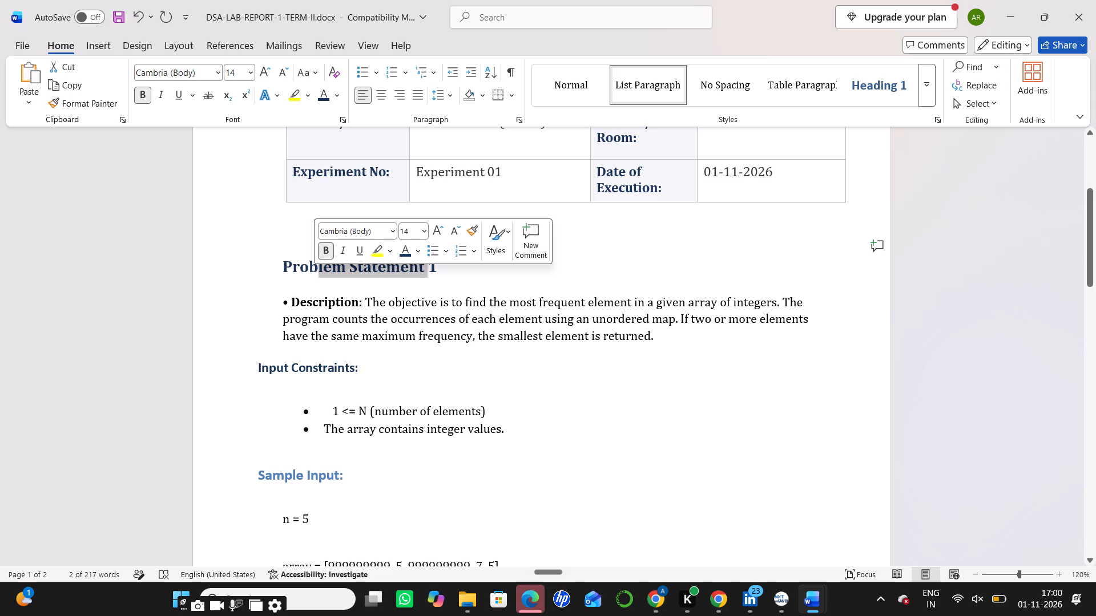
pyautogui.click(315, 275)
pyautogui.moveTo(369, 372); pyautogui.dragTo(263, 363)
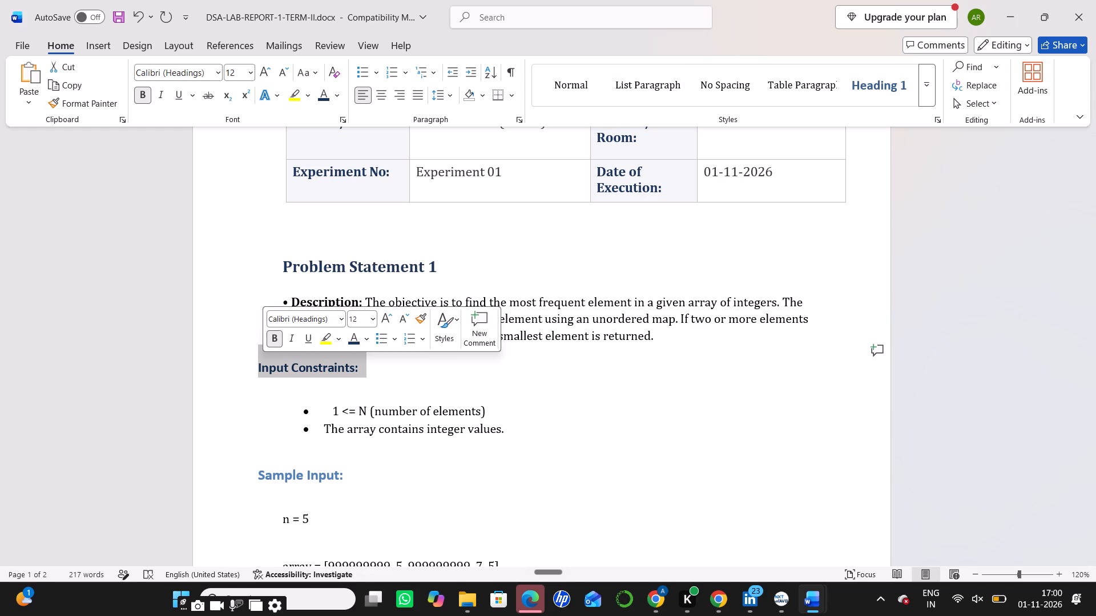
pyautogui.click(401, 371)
# Delete all content below the student information table, from the Problem Statement 1 heading through the end of the Steps section.
pyautogui.hscroll(1, 414, 379)
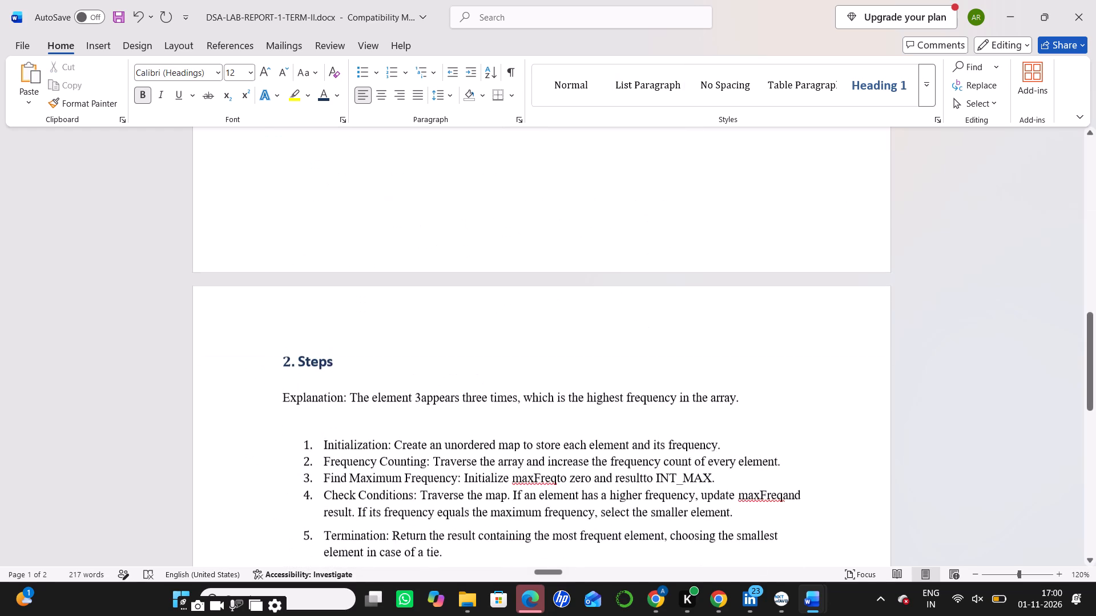
pyautogui.hscroll(1, 414, 379)
pyautogui.scroll(1, 280, 150)
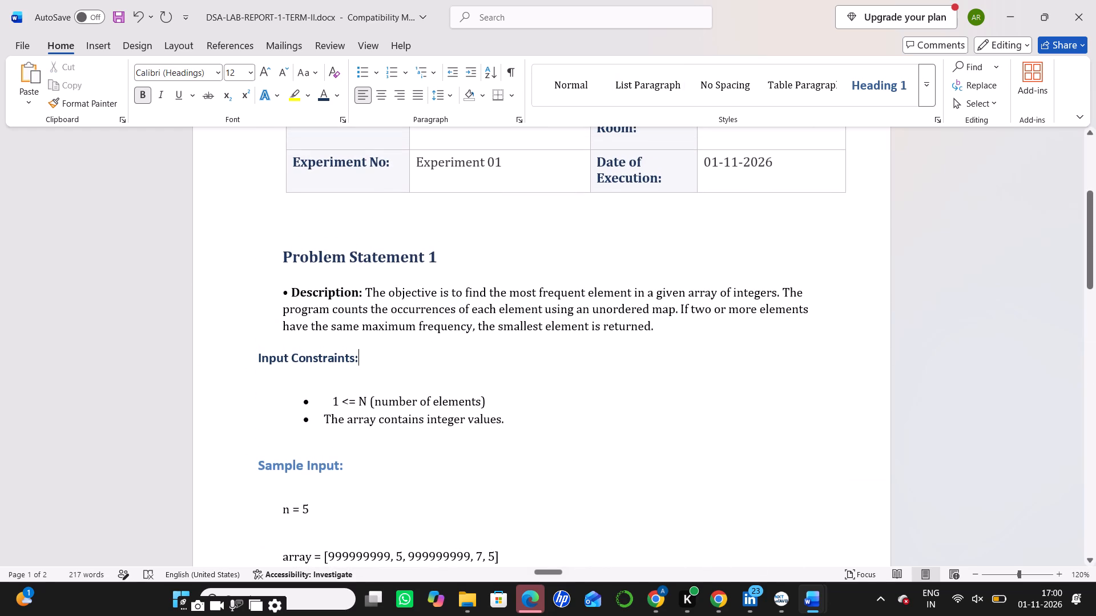
pyautogui.moveTo(278, 245); pyautogui.dragTo(570, 615)
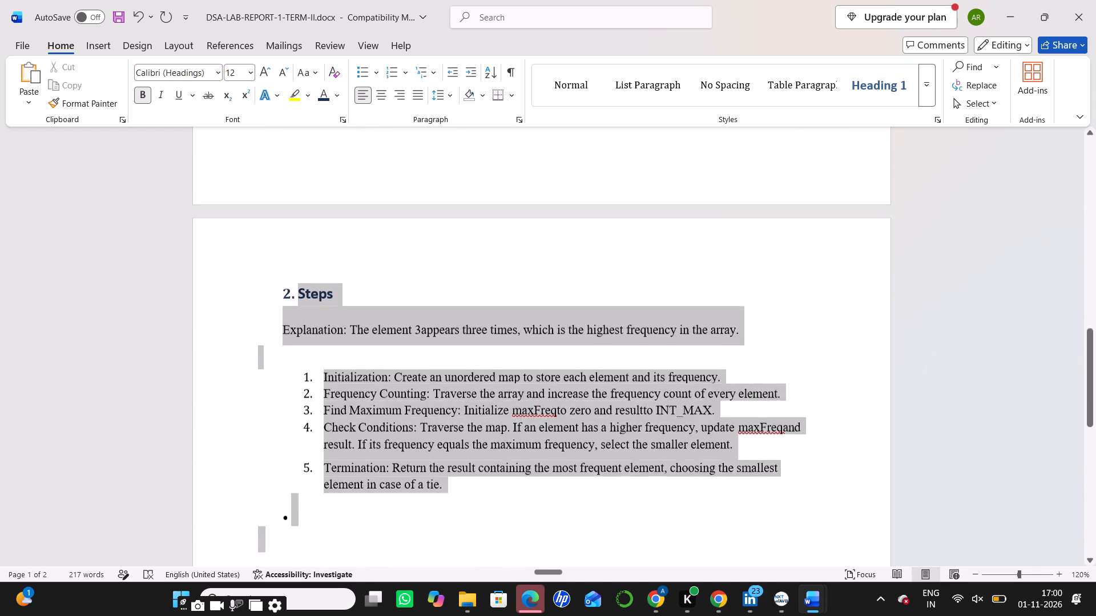
pyautogui.moveTo(570, 615); pyautogui.dragTo(393, 201)
pyautogui.press('BackSpace')
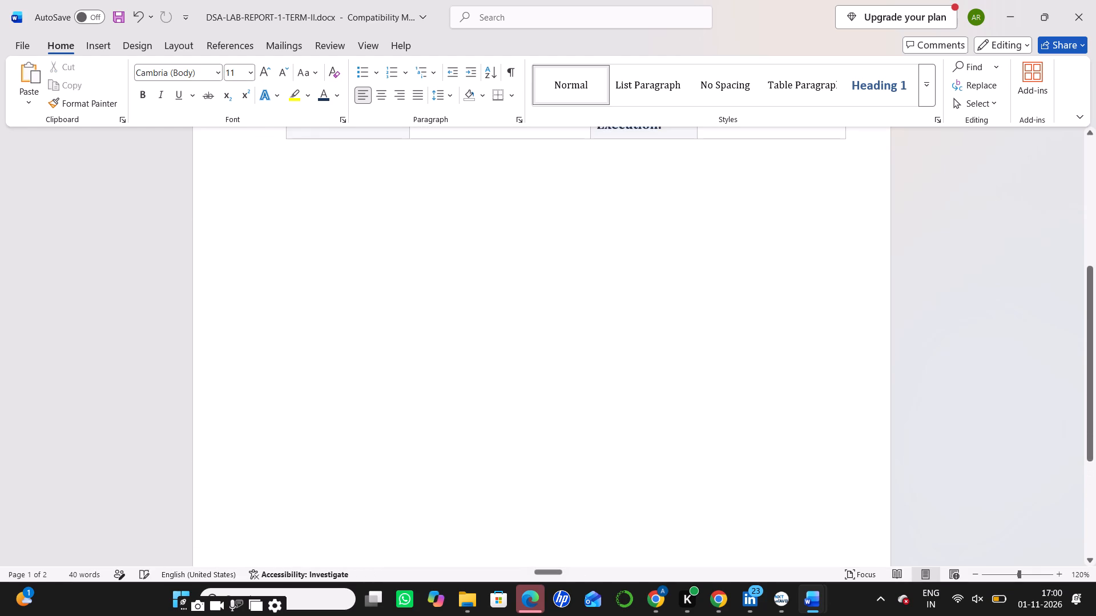
pyautogui.scroll(1, 360, 230)
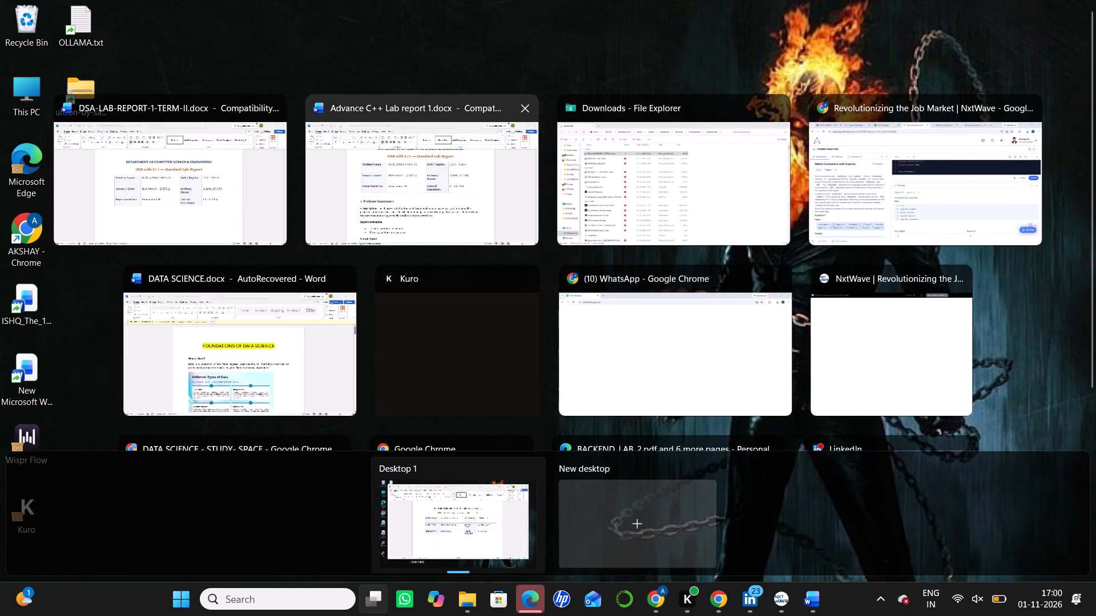
# Switch to the Advance C++ Lab report 1 document and review its content from Problem Statement 1 through to Problem Statement 2.
pyautogui.click(462, 205)
pyautogui.hscroll(1, 327, 387)
pyautogui.scroll(1, 327, 387)
pyautogui.hscroll(1, 327, 387)
pyautogui.scroll(2, 441, 392)
pyautogui.scroll(-3, 441, 392)
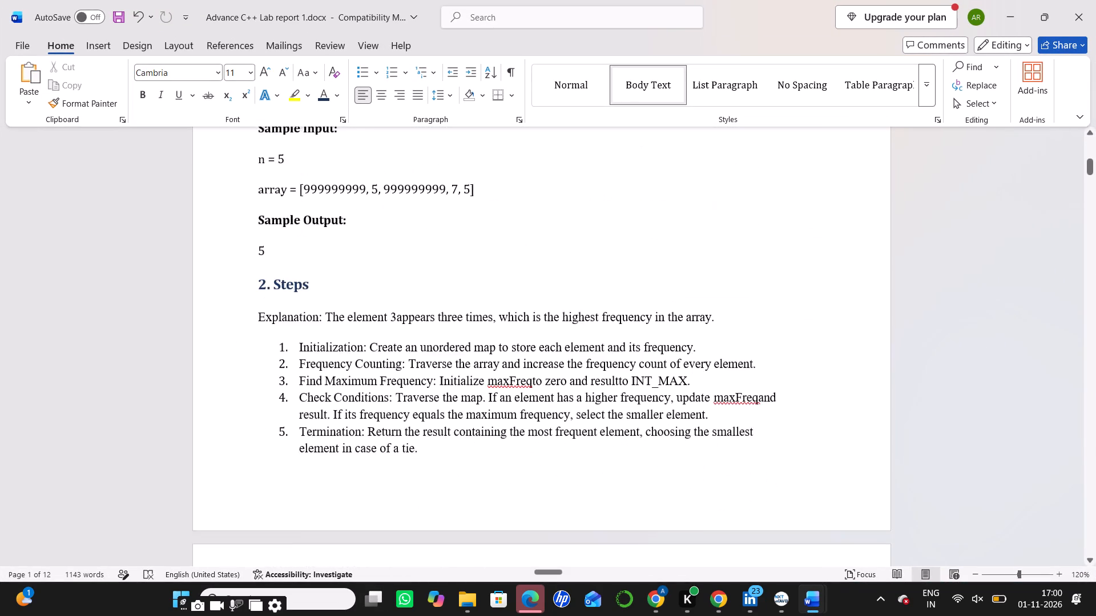
pyautogui.scroll(-1, 441, 392)
pyautogui.scroll(1, 441, 392)
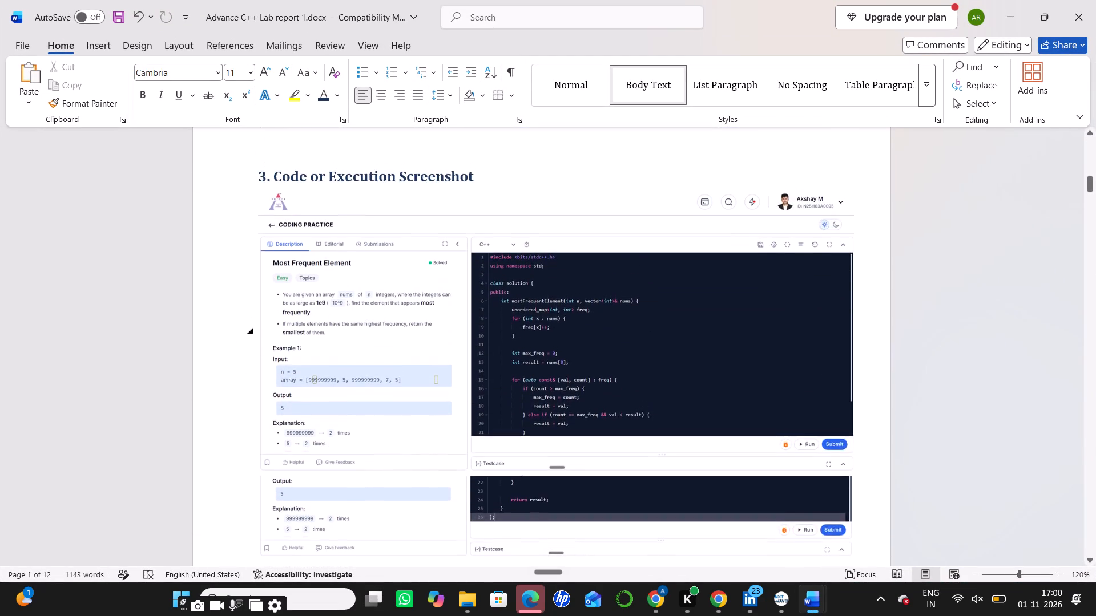
pyautogui.scroll(-4, 441, 392)
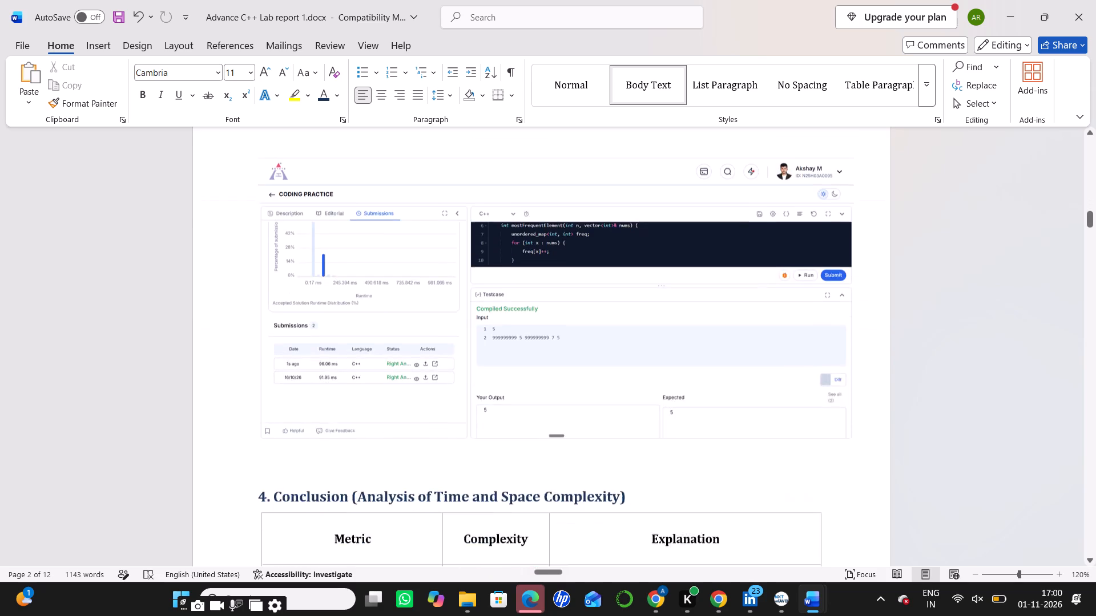
pyautogui.scroll(-3, 441, 392)
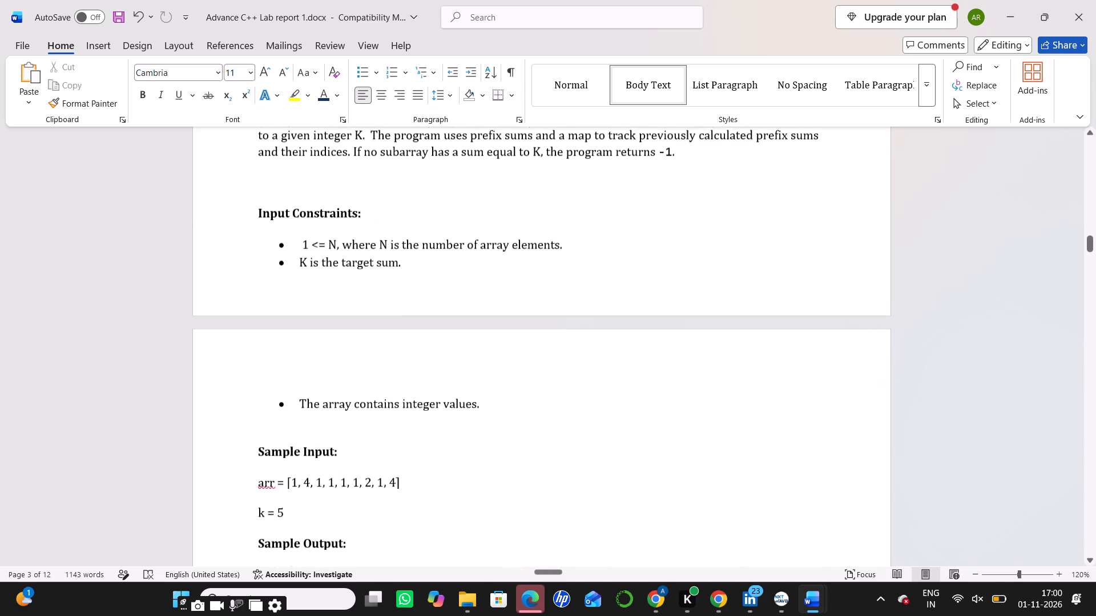
pyautogui.scroll(1, 441, 392)
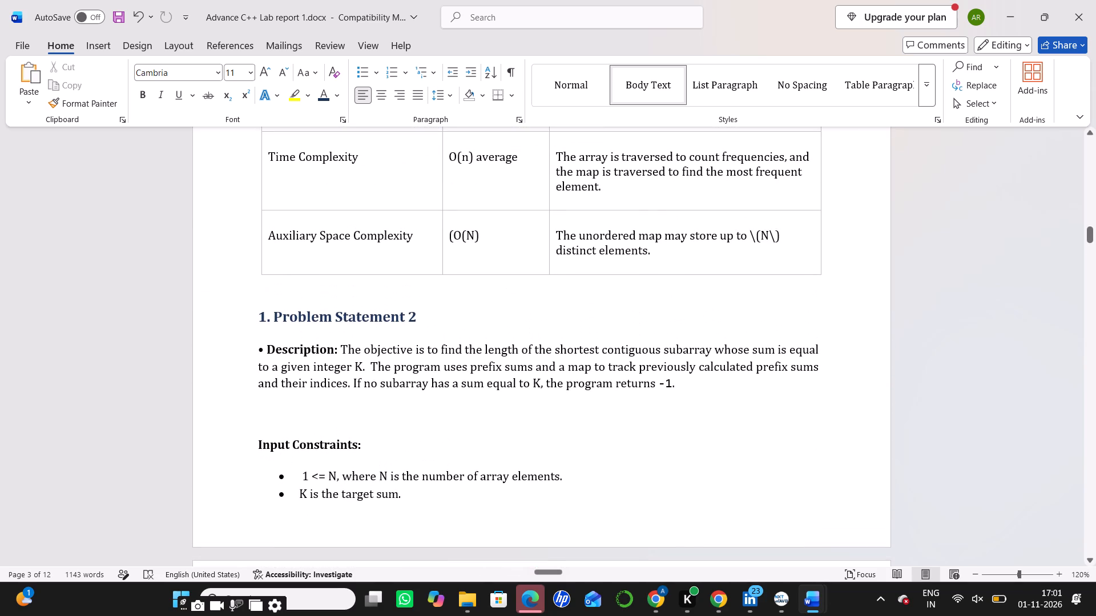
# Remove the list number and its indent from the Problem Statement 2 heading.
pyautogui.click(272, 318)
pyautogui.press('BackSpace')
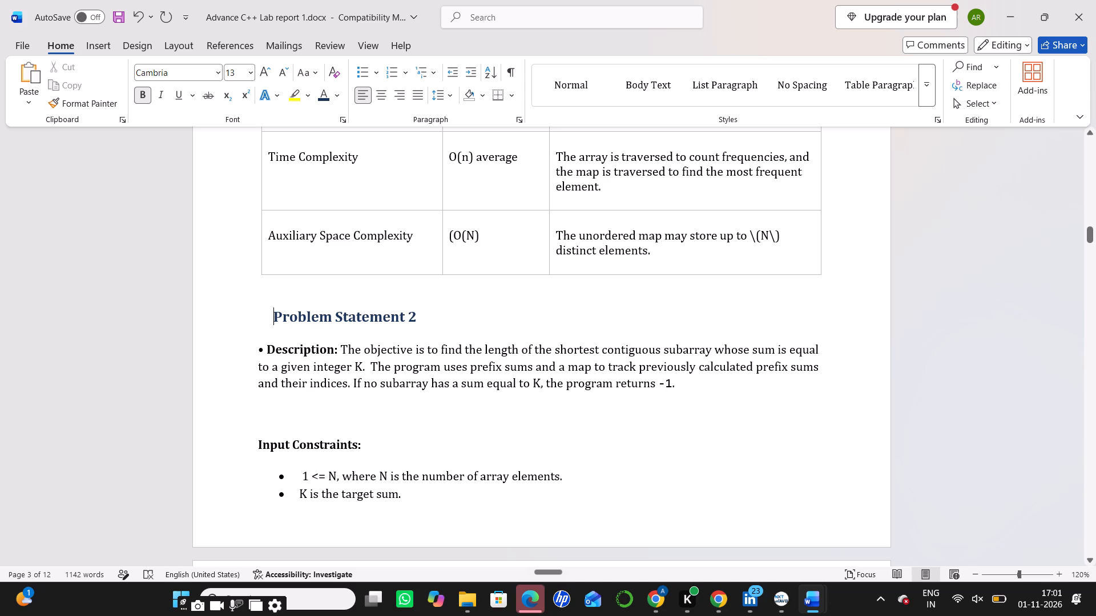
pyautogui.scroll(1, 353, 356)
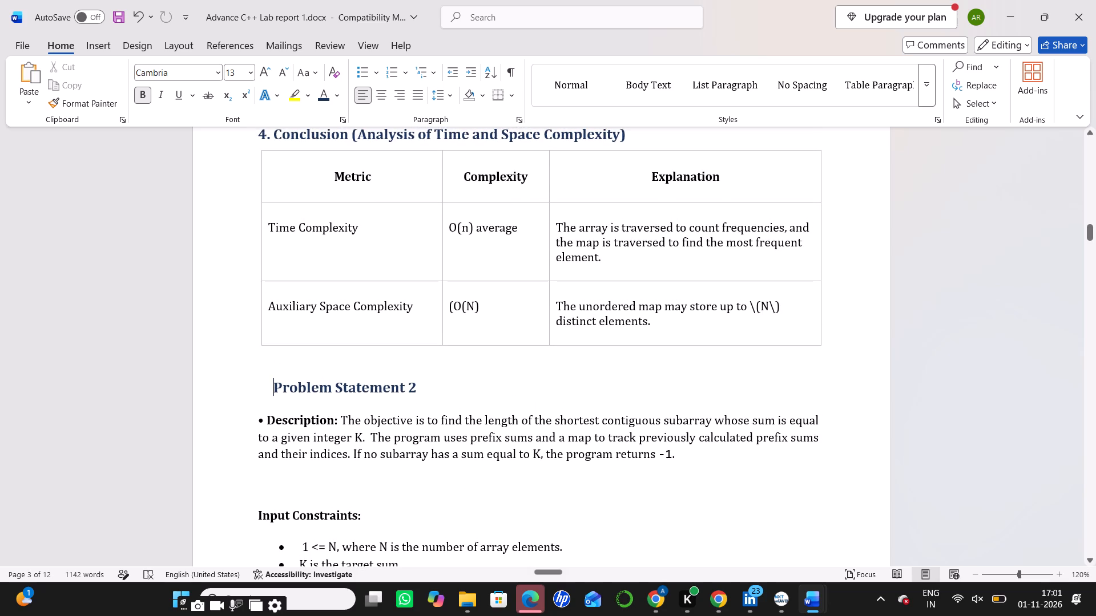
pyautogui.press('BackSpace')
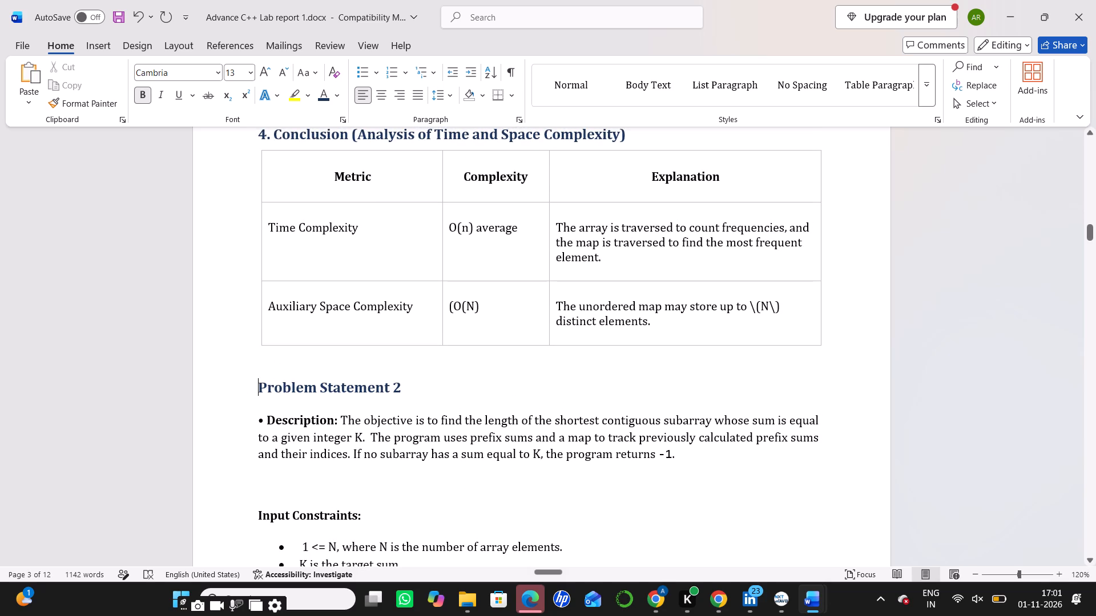
# Examine the heading numbering and layout of the Problem Statement 1 section in comparison with the Problem Statement 2 heading.
pyautogui.scroll(11, 345, 429)
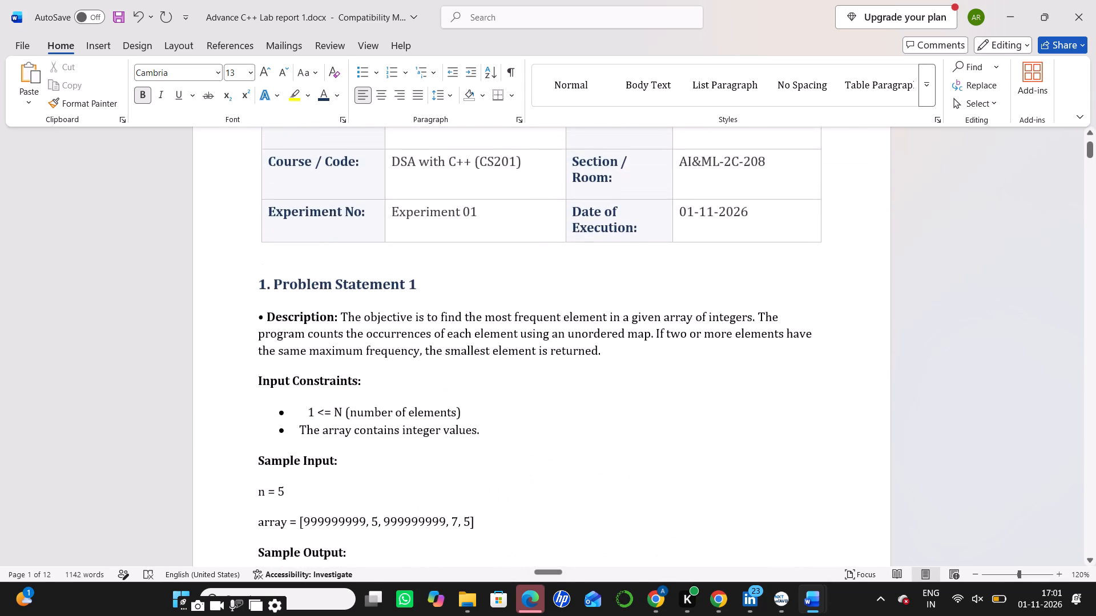
pyautogui.scroll(1, 345, 429)
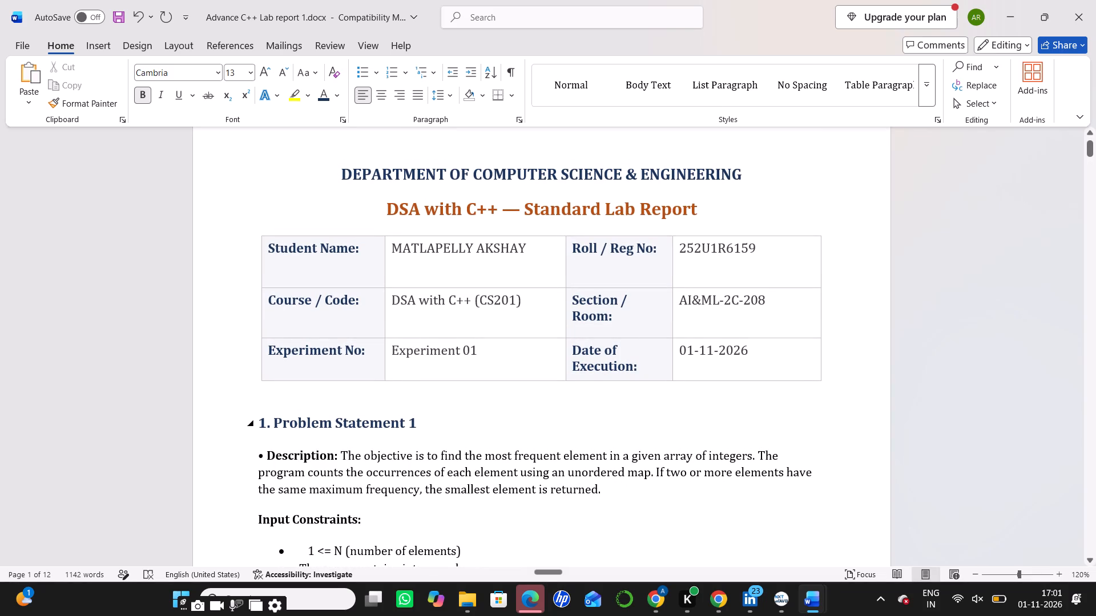
pyautogui.scroll(-7, 393, 538)
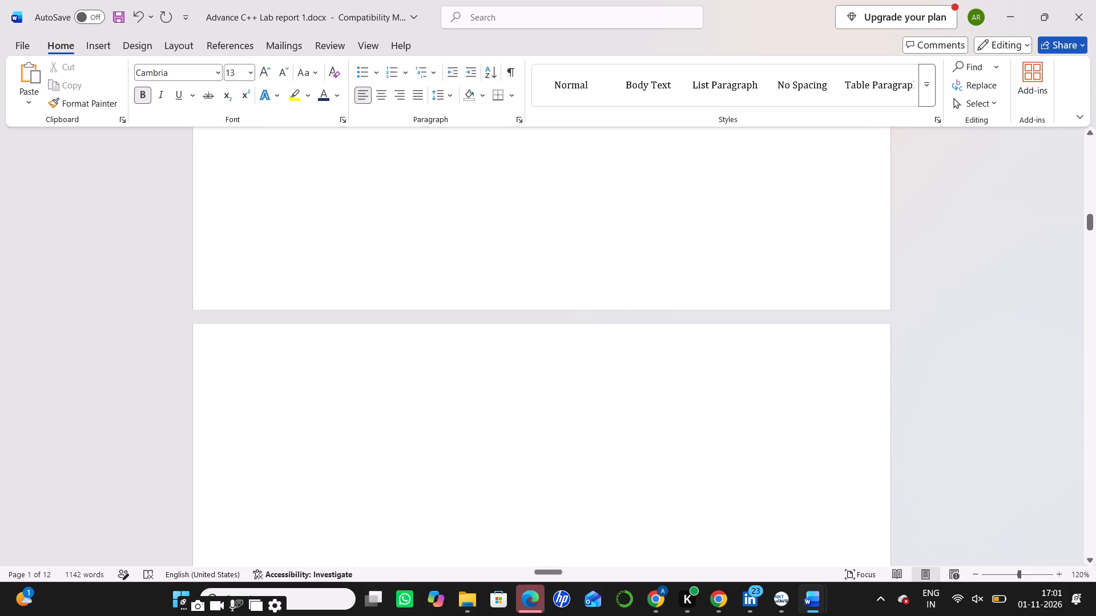
pyautogui.scroll(4, 393, 538)
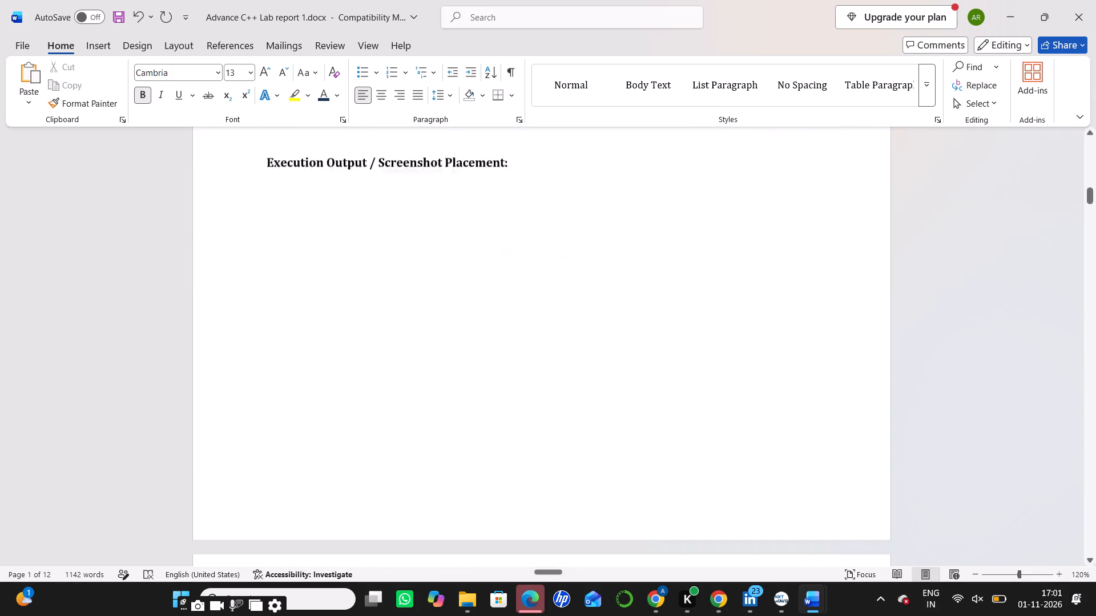
pyautogui.scroll(4, 393, 538)
pyautogui.scroll(-5, 393, 538)
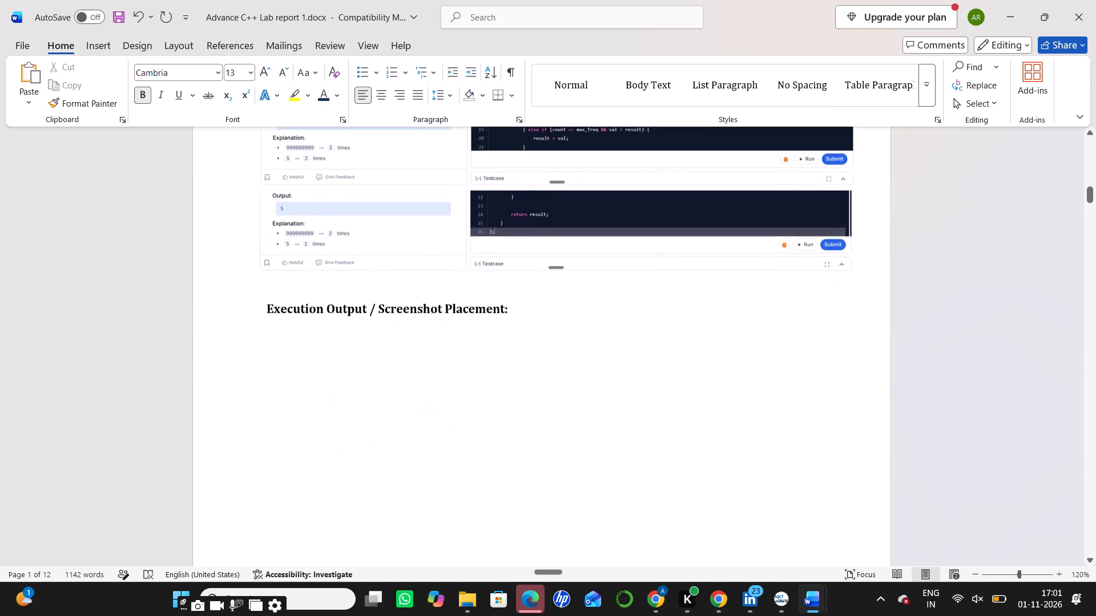
pyautogui.scroll(-3, 393, 538)
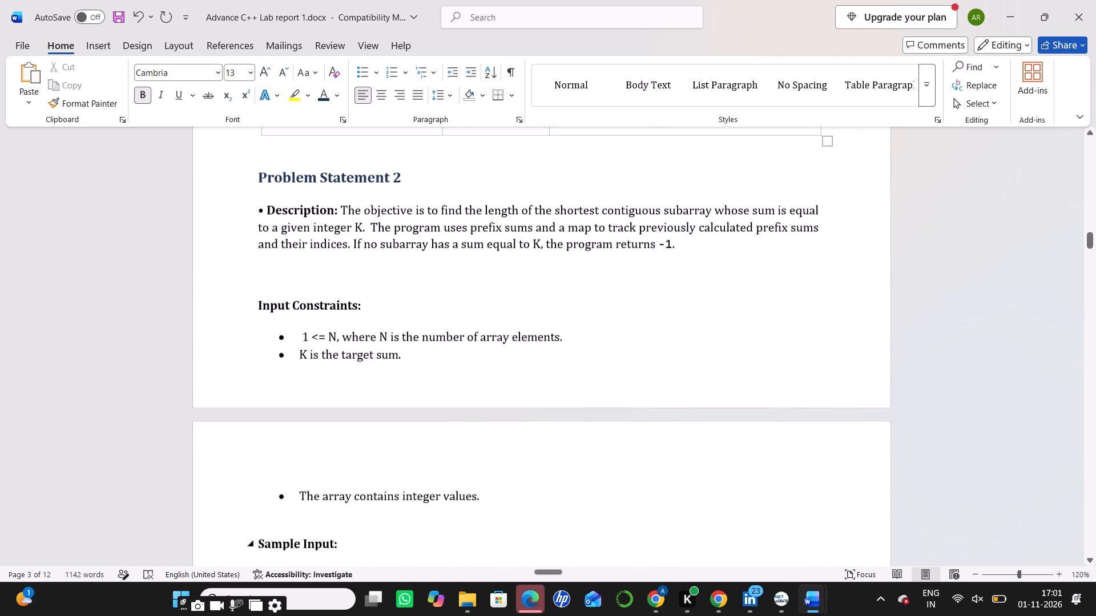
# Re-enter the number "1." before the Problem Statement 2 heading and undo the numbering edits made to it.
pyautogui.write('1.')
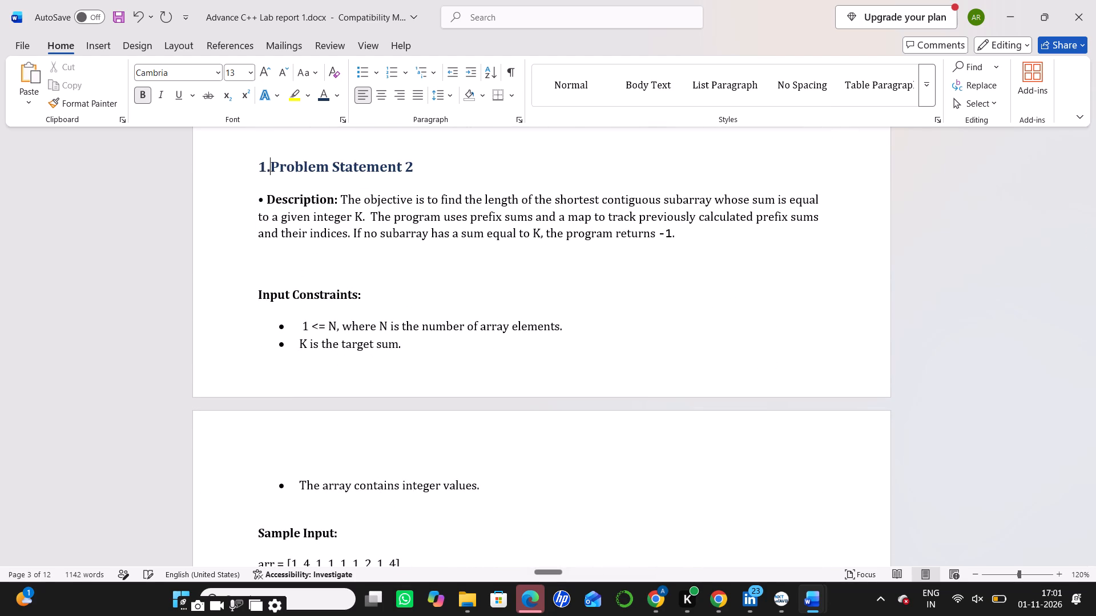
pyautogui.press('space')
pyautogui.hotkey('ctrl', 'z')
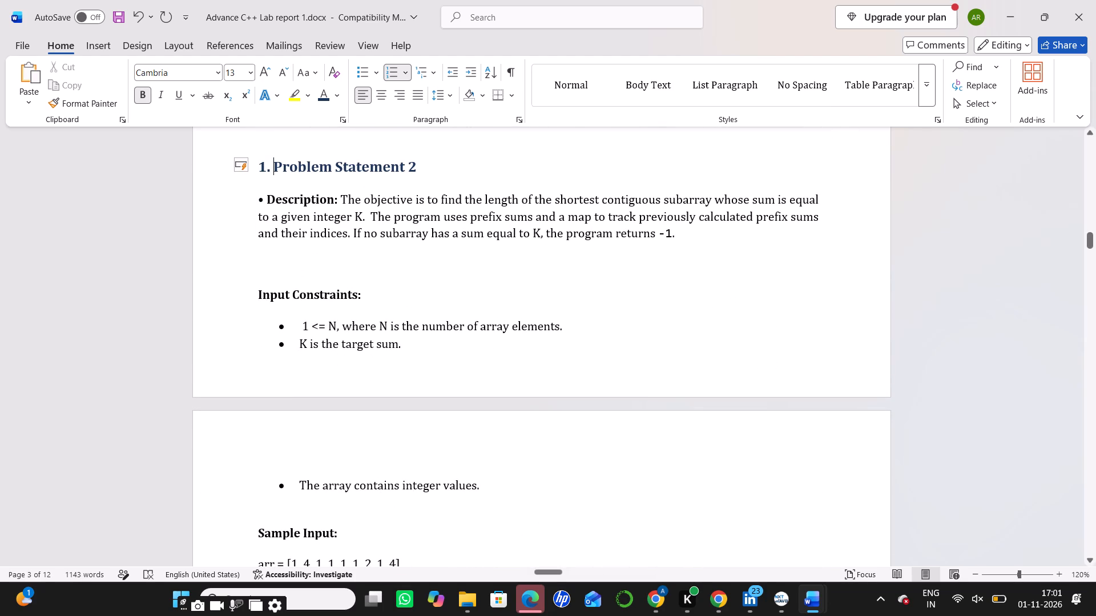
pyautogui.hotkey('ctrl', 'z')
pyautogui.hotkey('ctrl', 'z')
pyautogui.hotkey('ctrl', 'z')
# Insert seven blank lines between the Problem Statement 2 complexity table and the Problem Statement 3 heading, moving that heading to a new page.
pyautogui.scroll(-3, 375, 299)
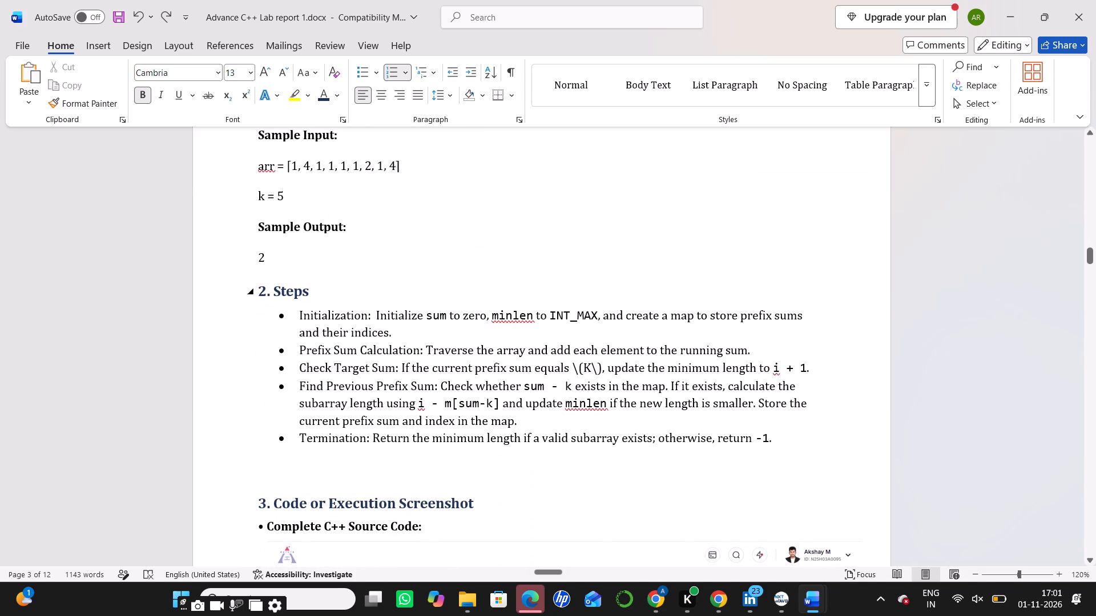
pyautogui.scroll(-3, 375, 299)
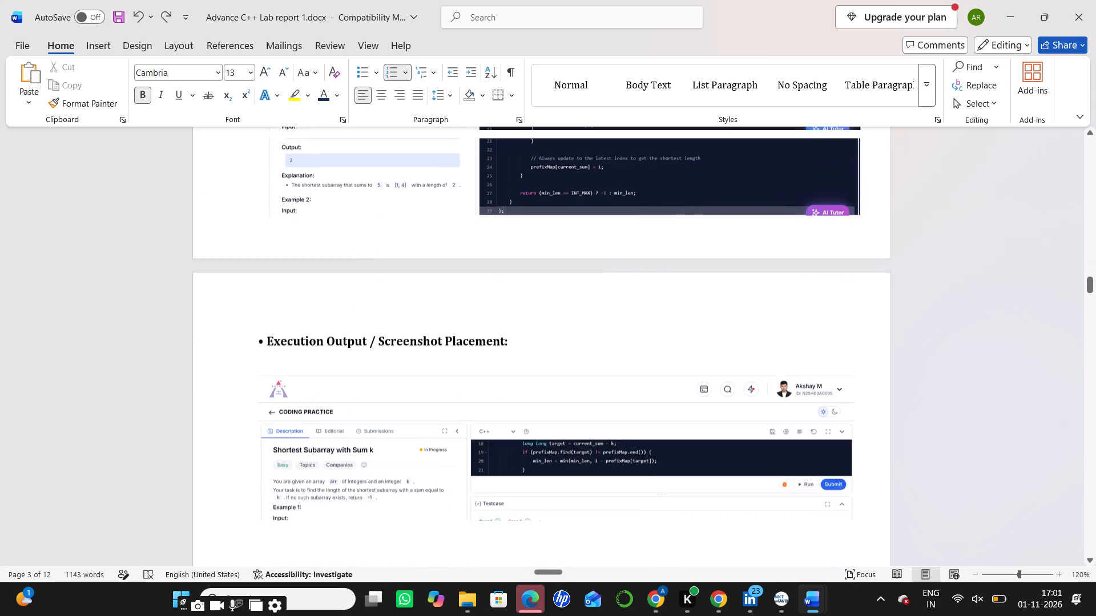
pyautogui.scroll(-3, 375, 299)
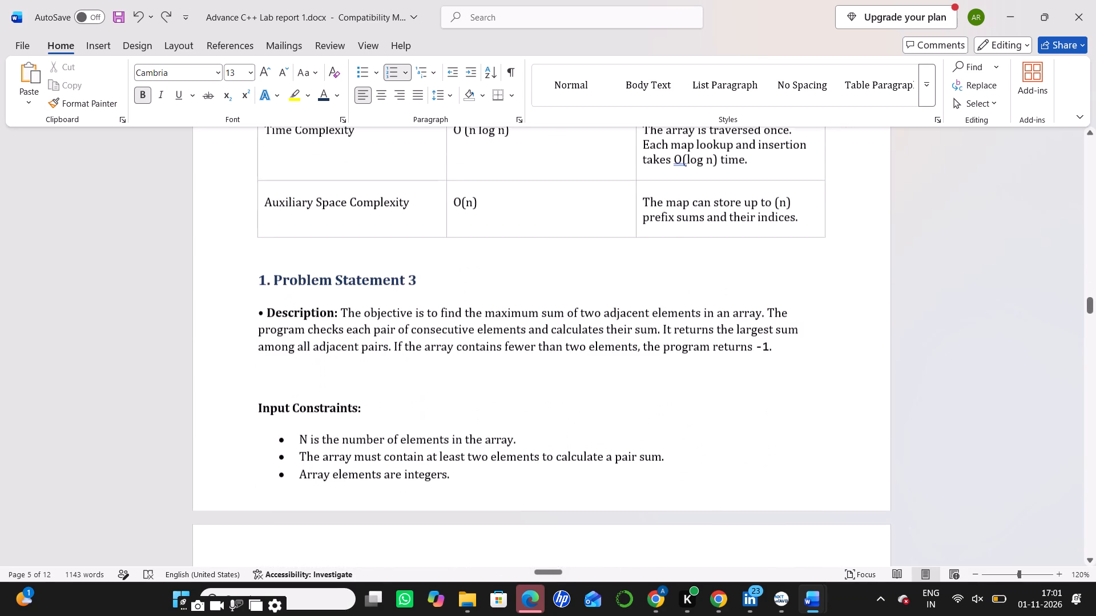
pyautogui.scroll(-2, 375, 299)
pyautogui.scroll(1, 375, 299)
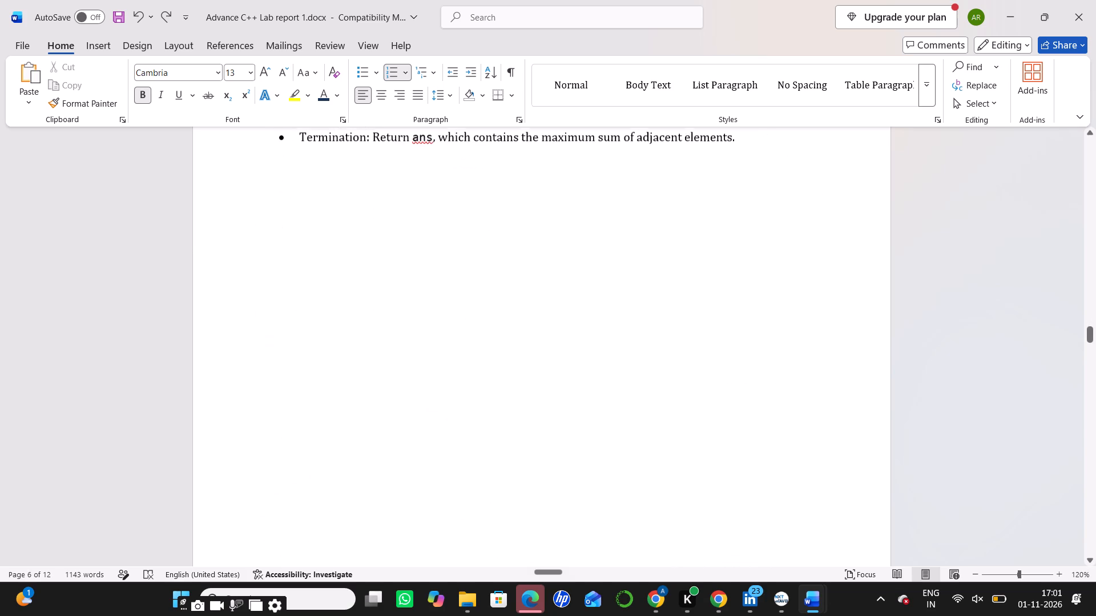
pyautogui.scroll(1, 375, 299)
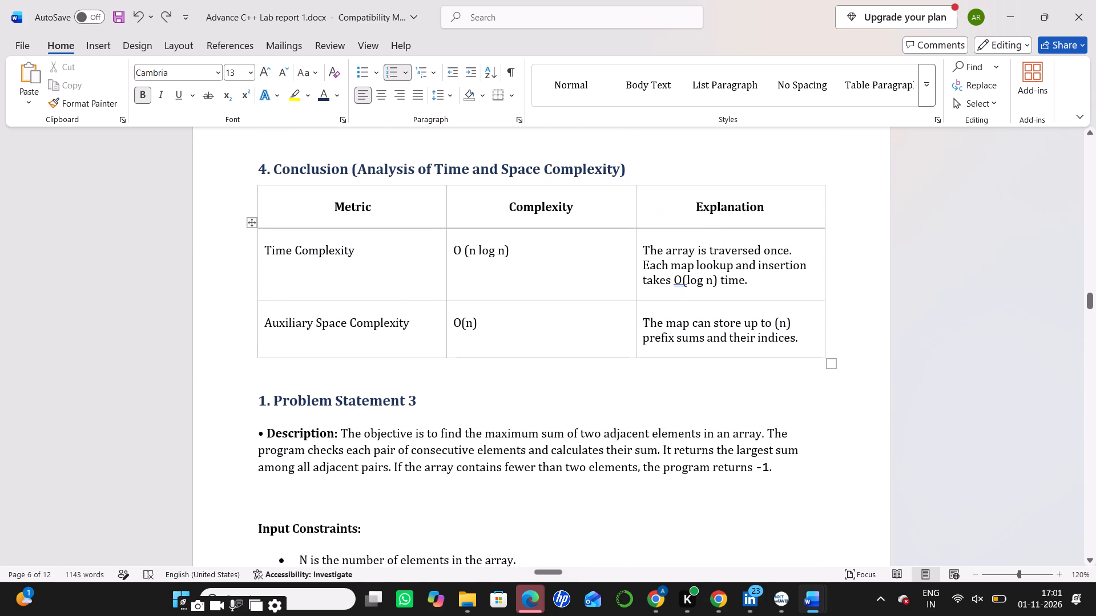
pyautogui.click(317, 377)
pyautogui.press('Return')
pyautogui.press('Return')
pyautogui.press('Return')
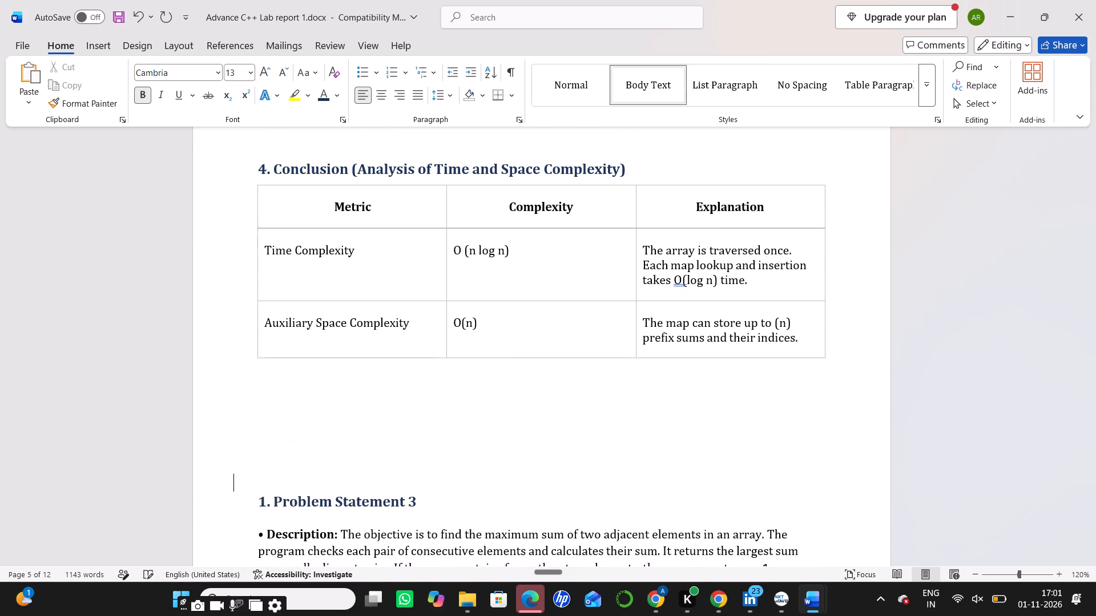
pyautogui.press('Return')
pyautogui.press('Return')
pyautogui.scroll(-3, 317, 377)
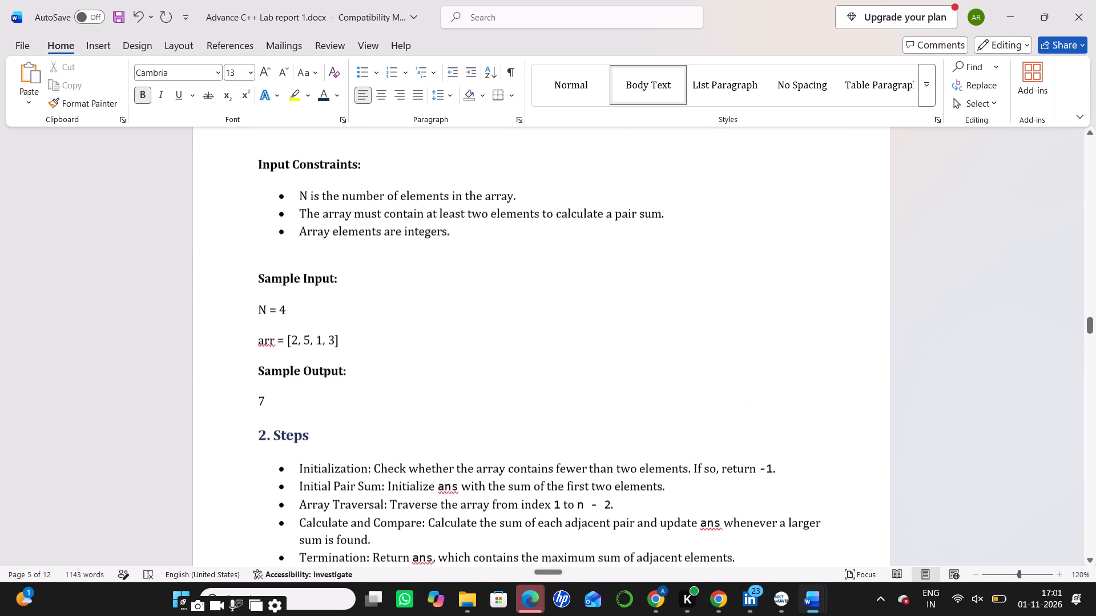
pyautogui.scroll(-2, 317, 377)
pyautogui.scroll(2, 317, 377)
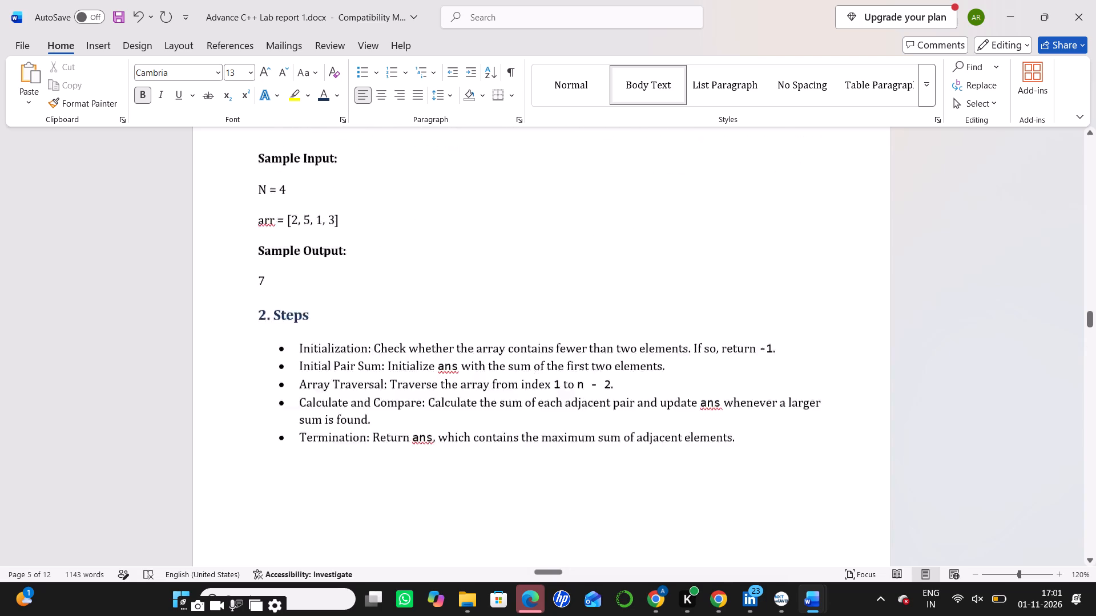
pyautogui.scroll(2, 317, 377)
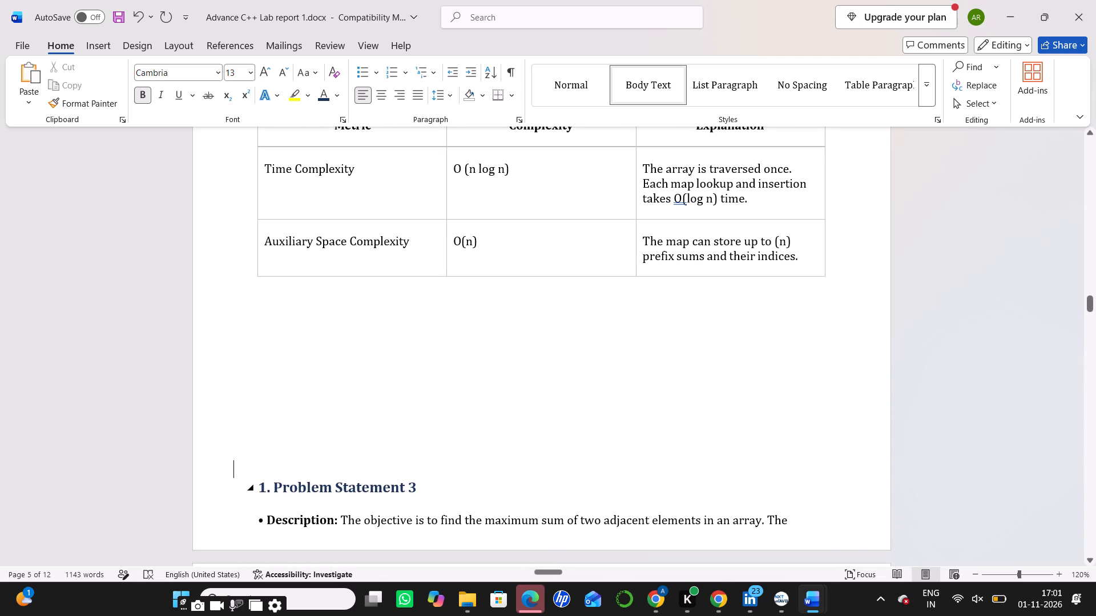
pyautogui.press('Return')
pyautogui.press('Return')
pyautogui.scroll(-1, 321, 447)
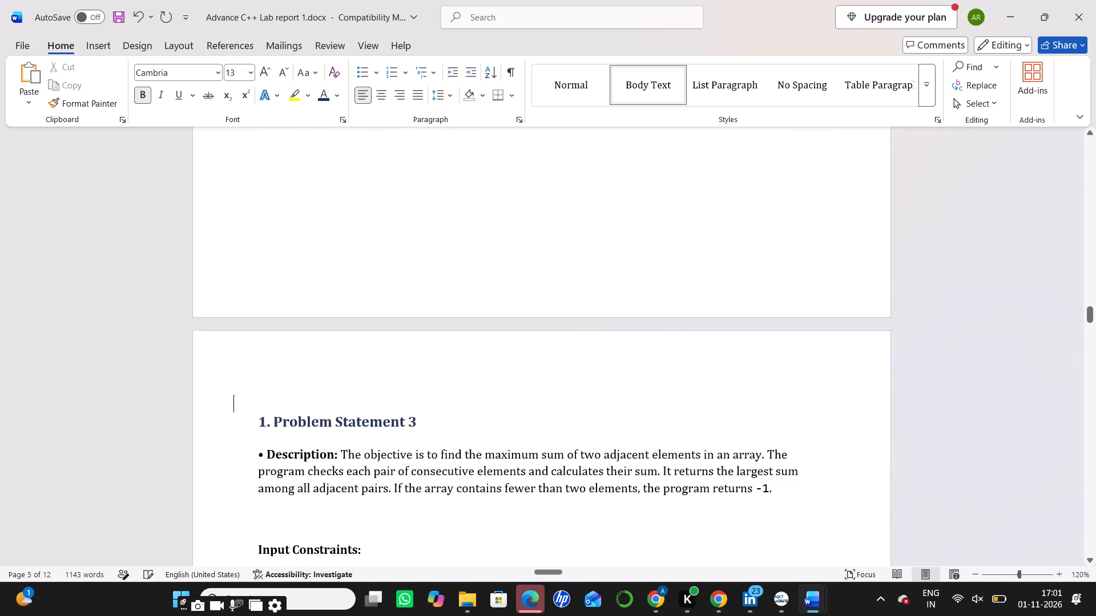
# Insert three blank lines above the Problem Statement 2 Conclusion (Analysis of Time and Space Complexity) heading.
pyautogui.scroll(-1, 321, 447)
pyautogui.scroll(-3, 413, 414)
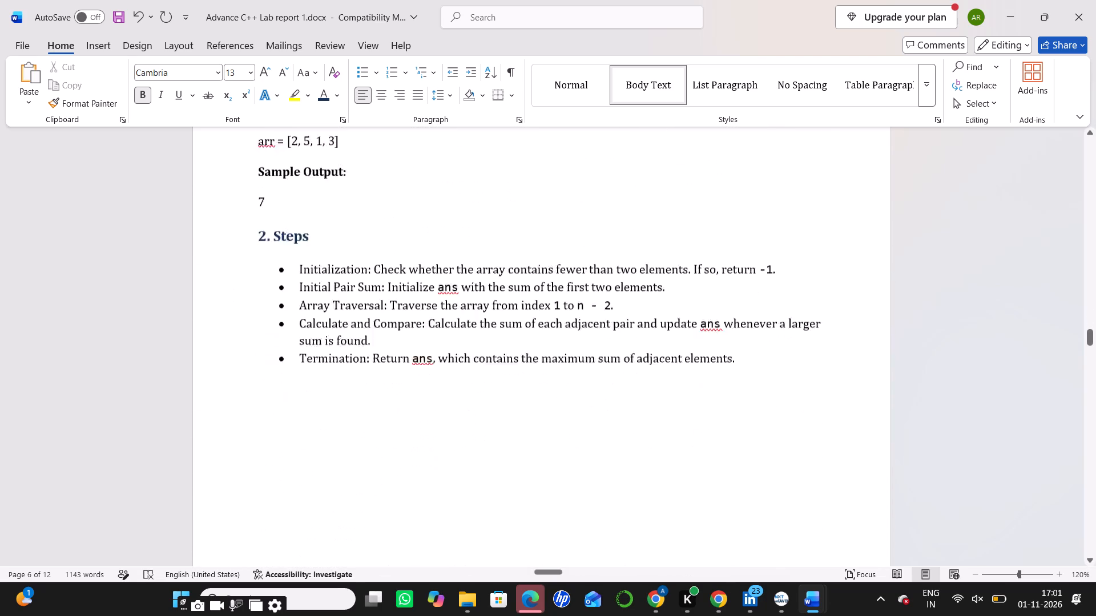
pyautogui.scroll(-3, 413, 414)
pyautogui.scroll(2, 413, 414)
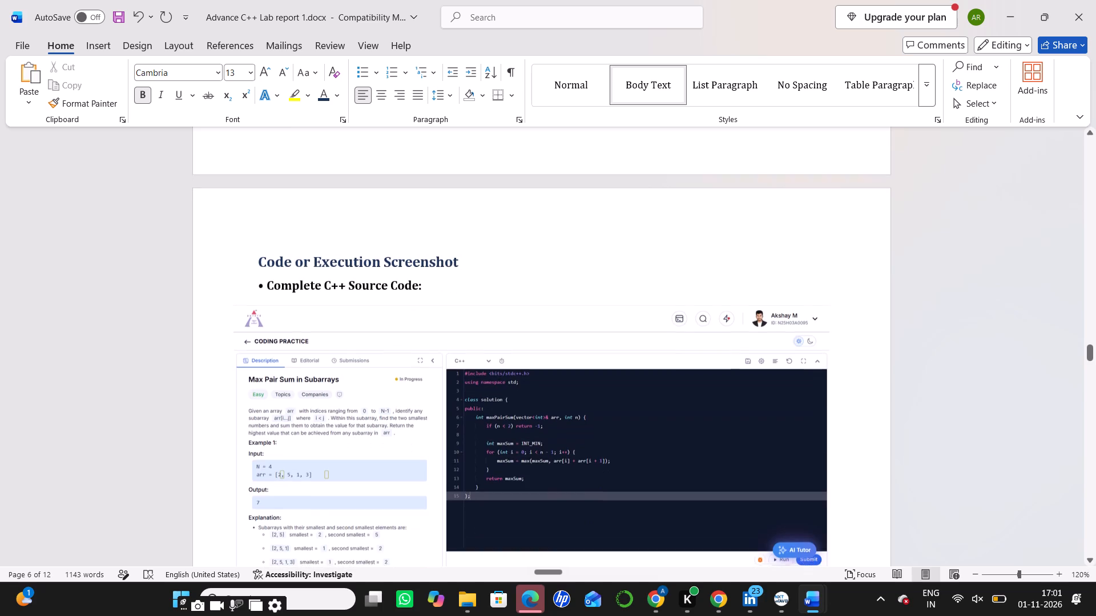
pyautogui.scroll(5, 413, 414)
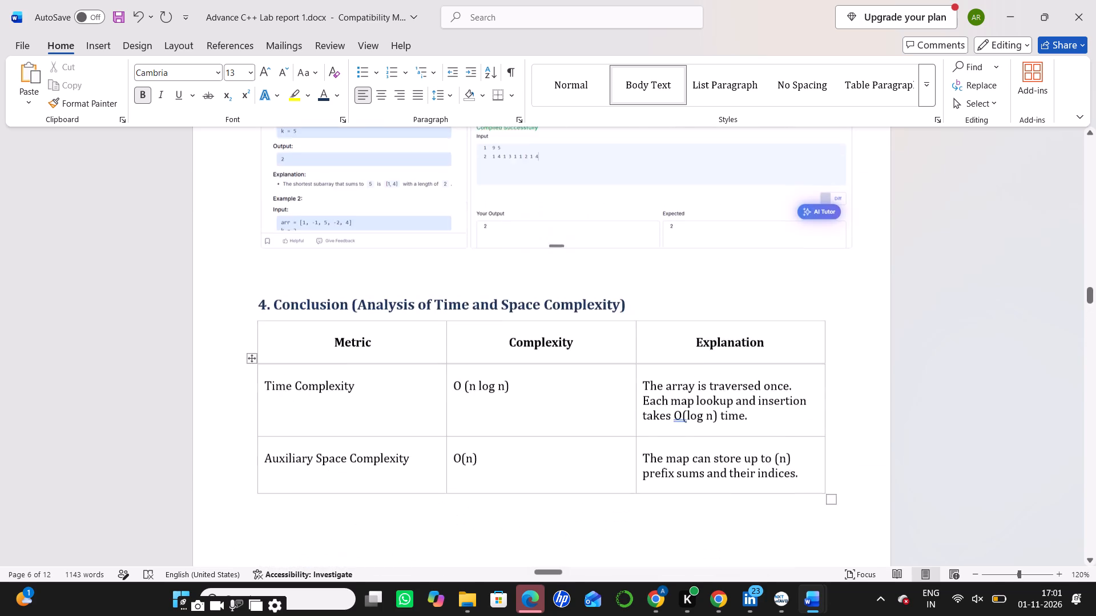
pyautogui.scroll(1, 413, 414)
pyautogui.click(334, 384)
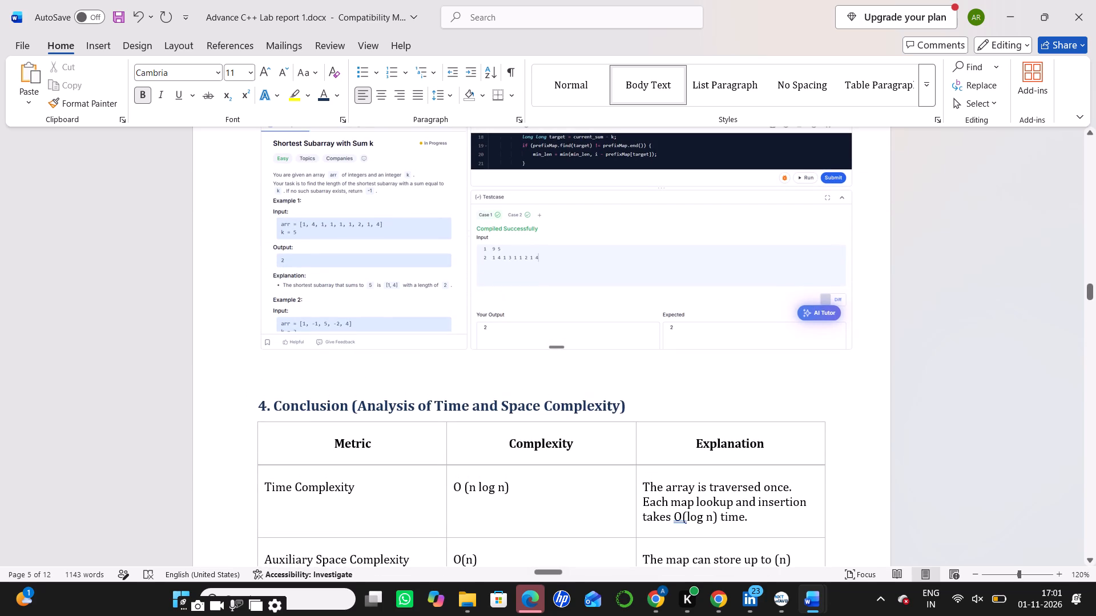
pyautogui.press('Return')
pyautogui.press('Return')
pyautogui.press('Return')
# Insert two blank lines between the Problem Statement 2 Execution Output / Screenshot Placement heading and its screenshot.
pyautogui.scroll(1, 353, 372)
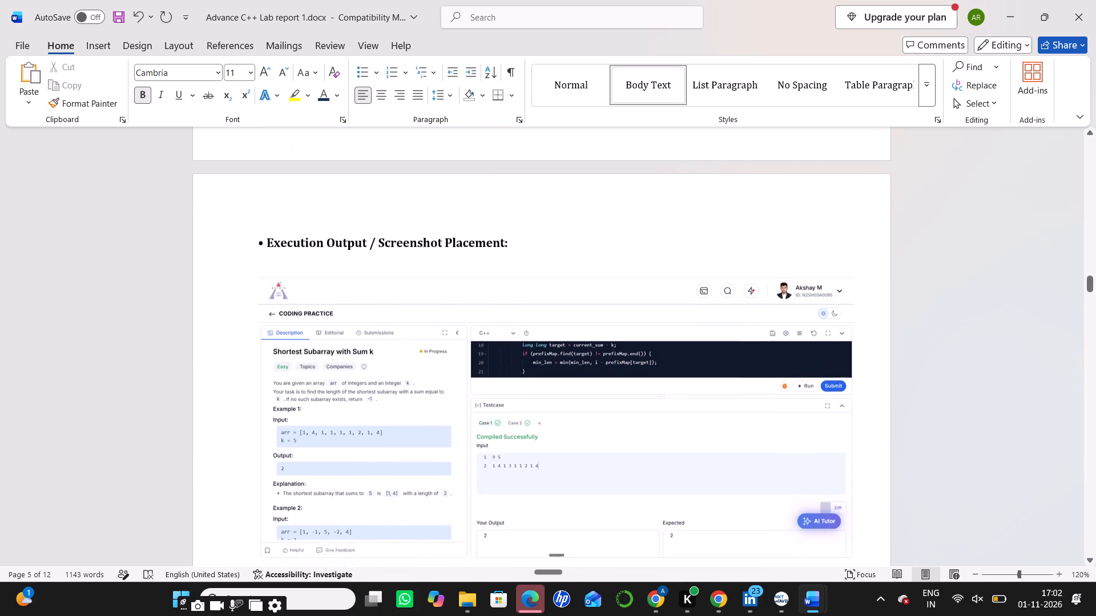
pyautogui.scroll(1, 353, 372)
pyautogui.click(323, 280)
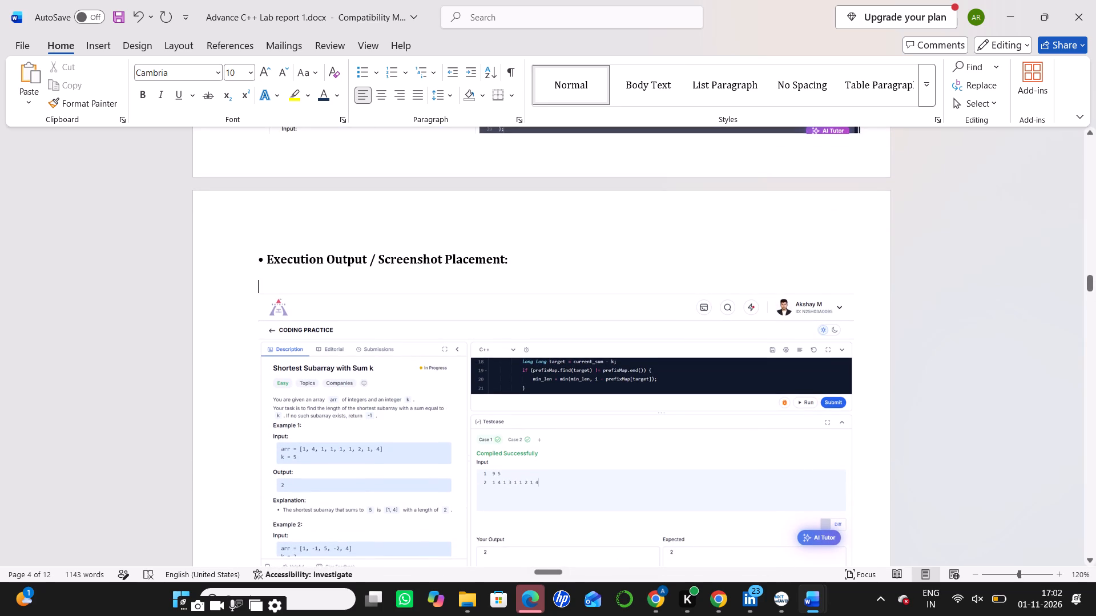
pyautogui.press('Return')
pyautogui.press('Return')
# Insert two blank lines after the Problem Statement 2 source code screenshots, above the Execution Output / Screenshot Placement heading.
pyautogui.click(290, 250)
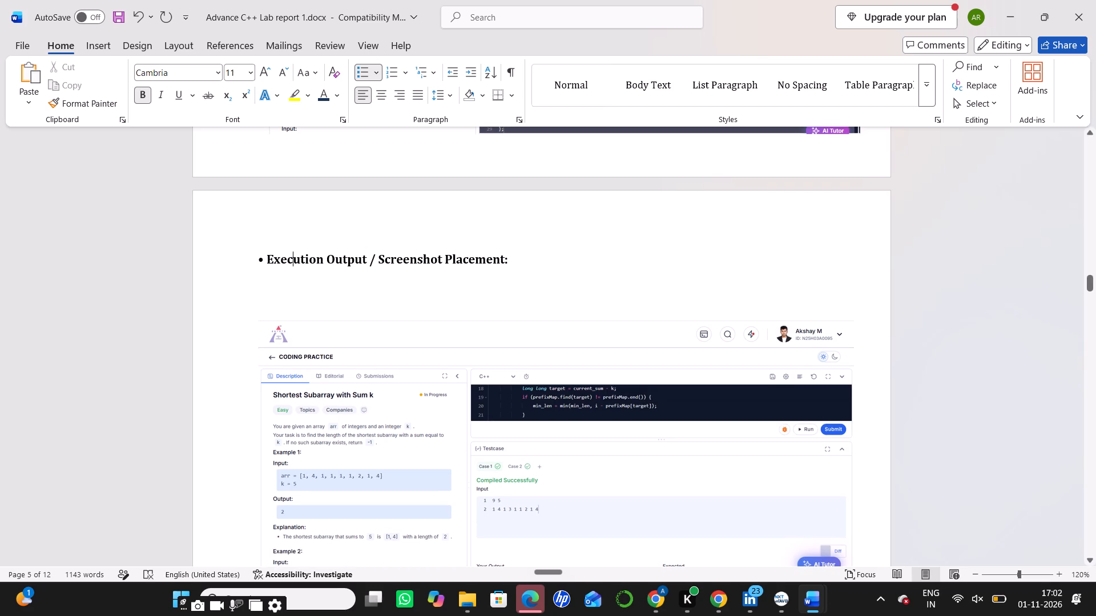
pyautogui.scroll(1, 435, 282)
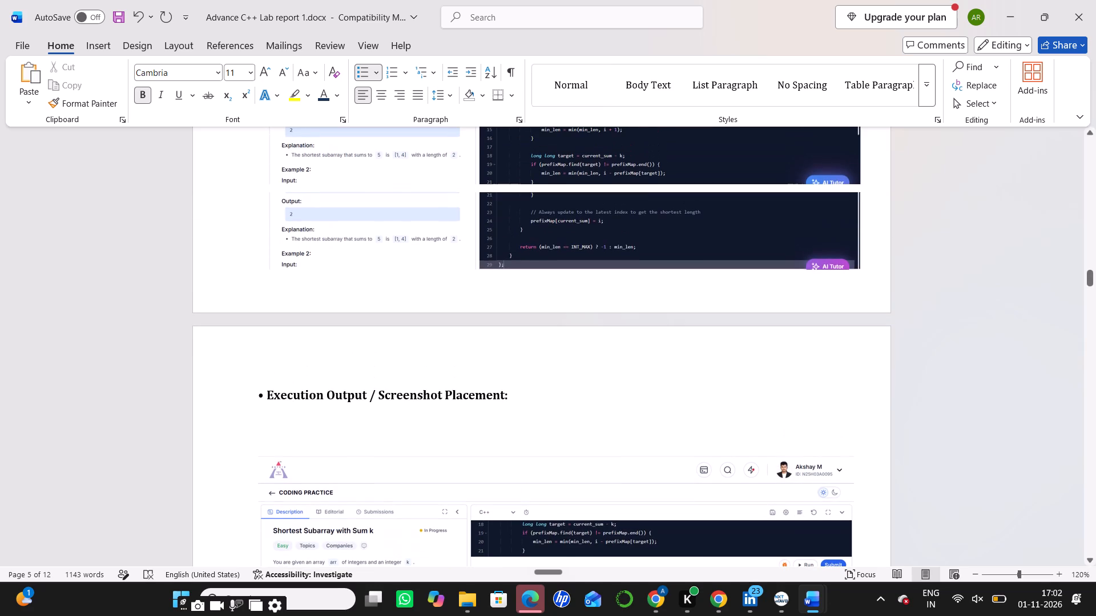
pyautogui.click(851, 283)
pyautogui.press('Return')
pyautogui.press('Return')
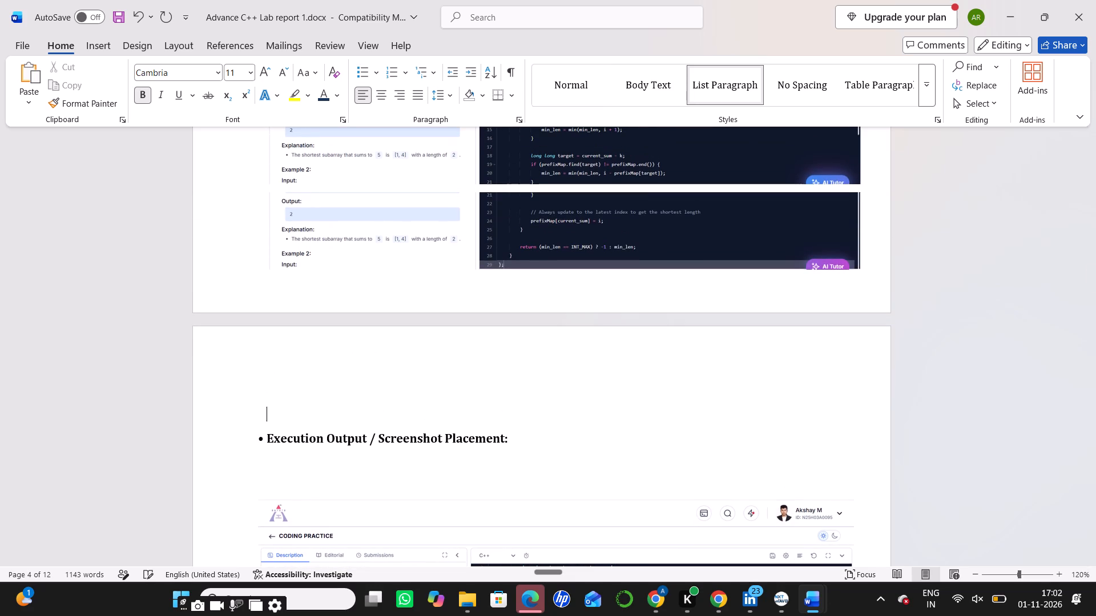
# Examine the page layout and spacing of the Problem Statement 3 section, from its heading to the complexity table.
pyautogui.scroll(-2, 851, 283)
pyautogui.scroll(-1, 856, 390)
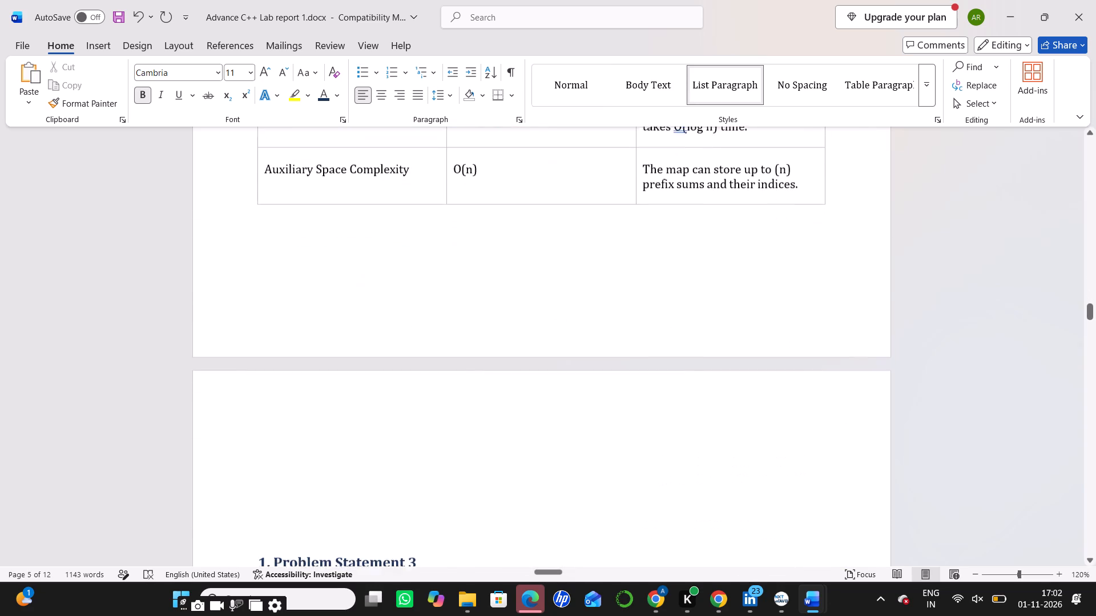
pyautogui.scroll(-2, 593, 324)
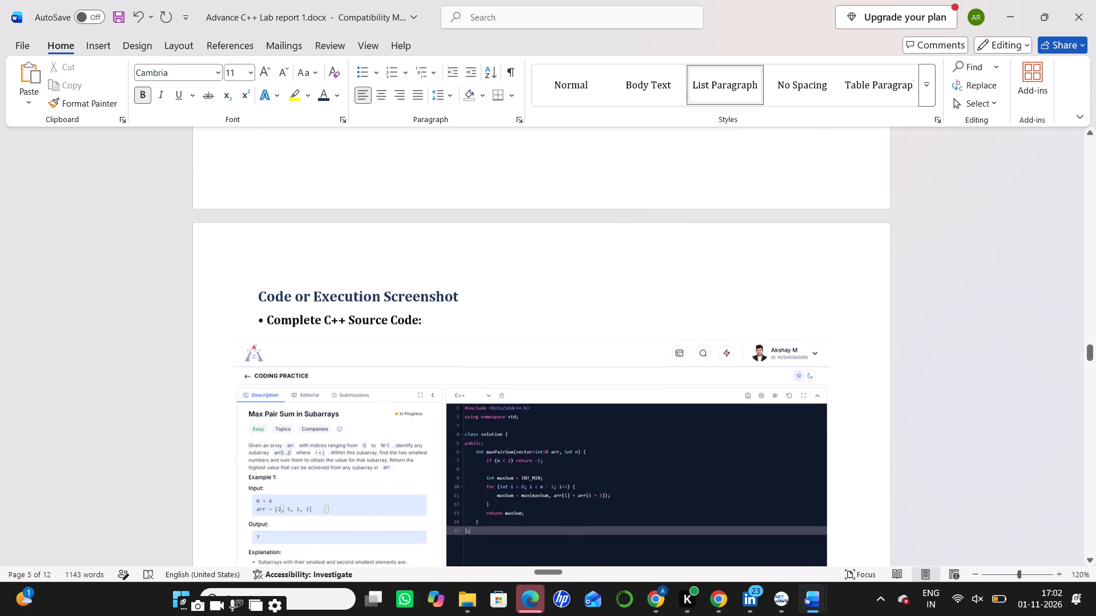
pyautogui.scroll(-1, 593, 324)
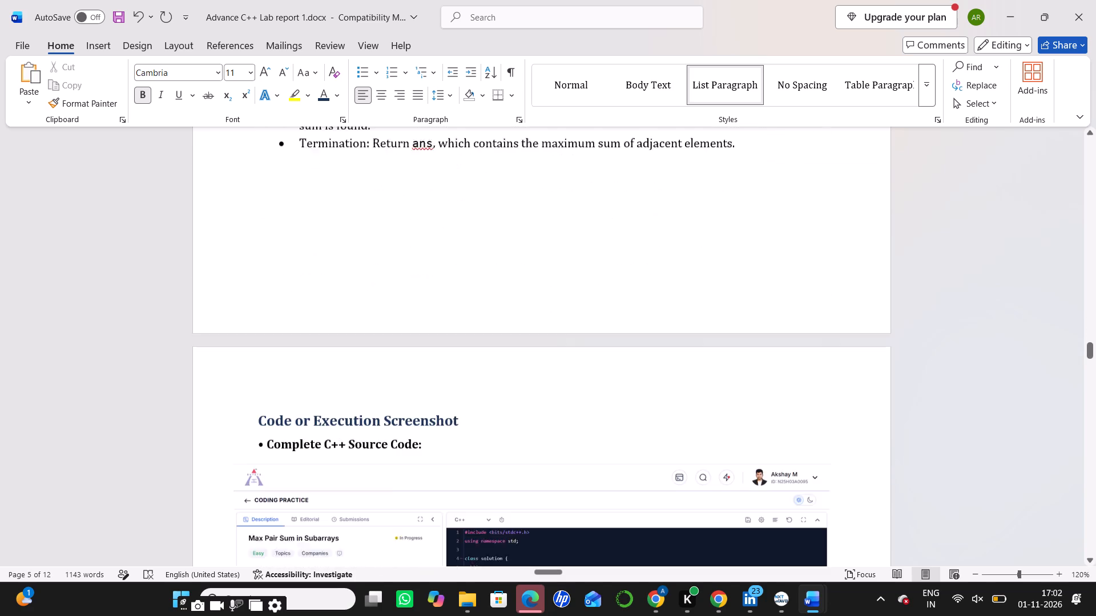
pyautogui.scroll(-2, 593, 324)
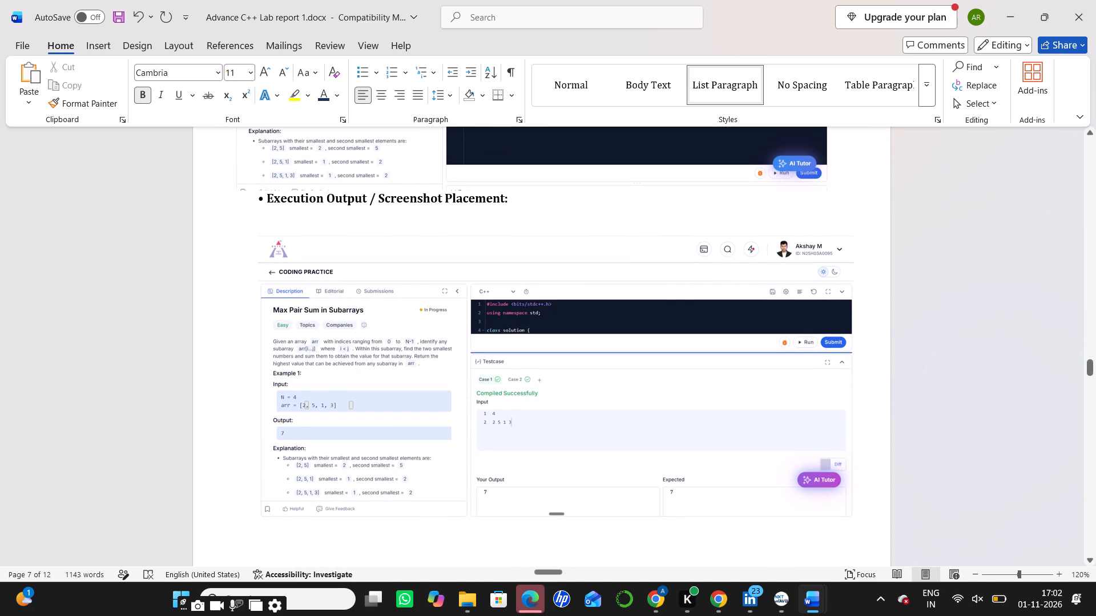
pyautogui.scroll(1, 435, 310)
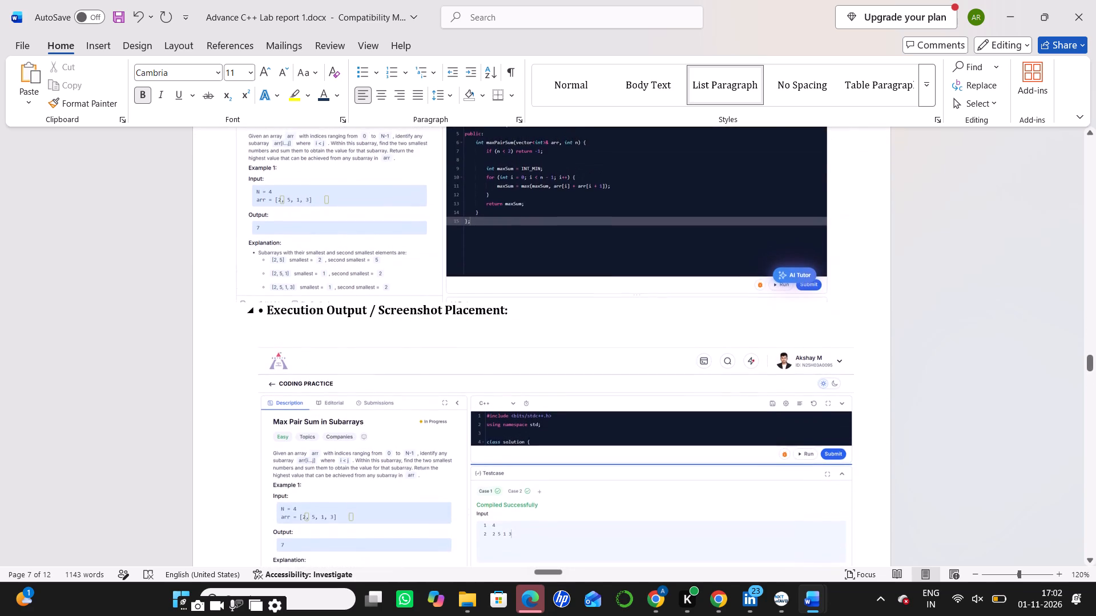
pyautogui.scroll(-3, 435, 310)
pyautogui.scroll(2, 435, 310)
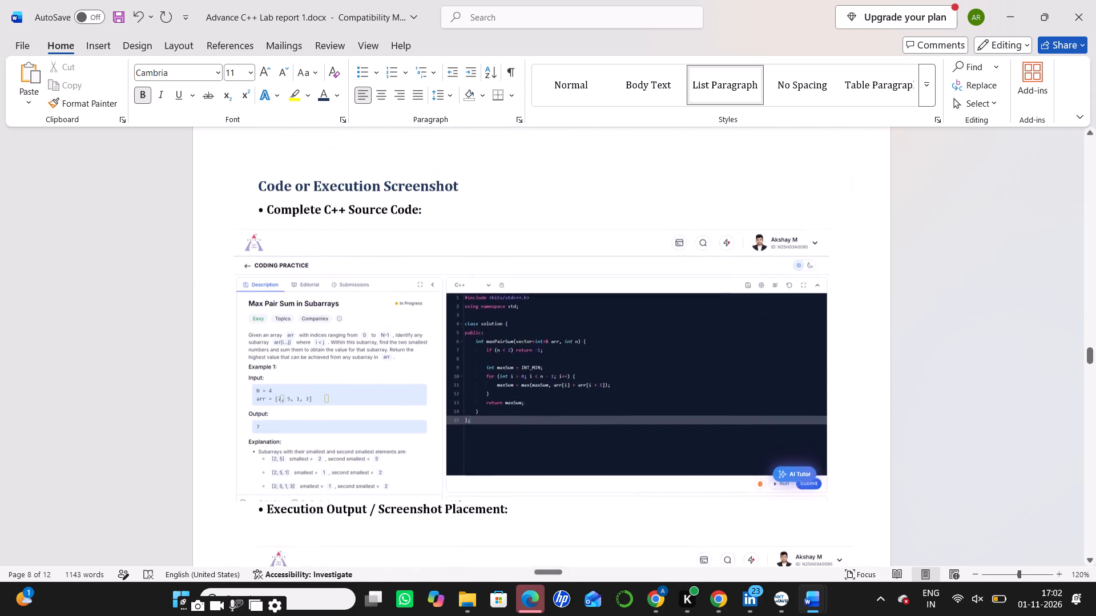
pyautogui.scroll(-4, 435, 310)
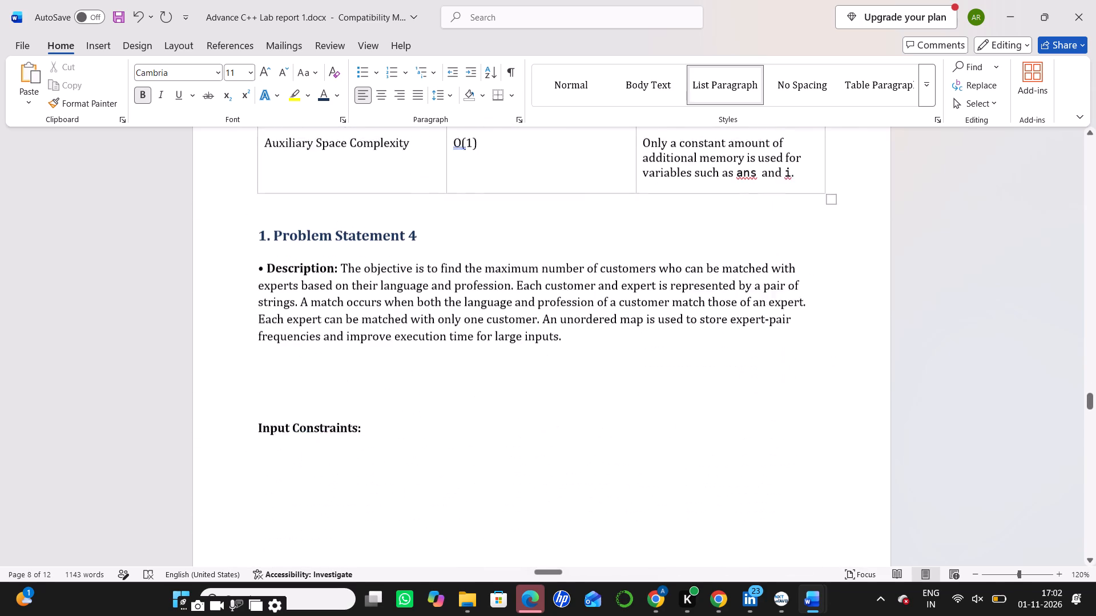
# Remove the extra blank lines between the Problem Statement 4 description and the Input Constraints heading, keeping the description's final period.
pyautogui.scroll(-1, 435, 310)
pyautogui.click(412, 354)
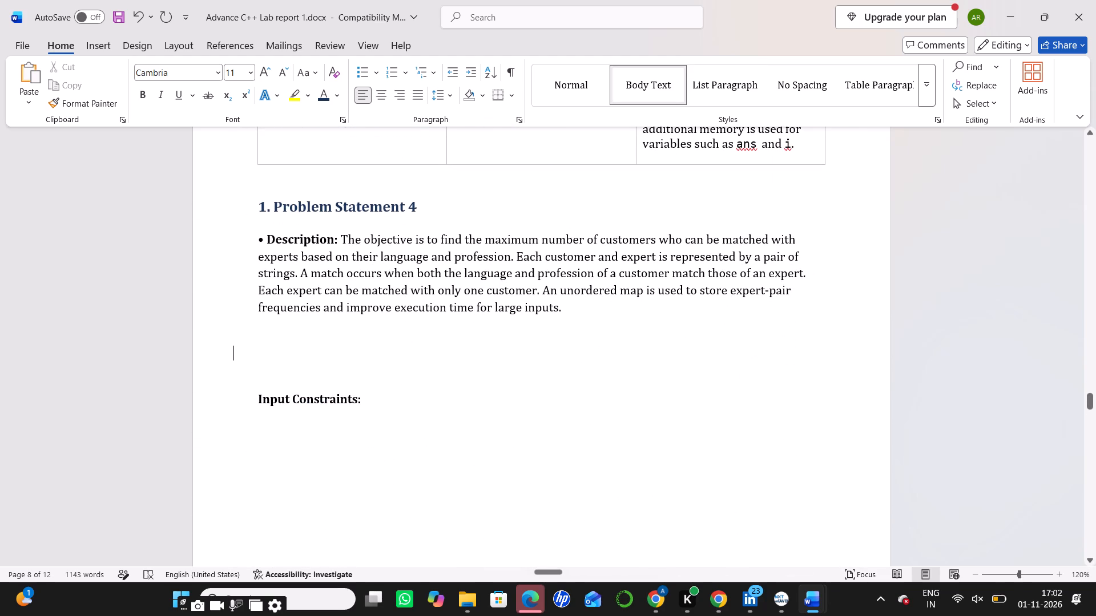
pyautogui.press('BackSpace')
pyautogui.press('BackSpace')
pyautogui.press('BackSpace')
pyautogui.press('BackSpace')
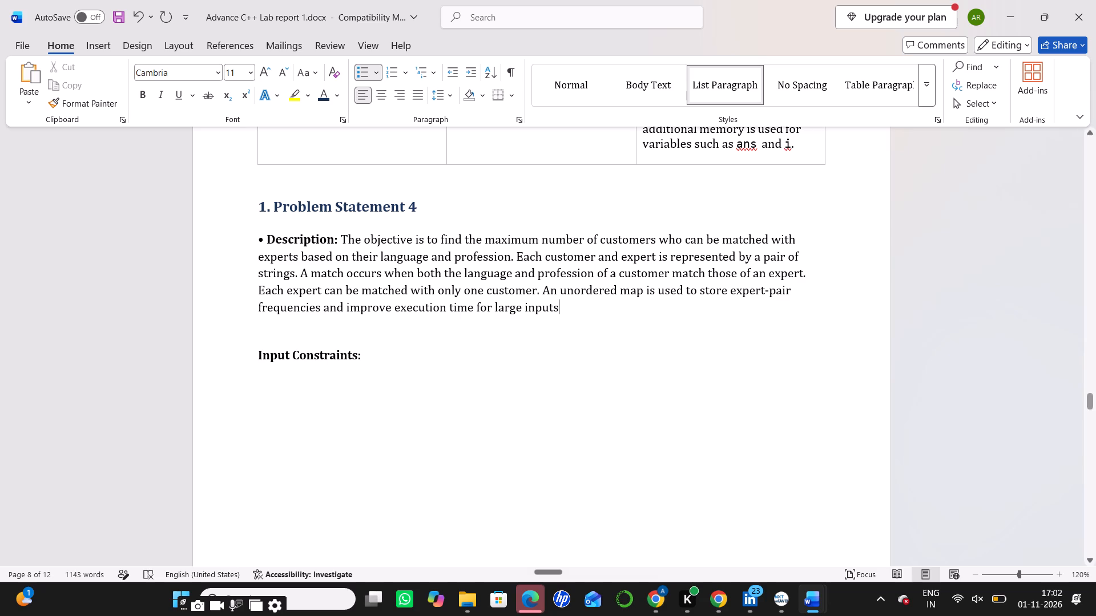
pyautogui.hotkey('ctrl', 'z')
# Copy the seven Problem Statement 4 constraint bullets from the following page and paste them directly below the description.
pyautogui.scroll(-3, 416, 398)
pyautogui.scroll(1, 416, 398)
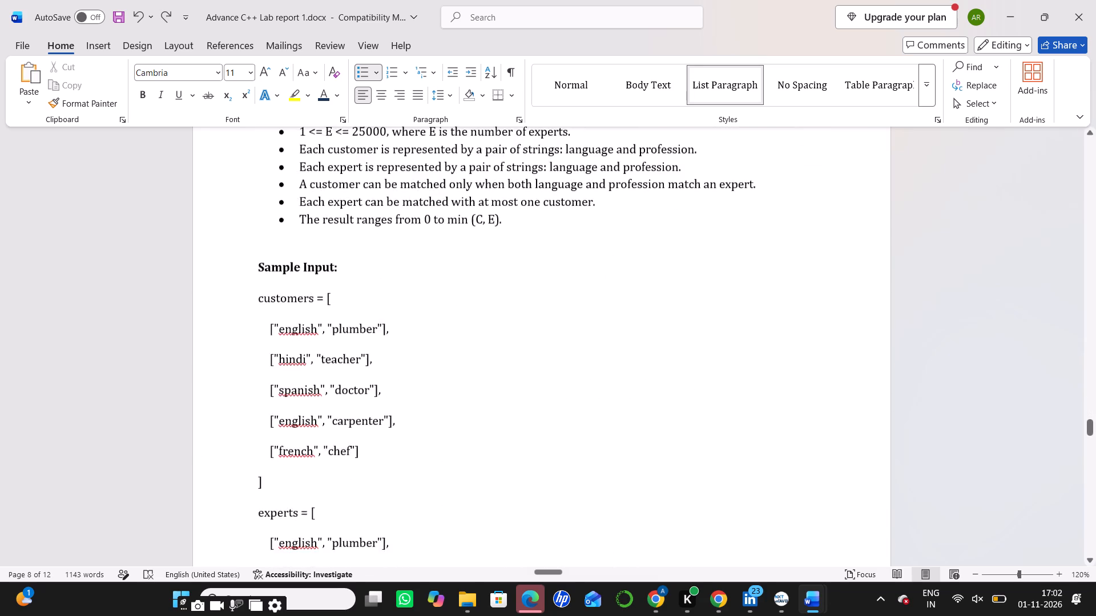
pyautogui.scroll(2, 416, 398)
pyautogui.click(382, 413)
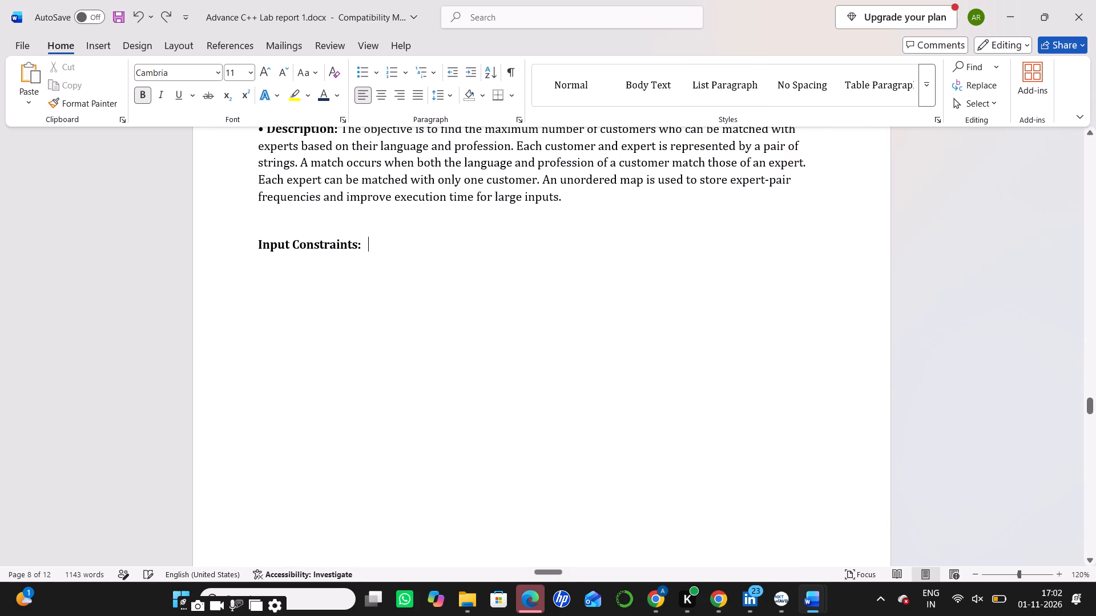
pyautogui.scroll(-1, 393, 397)
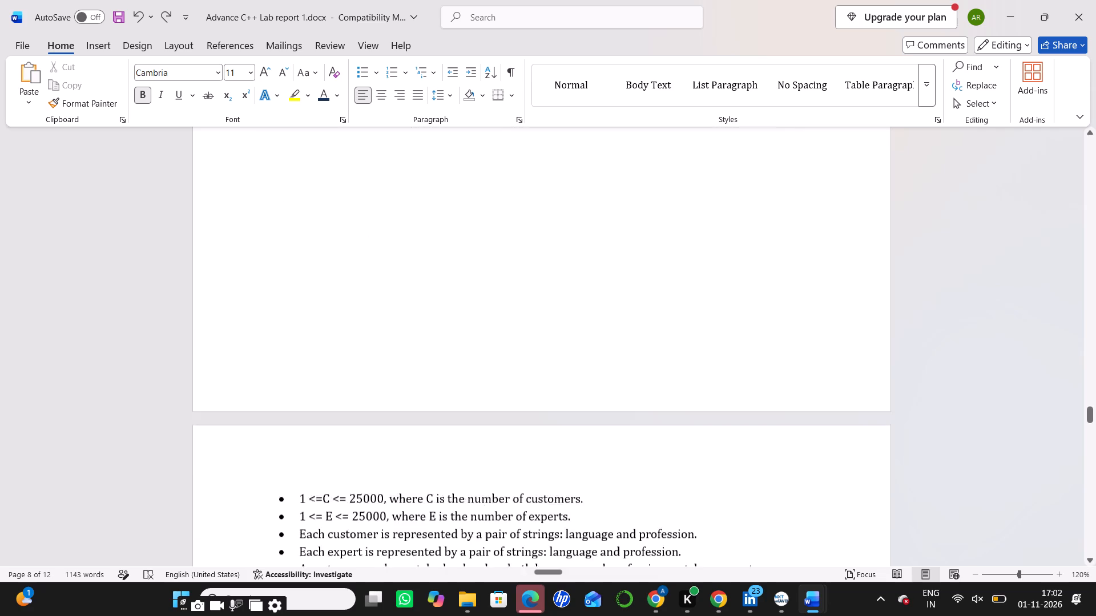
pyautogui.scroll(-1, 393, 397)
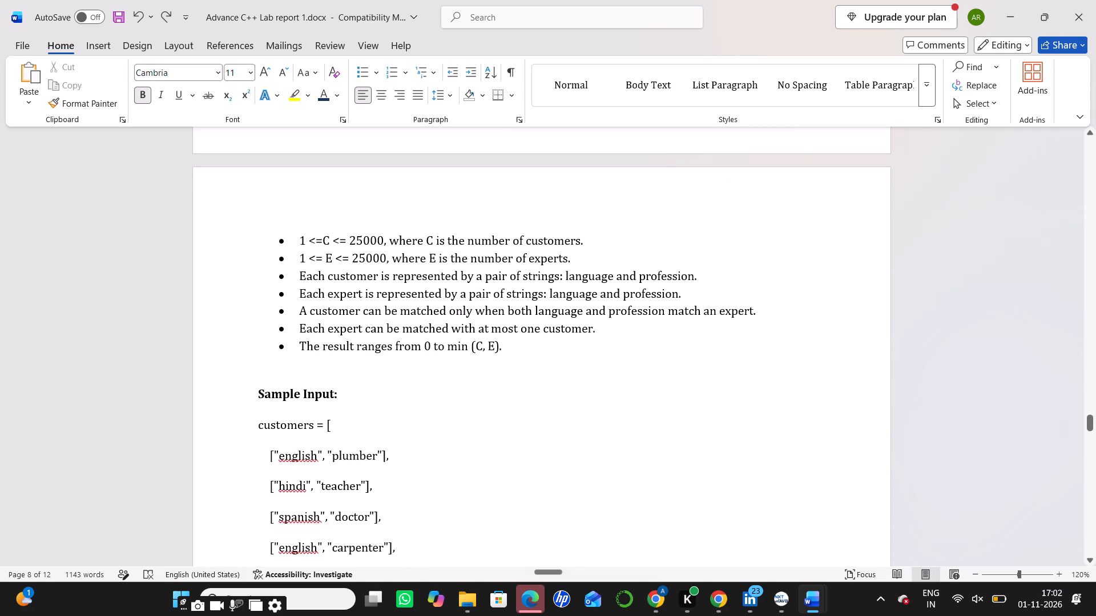
pyautogui.moveTo(521, 350); pyautogui.dragTo(300, 233)
pyautogui.hotkey('ctrl', 'c')
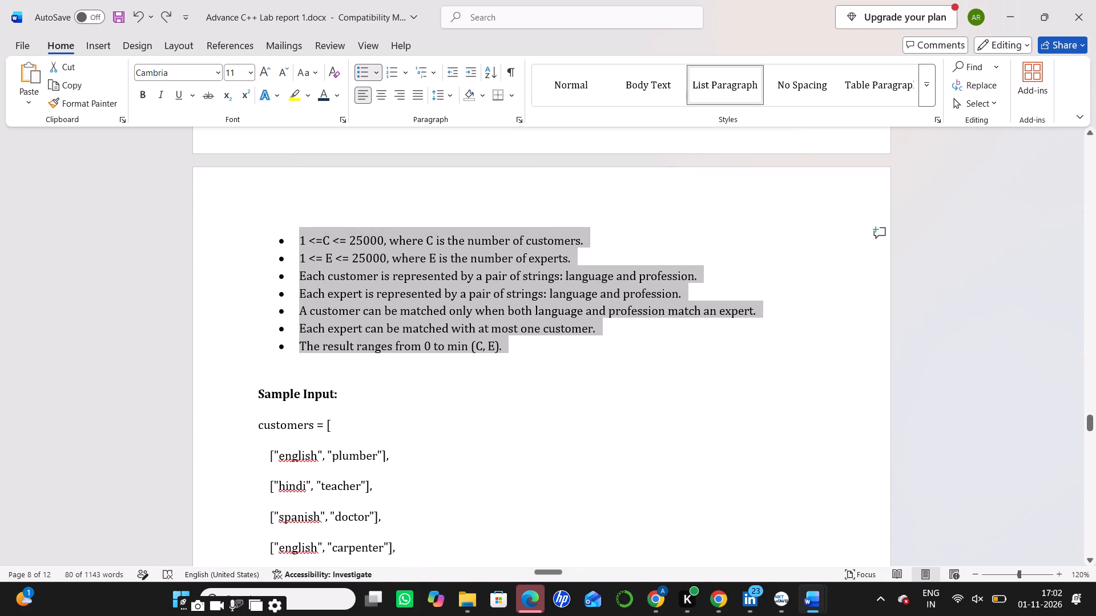
pyautogui.scroll(3, 300, 233)
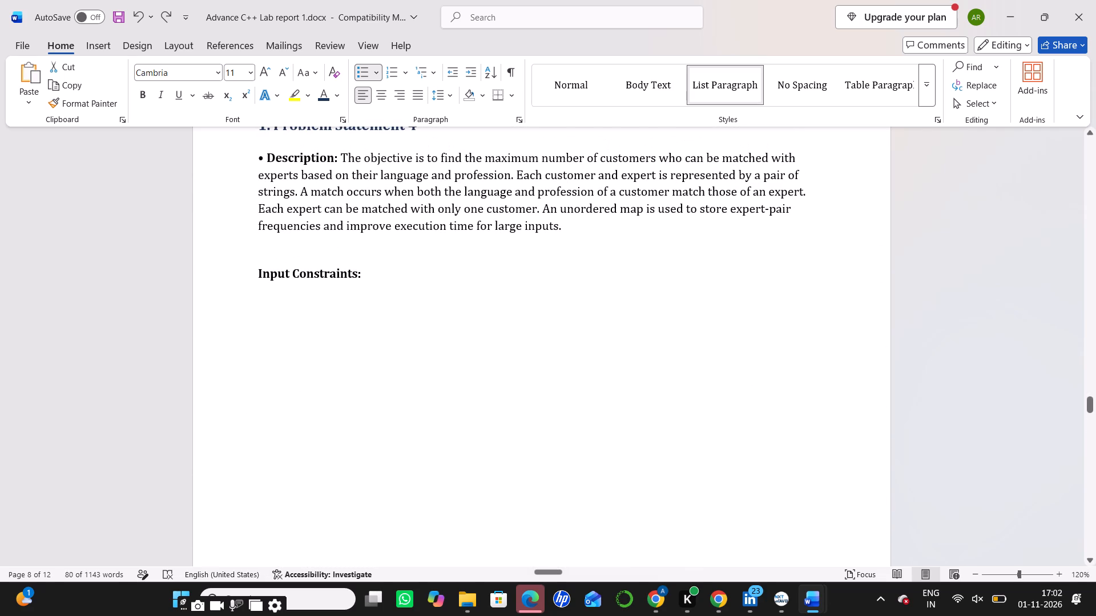
pyautogui.click(317, 247)
pyautogui.hotkey('ctrl', 'v')
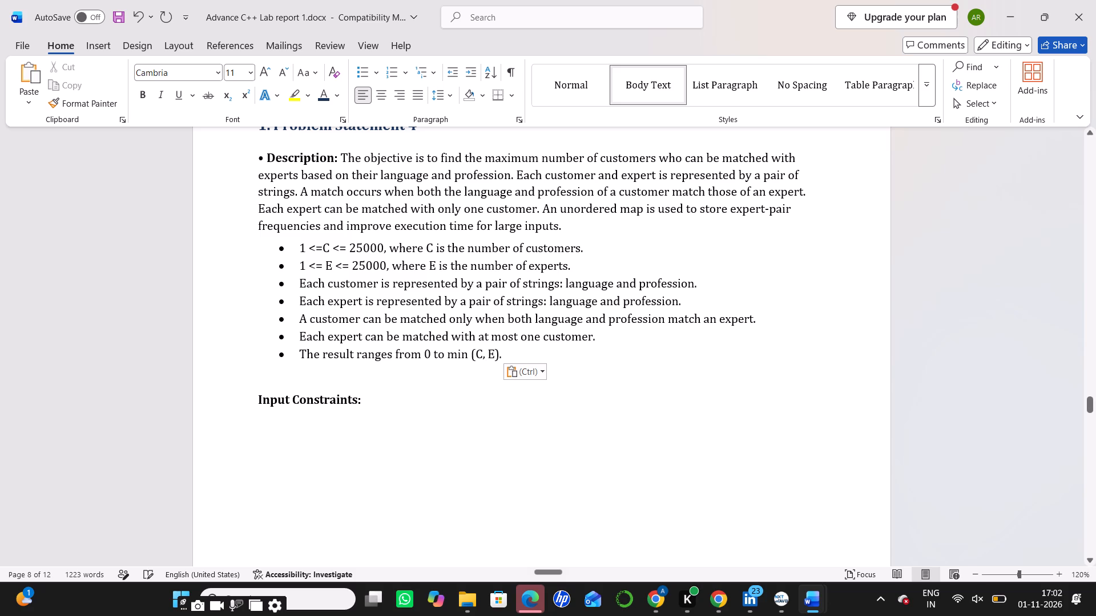
# Copy the Input Constraints heading to between the Problem Statement 4 description and the pasted bullets, with a blank line above it.
pyautogui.moveTo(385, 403); pyautogui.dragTo(272, 404)
pyautogui.hotkey('ctrl', 'c')
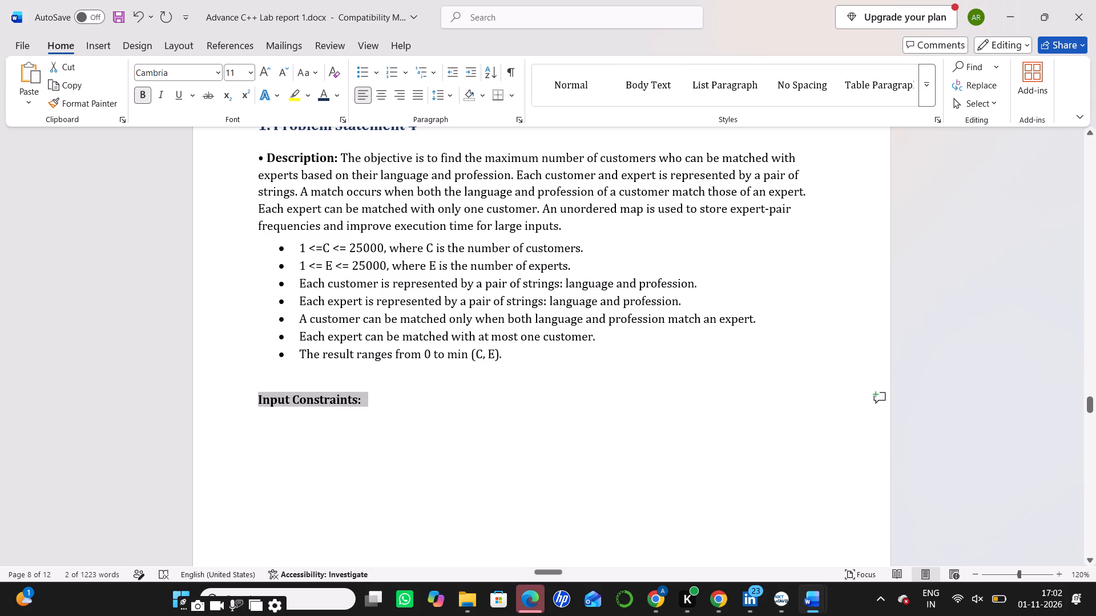
pyautogui.click(586, 225)
pyautogui.press('Return')
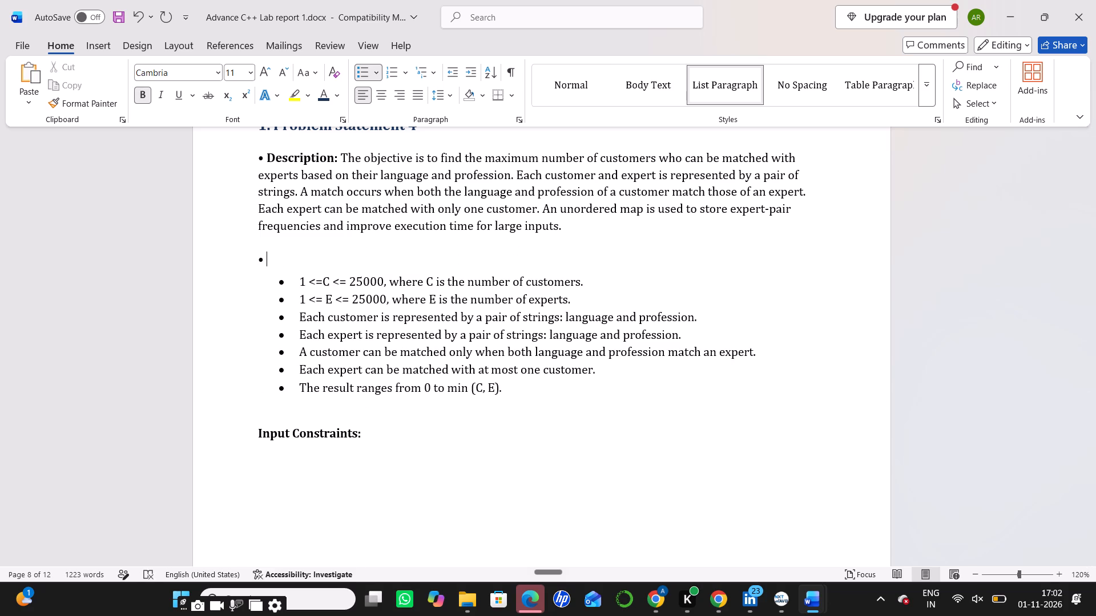
pyautogui.hotkey('ctrl', 'v')
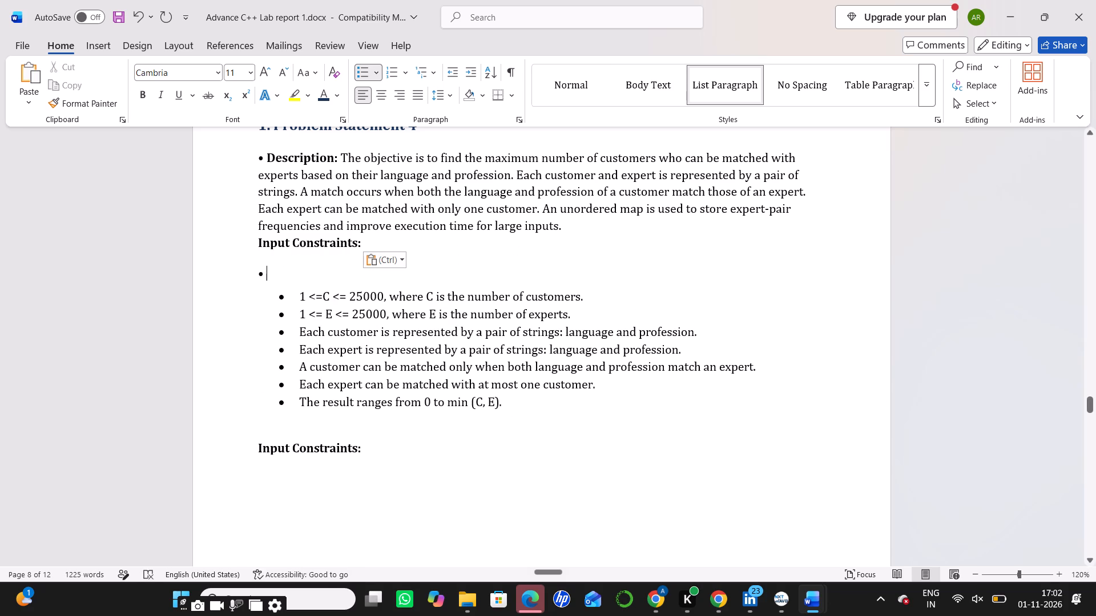
pyautogui.click(582, 225)
pyautogui.press('Return')
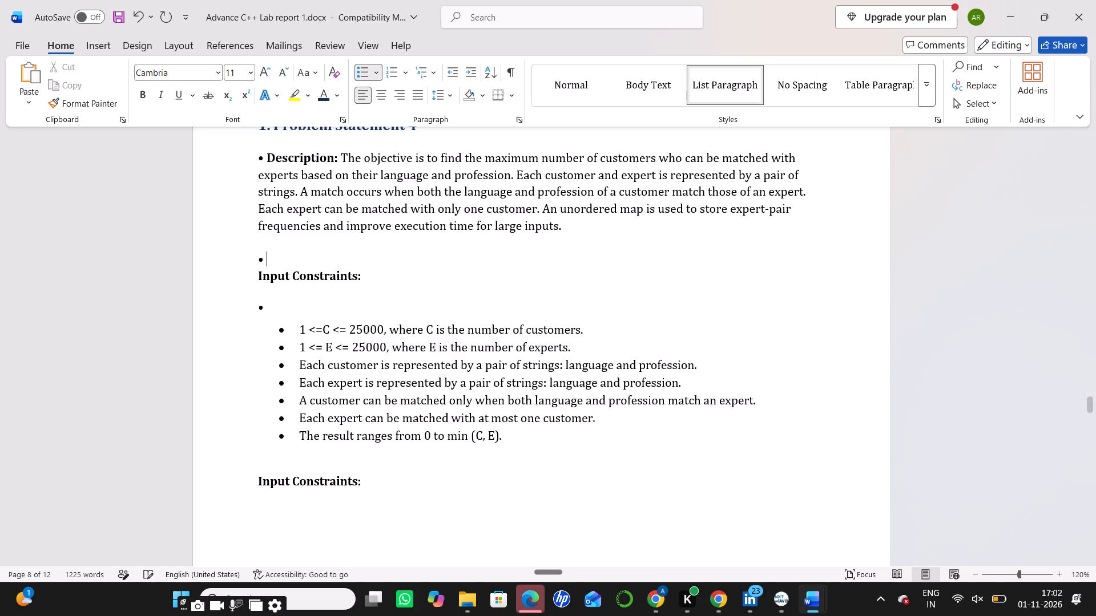
pyautogui.press('BackSpace')
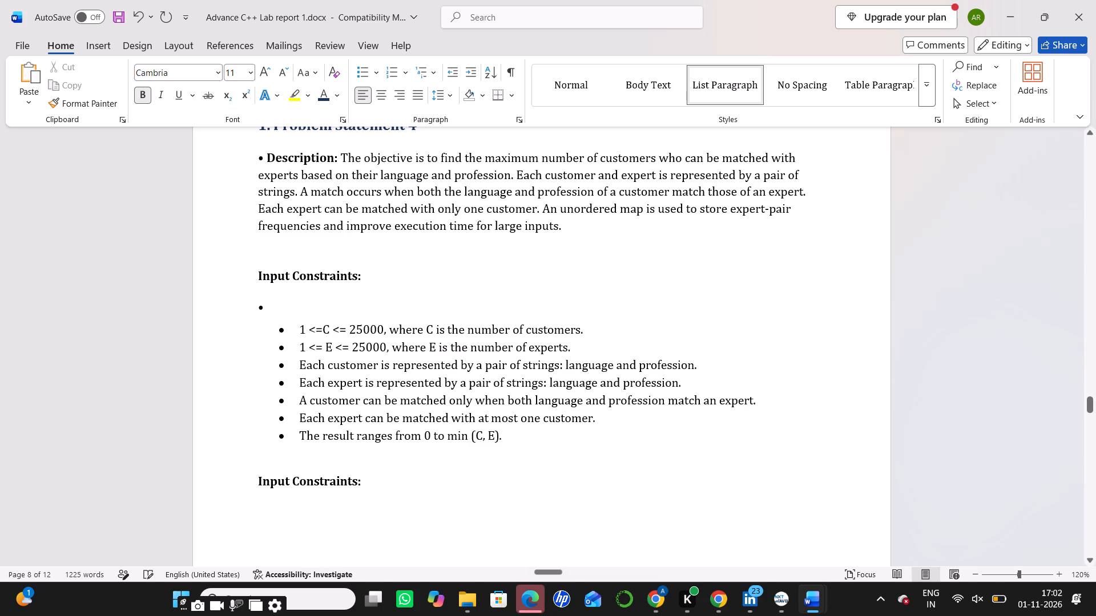
# Remove the empty bulleted line between the copied Input Constraints heading and the constraint bullets.
pyautogui.click(305, 310)
pyautogui.press('BackSpace')
pyautogui.press('BackSpace')
pyautogui.press('BackSpace')
# Delete the original Input Constraints heading below the pasted constraint bullets.
pyautogui.moveTo(379, 456); pyautogui.dragTo(276, 445)
pyautogui.press('BackSpace')
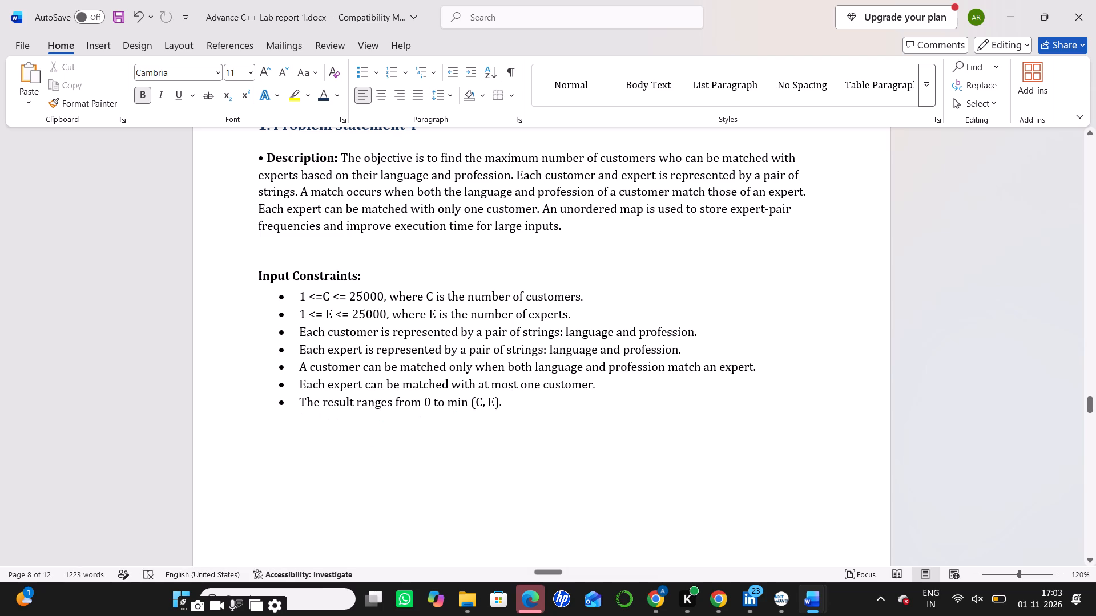
# Delete the duplicate constraint bullets above Problem Statement 4's Sample Input heading, along with the empty lines they leave.
pyautogui.scroll(-2, 434, 456)
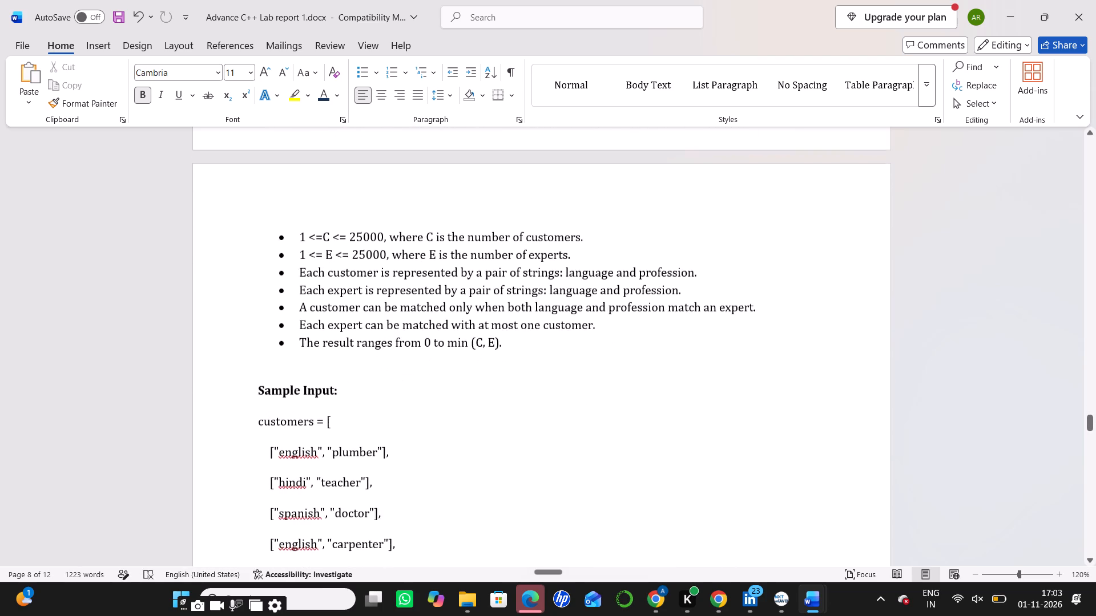
pyautogui.moveTo(510, 464); pyautogui.dragTo(315, 358)
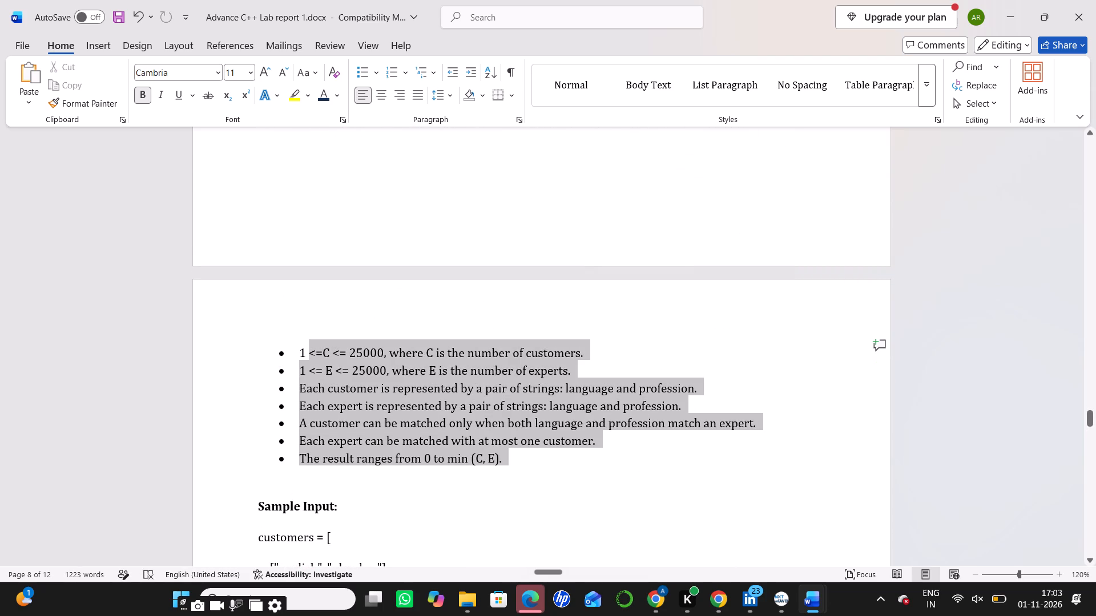
pyautogui.moveTo(315, 358); pyautogui.dragTo(310, 358)
pyautogui.press('BackSpace')
pyautogui.press('BackSpace')
pyautogui.press('BackSpace')
pyautogui.press('BackSpace')
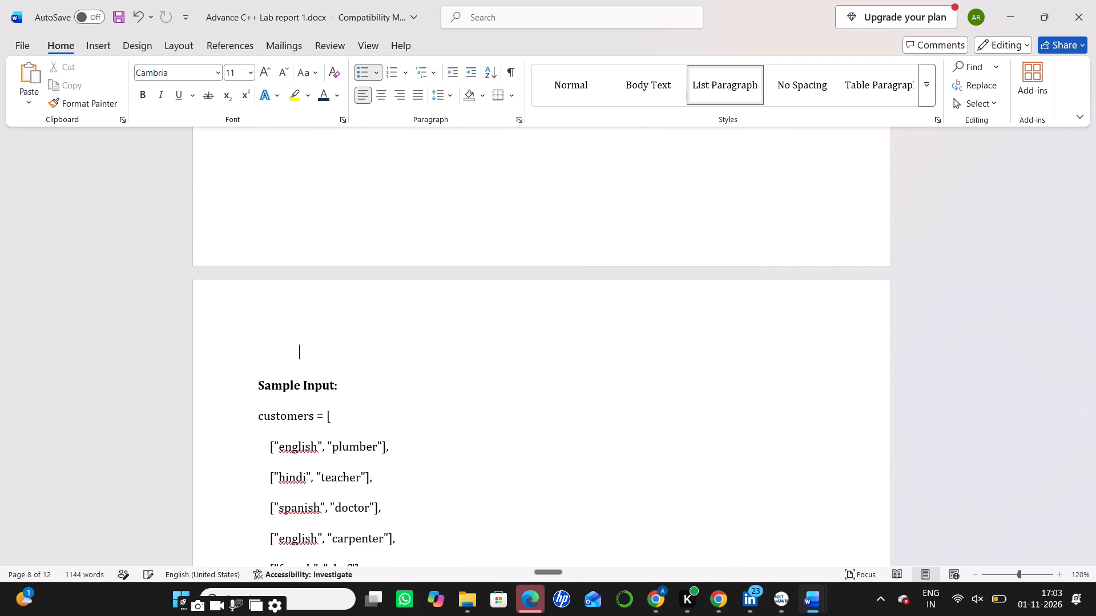
pyautogui.press('BackSpace')
pyautogui.press('BackSpace')
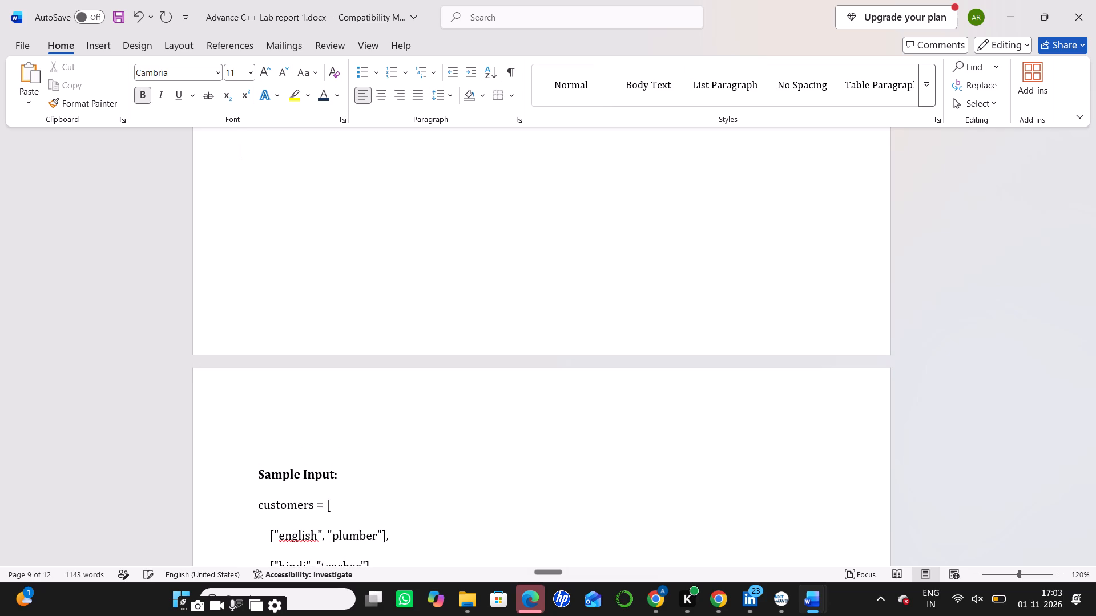
# Set the line spacing of the seven Problem Statement 4 Input Constraints bullets to 1.5.
pyautogui.scroll(-1, 313, 264)
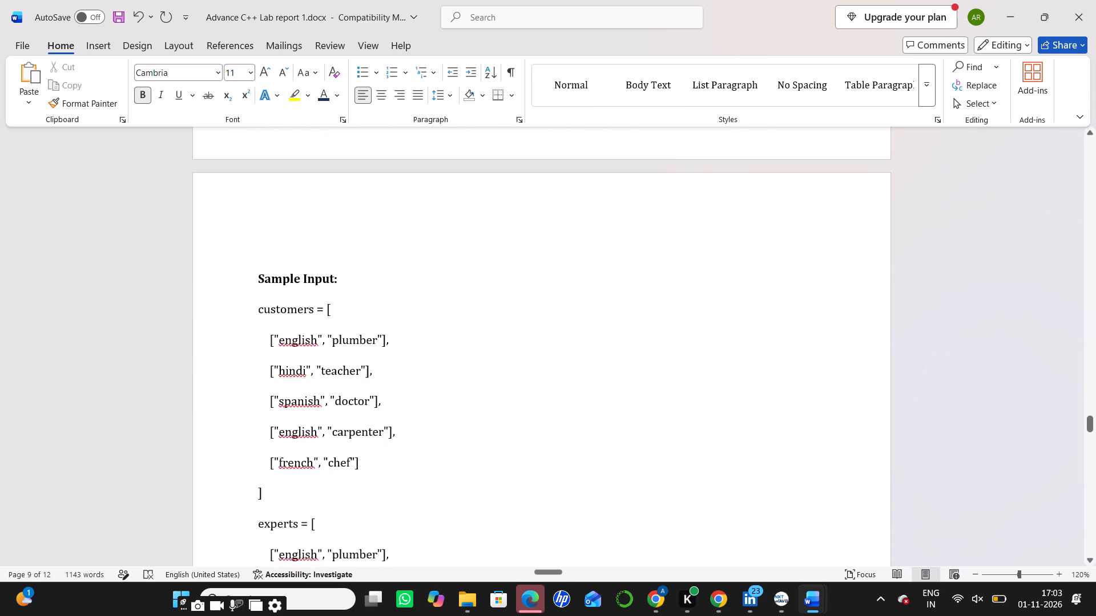
pyautogui.scroll(-1, 313, 264)
pyautogui.scroll(3, 313, 264)
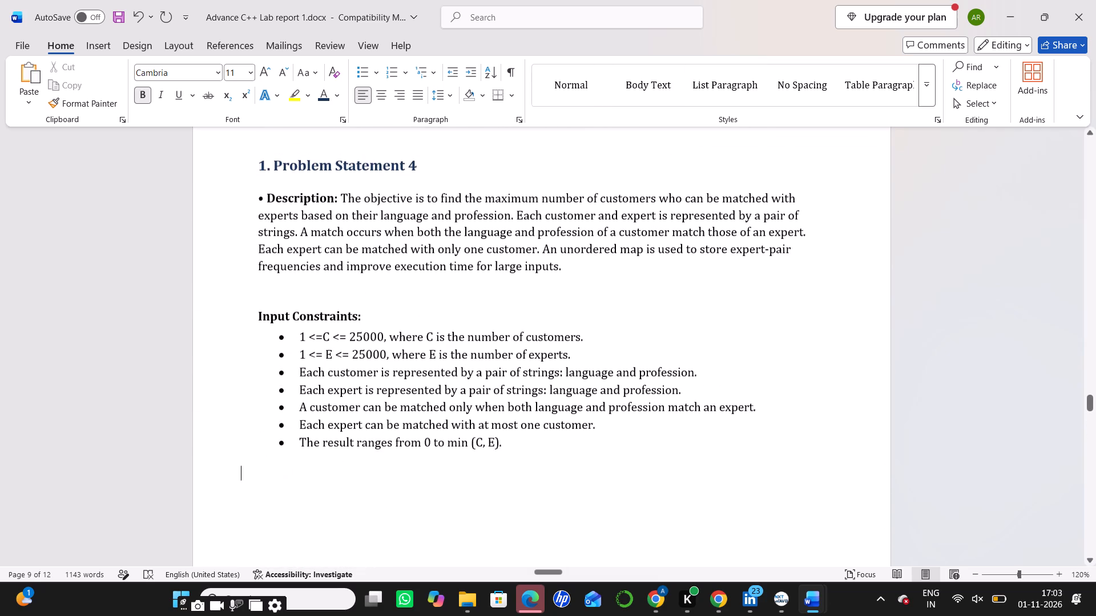
pyautogui.moveTo(525, 458); pyautogui.dragTo(365, 396)
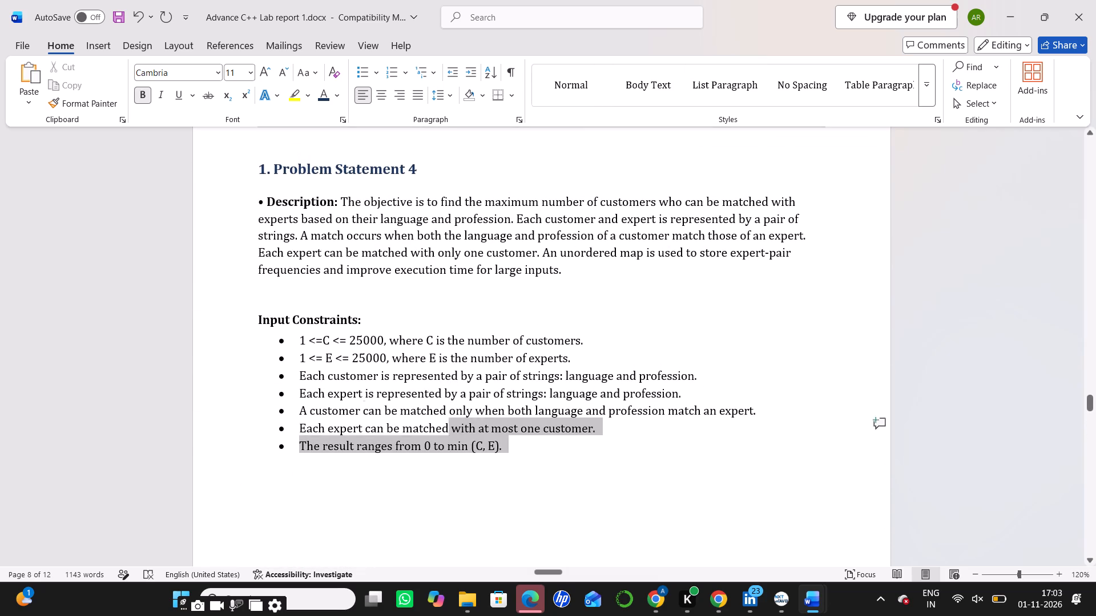
pyautogui.moveTo(365, 396); pyautogui.dragTo(301, 338)
pyautogui.click(445, 96)
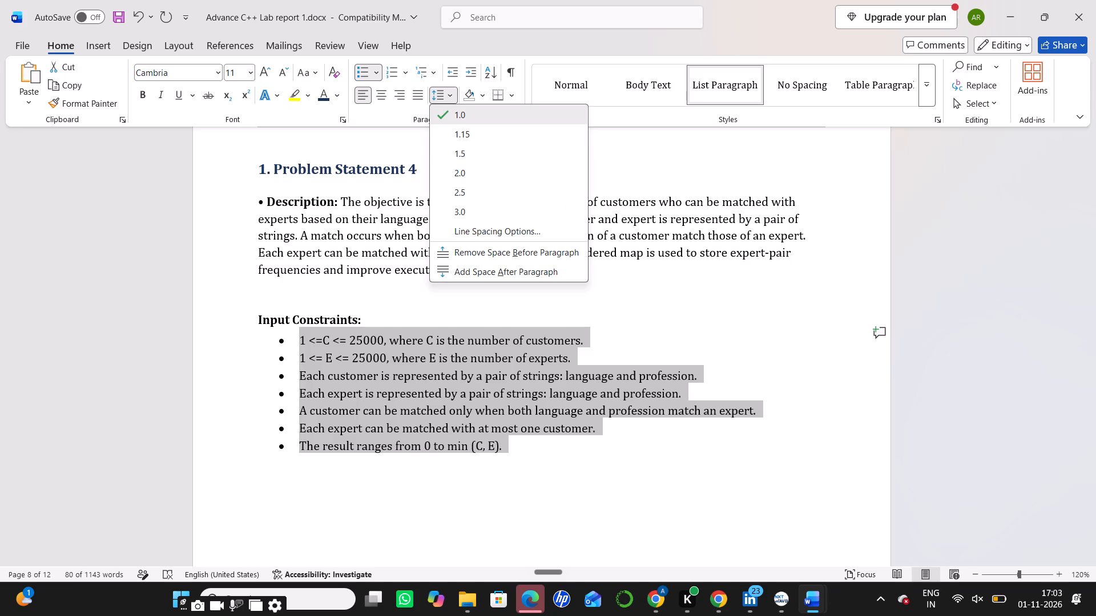
pyautogui.click(453, 155)
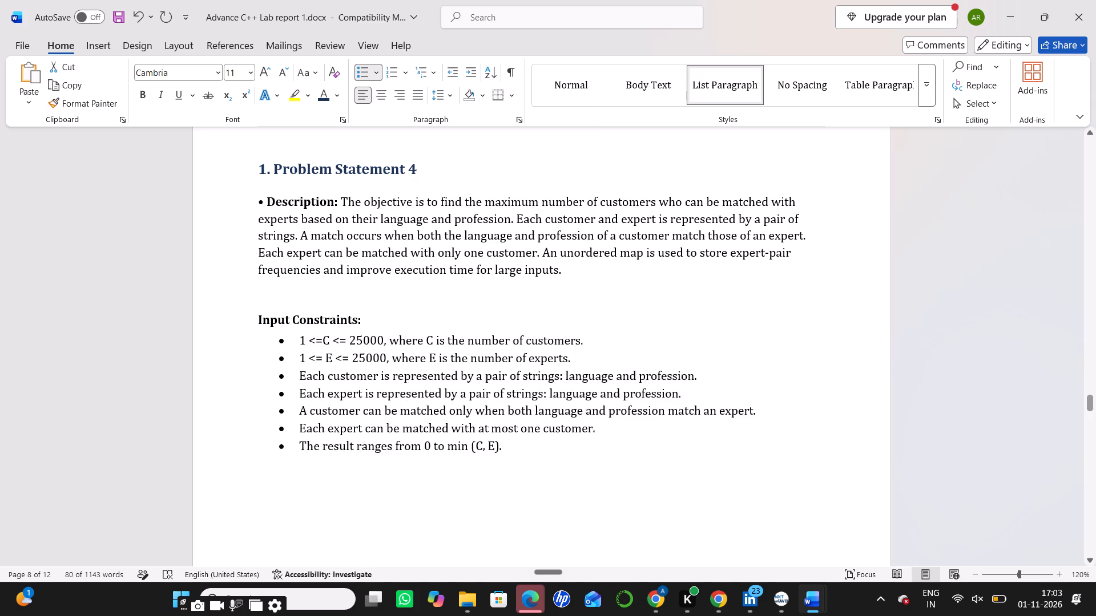
pyautogui.click(463, 438)
# Move the Store Expert Details and Traverse Customers bullets from the following page to directly below the Initialization bullet in Steps.
pyautogui.scroll(-2, 483, 449)
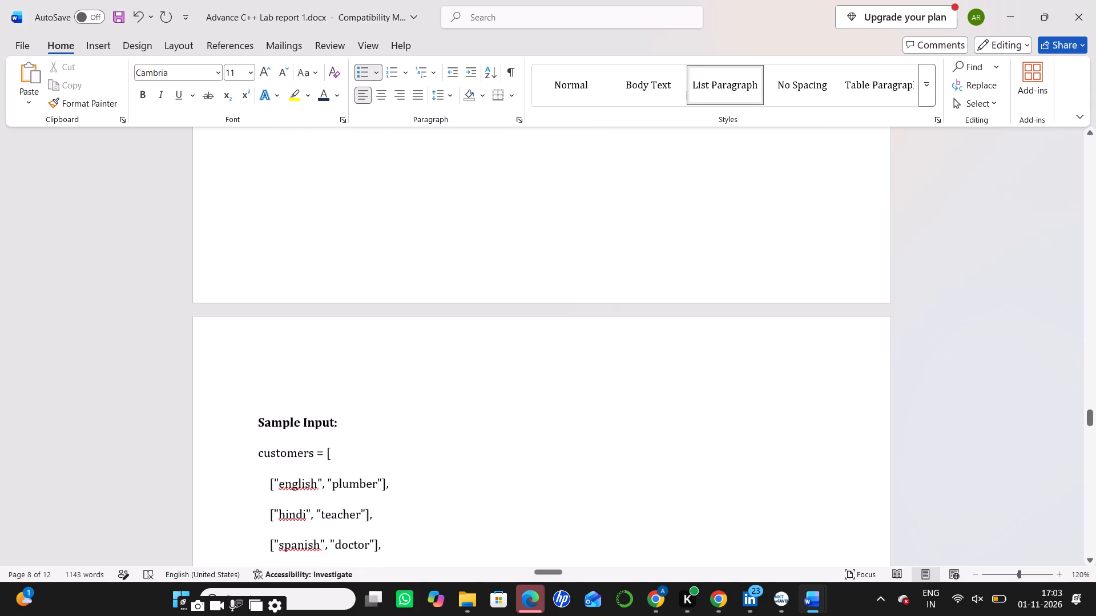
pyautogui.scroll(-2, 483, 449)
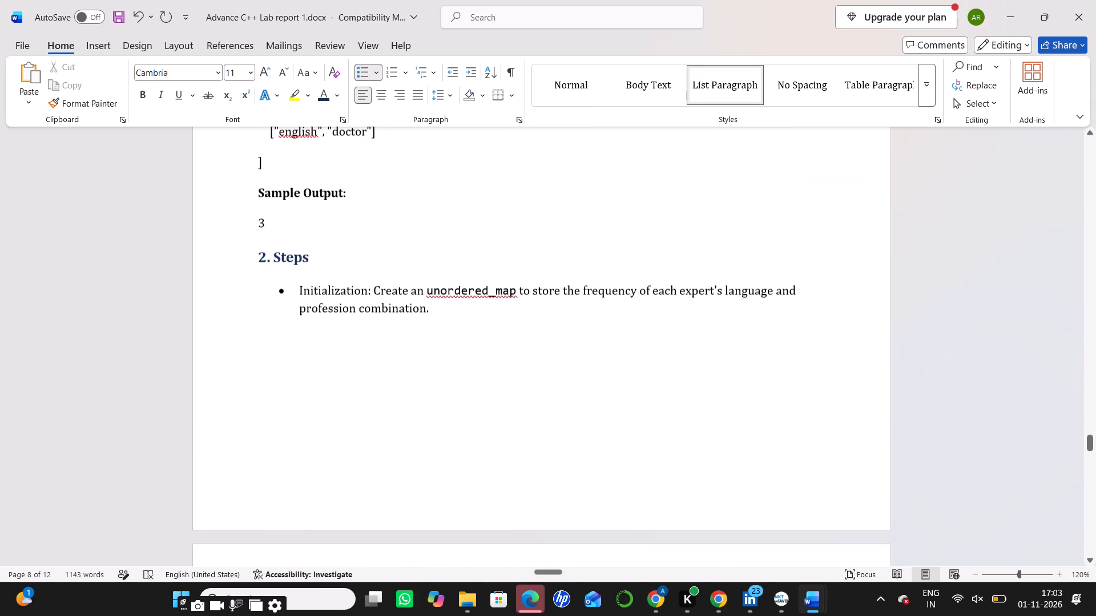
pyautogui.scroll(1, 474, 391)
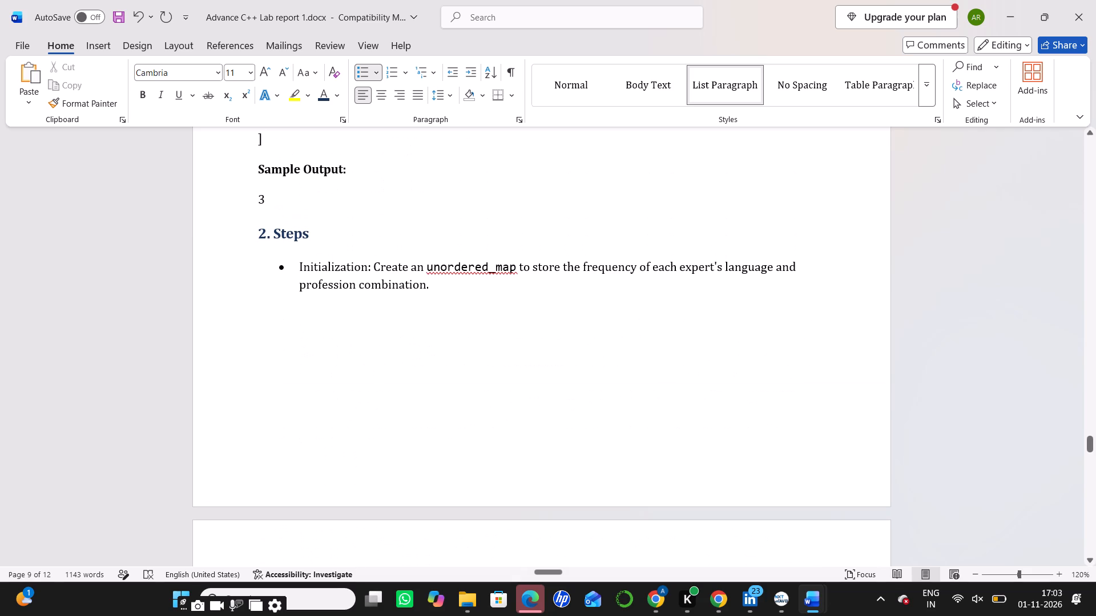
pyautogui.scroll(-1, 409, 395)
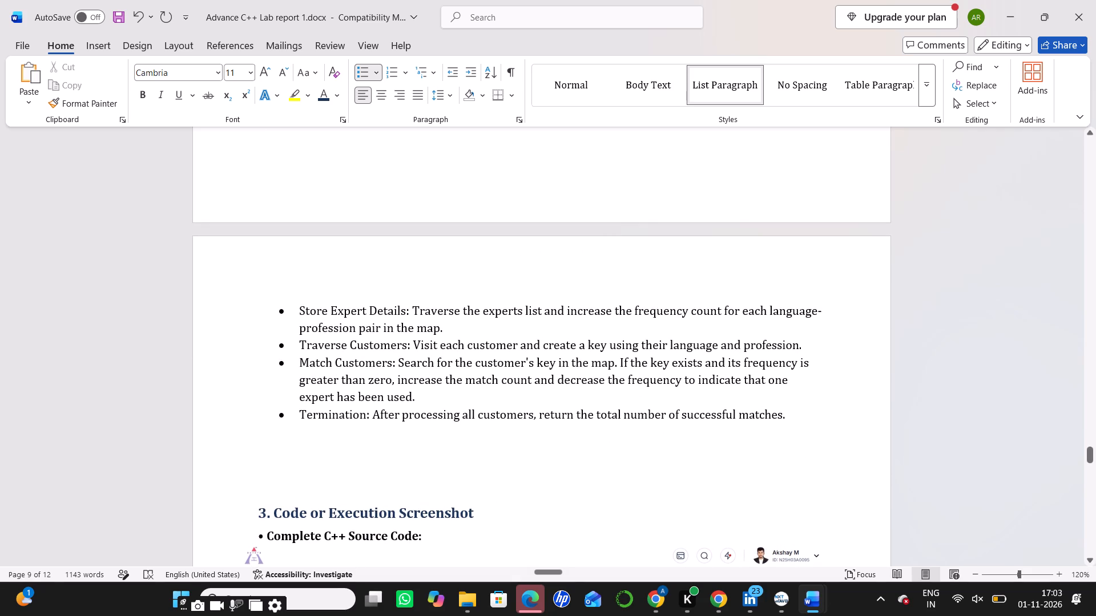
pyautogui.moveTo(815, 350); pyautogui.dragTo(314, 325)
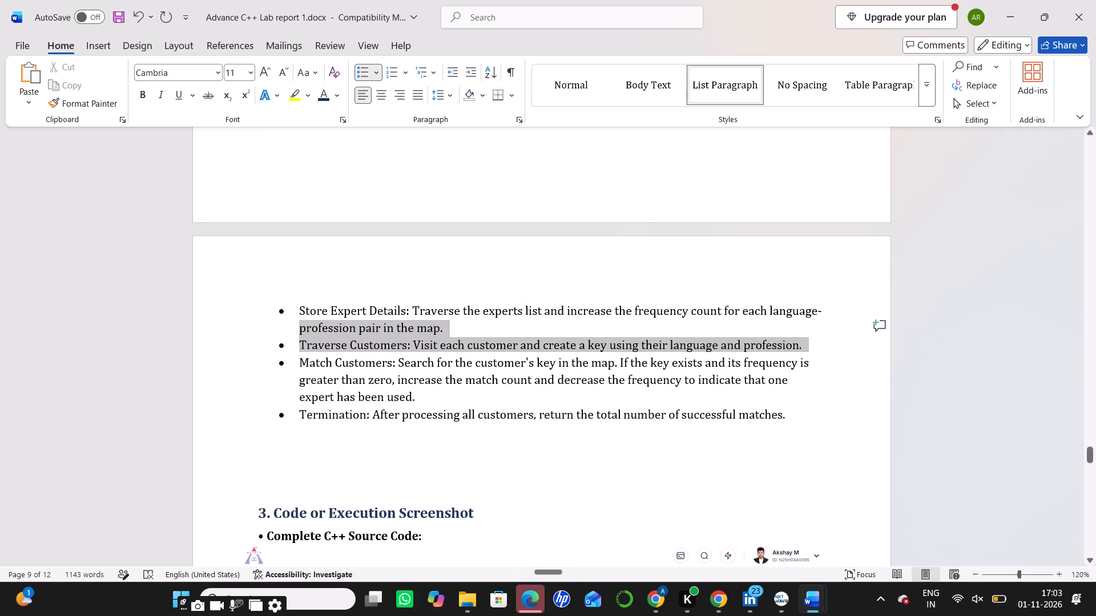
pyautogui.moveTo(314, 325); pyautogui.dragTo(306, 317)
pyautogui.hotkey('ctrl', 'c')
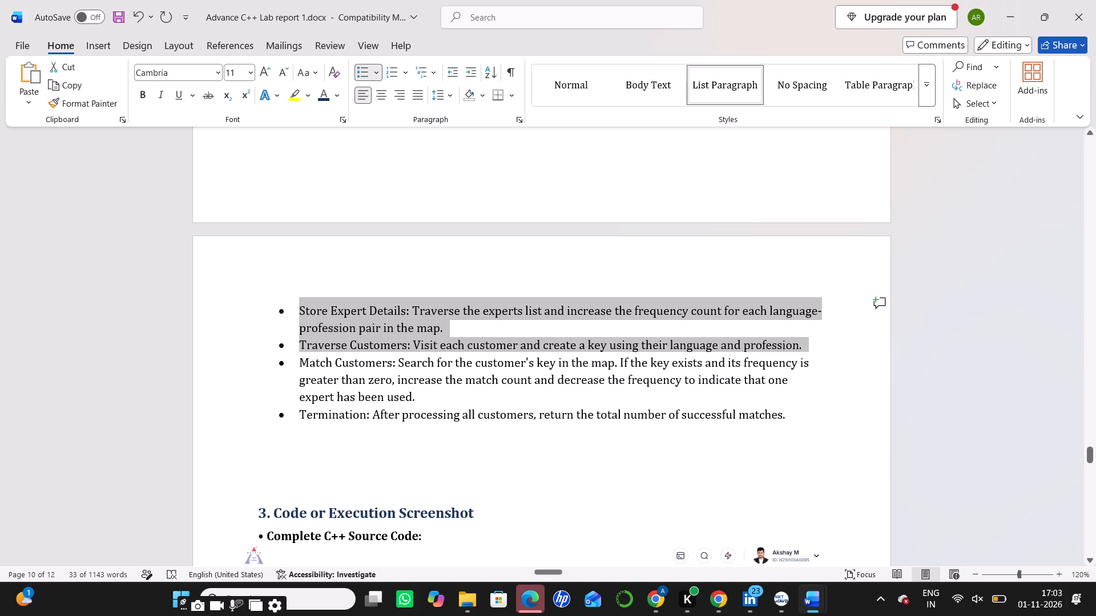
pyautogui.press('BackSpace')
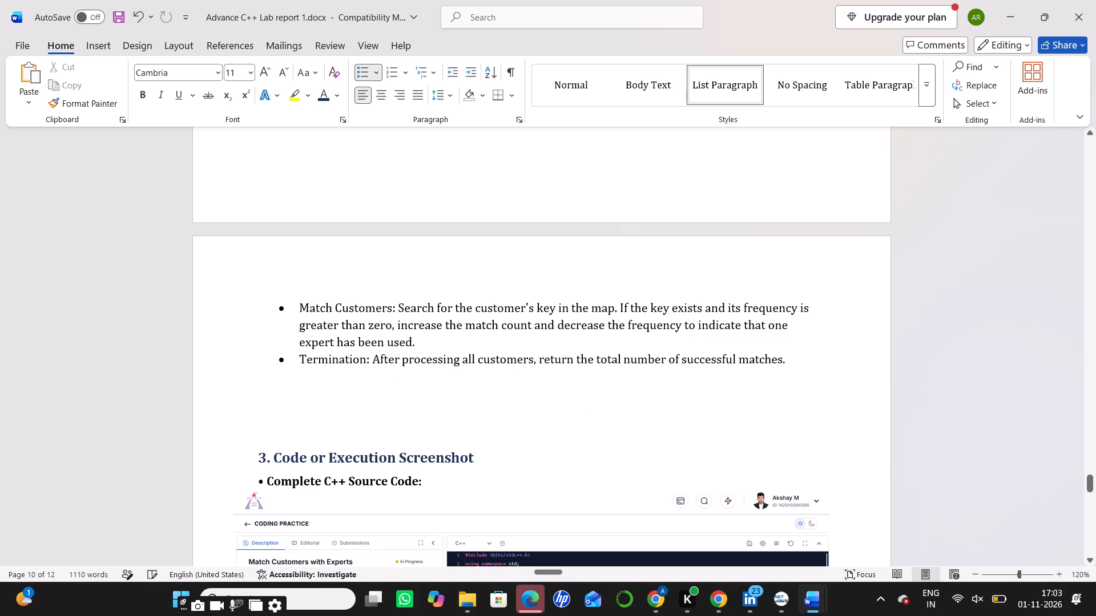
pyautogui.scroll(1, 381, 295)
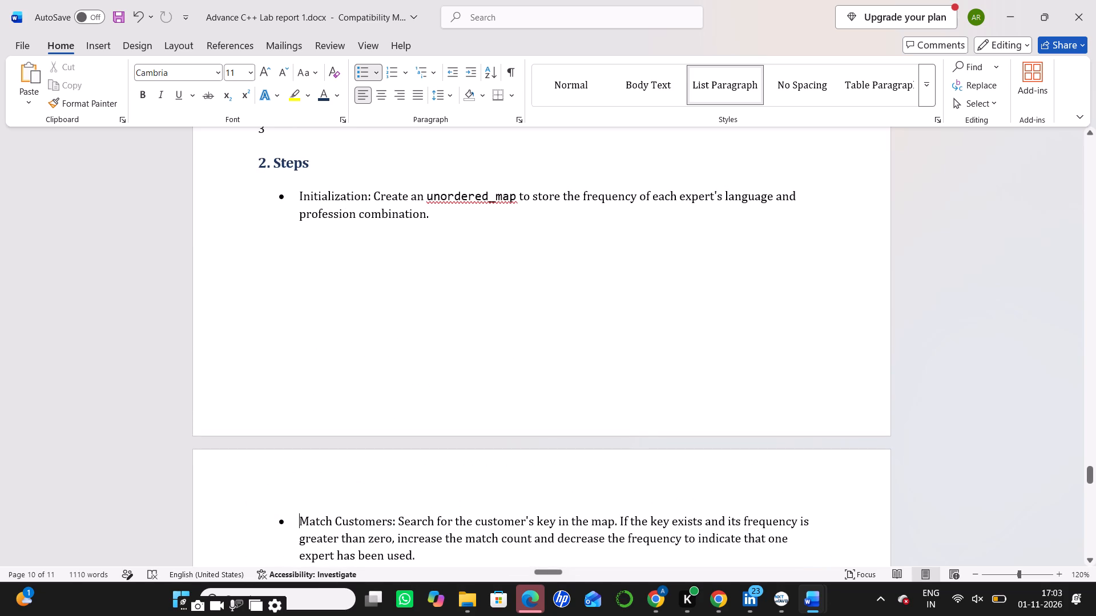
pyautogui.click(450, 225)
pyautogui.press('Return')
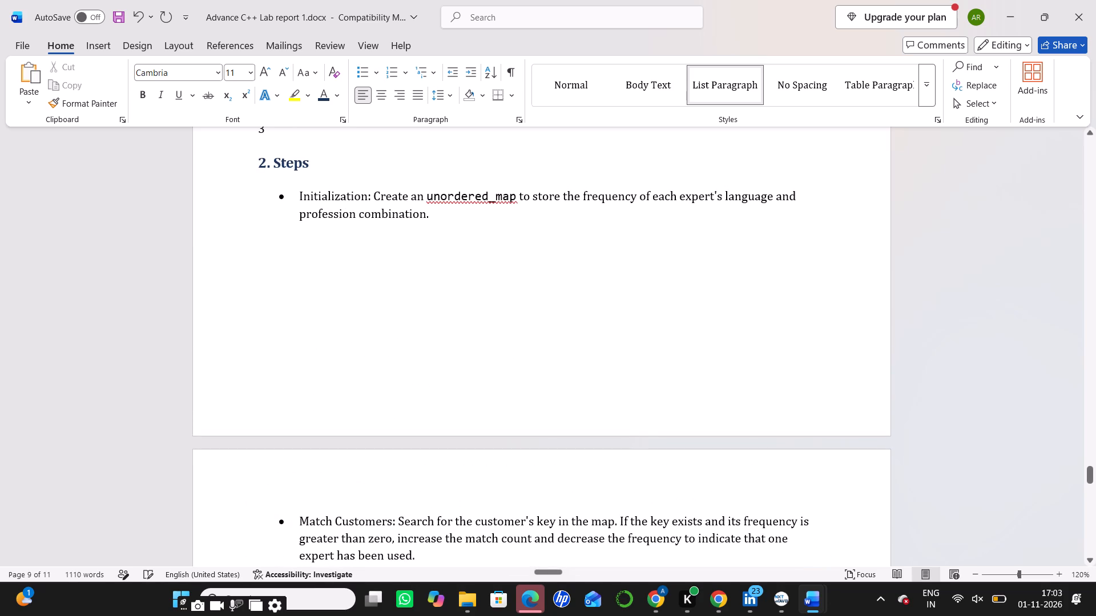
pyautogui.hotkey('ctrl', 'v')
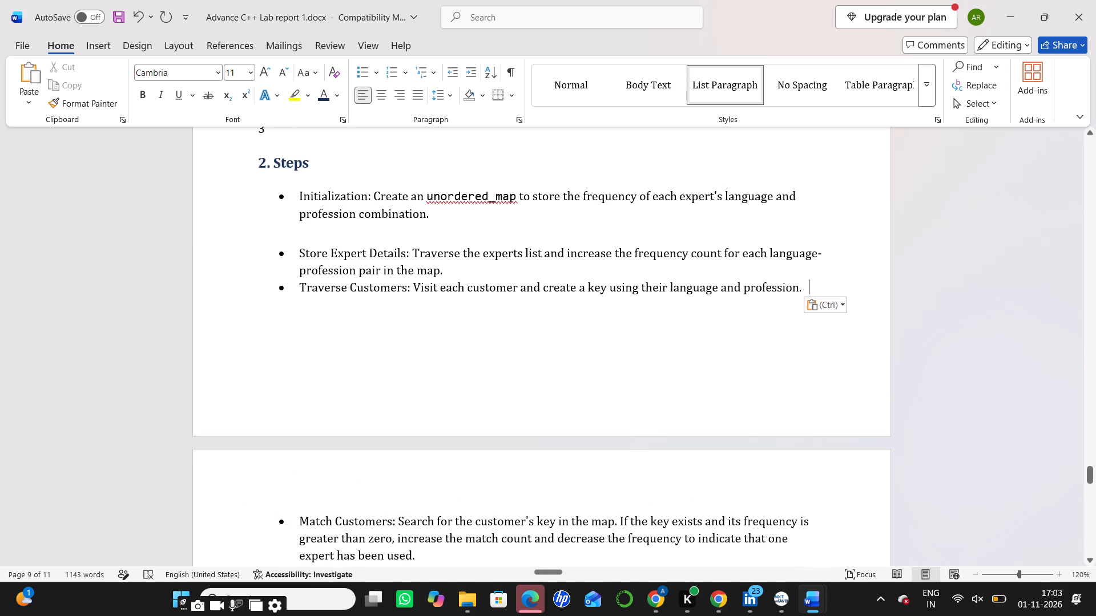
# Add a gap between the Store Expert Details and Traverse Customers bullets in the Steps section.
pyautogui.click(469, 271)
pyautogui.press('Return')
pyautogui.press('BackSpace')
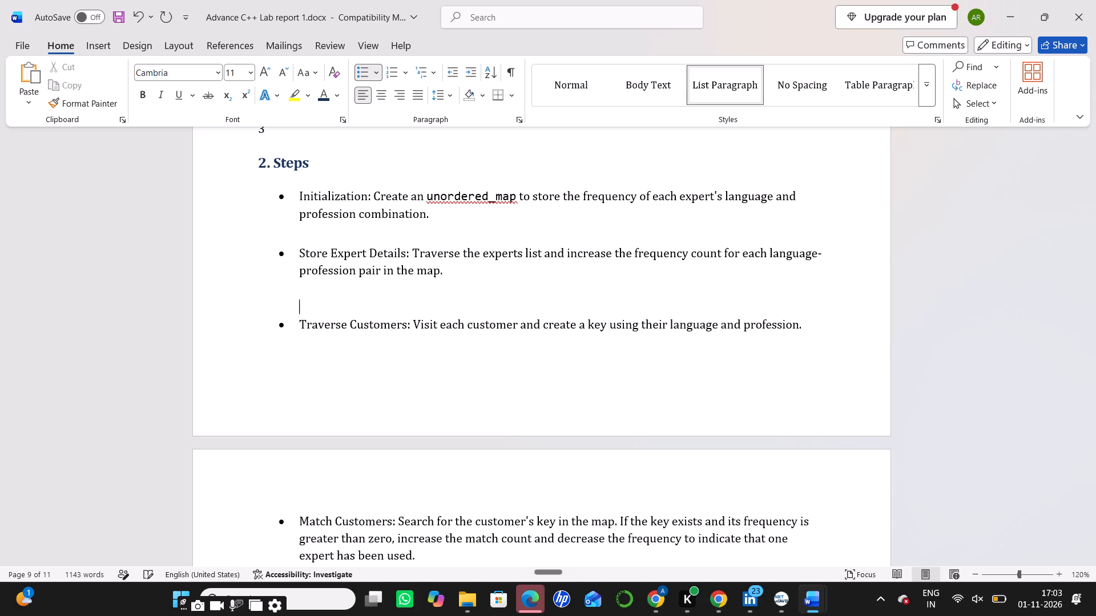
pyautogui.press('BackSpace')
pyautogui.press('BackSpace')
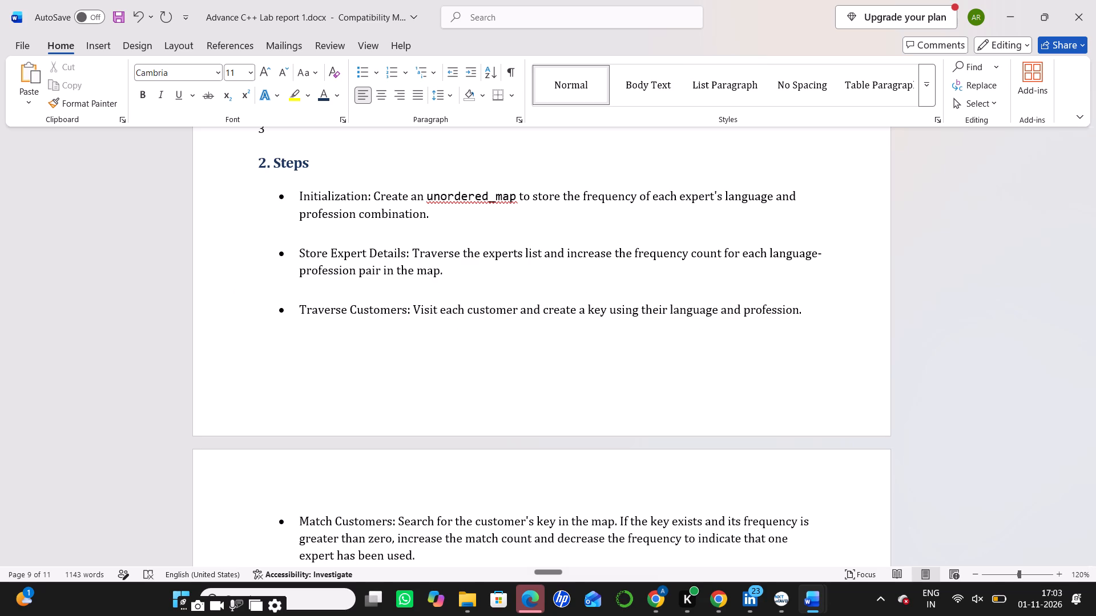
# Add a gap between the Match Customers and Termination bullets in the Steps section.
pyautogui.scroll(-1, 562, 373)
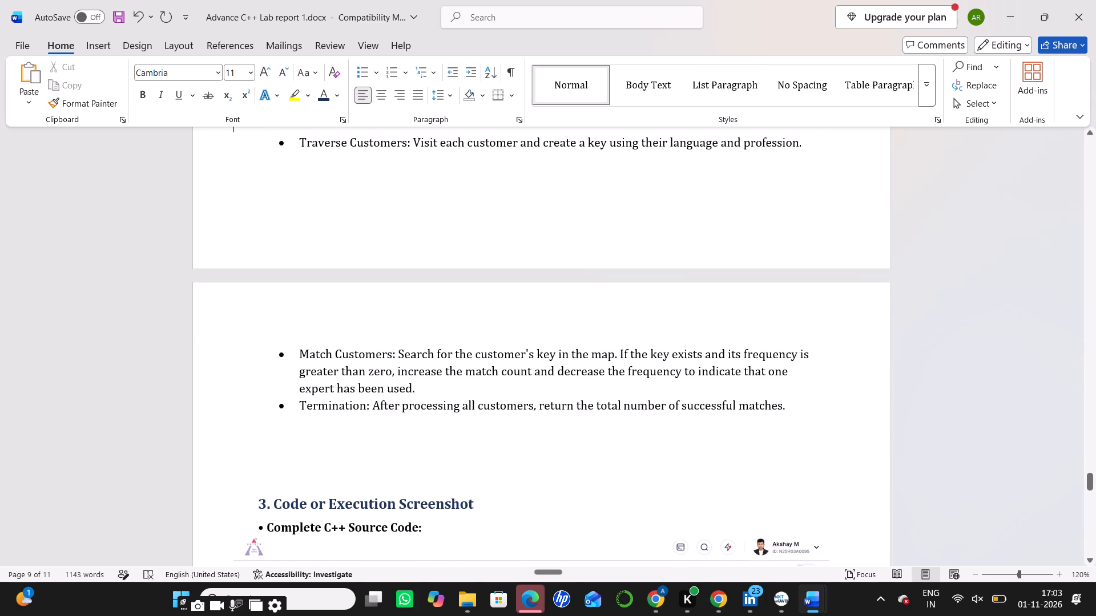
pyautogui.click(448, 388)
pyautogui.press('Return')
pyautogui.press('BackSpace')
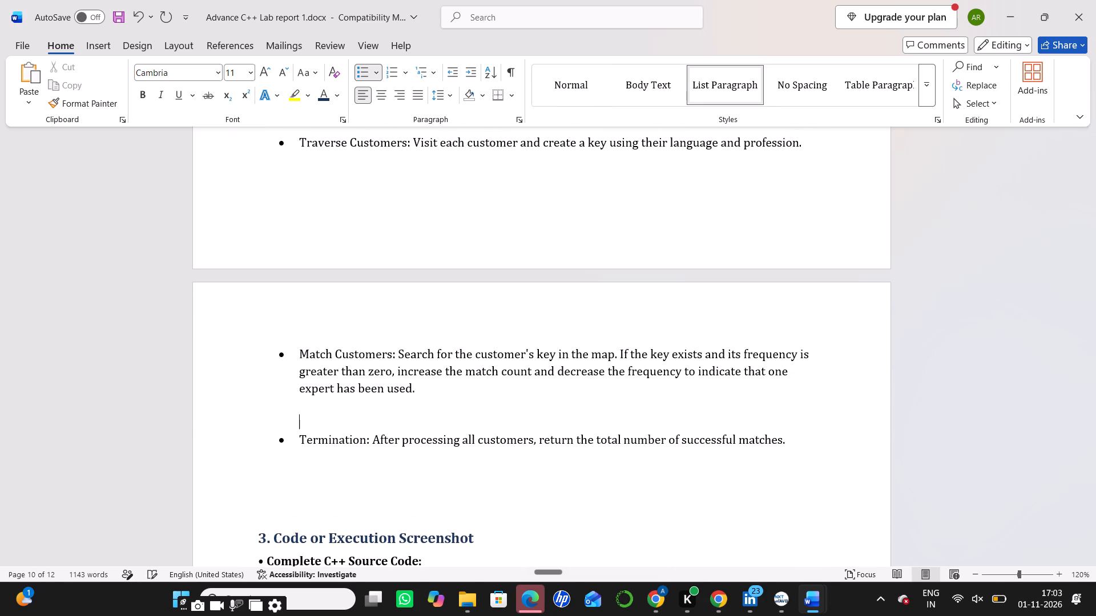
pyautogui.press('BackSpace')
pyautogui.press('BackSpace')
# Remove one blank line above Problem Statement 4's Code or Execution Screenshot heading.
pyautogui.hscroll(1, 558, 356)
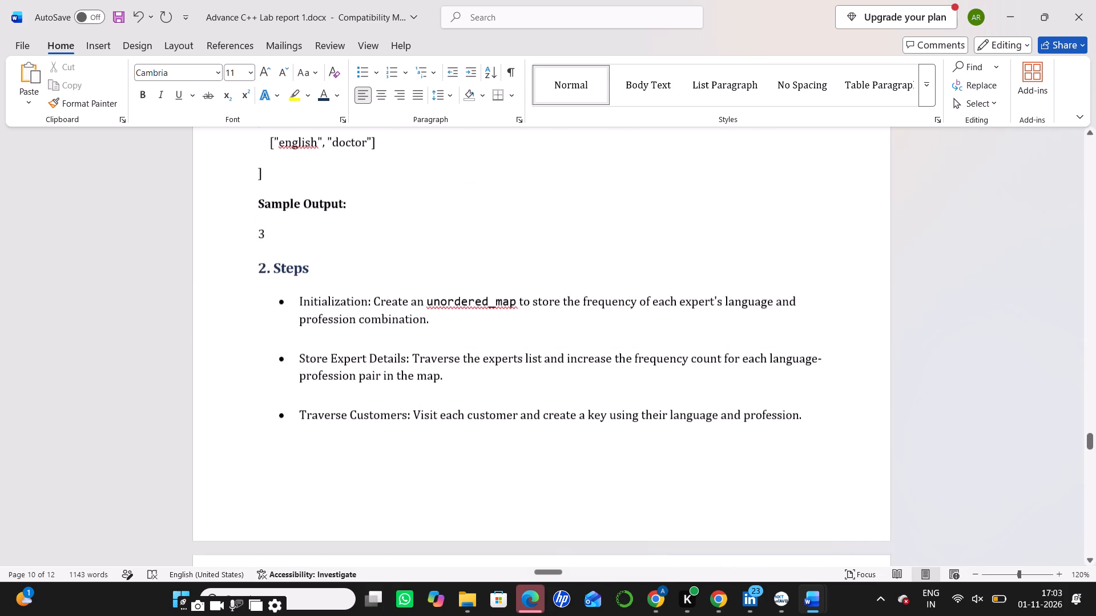
pyautogui.hscroll(1, 558, 356)
pyautogui.scroll(-2, 558, 356)
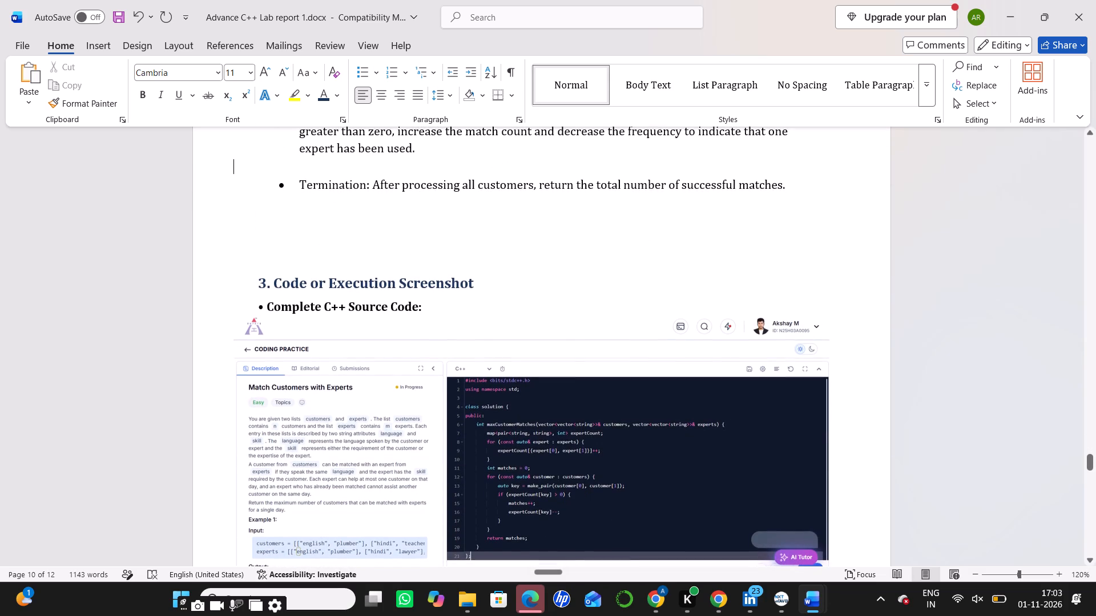
pyautogui.click(344, 258)
pyautogui.press('BackSpace')
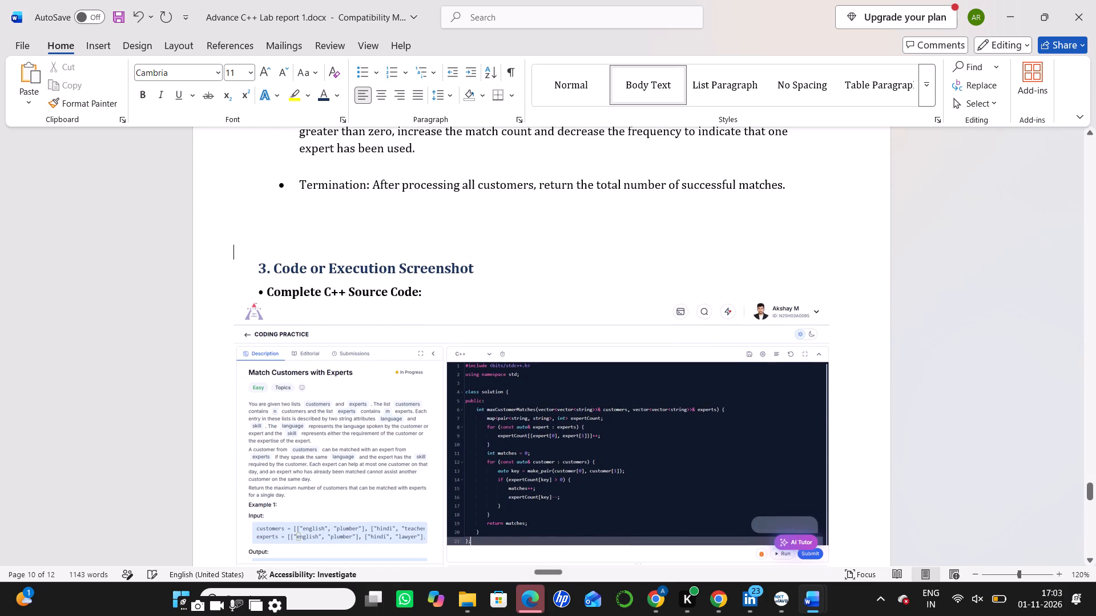
# Delete the Question Bank submission screenshot above Problem Statement 4's Conclusion section and trim the empty lines left in its place.
pyautogui.scroll(-5, 529, 387)
pyautogui.scroll(1, 529, 387)
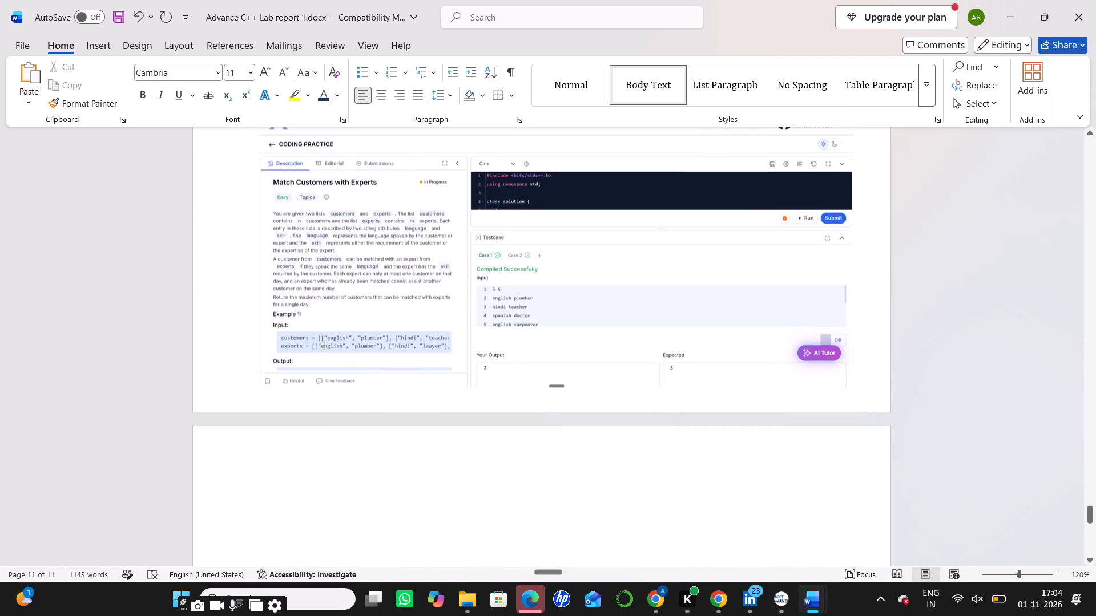
pyautogui.scroll(-1, 529, 387)
pyautogui.click(439, 481)
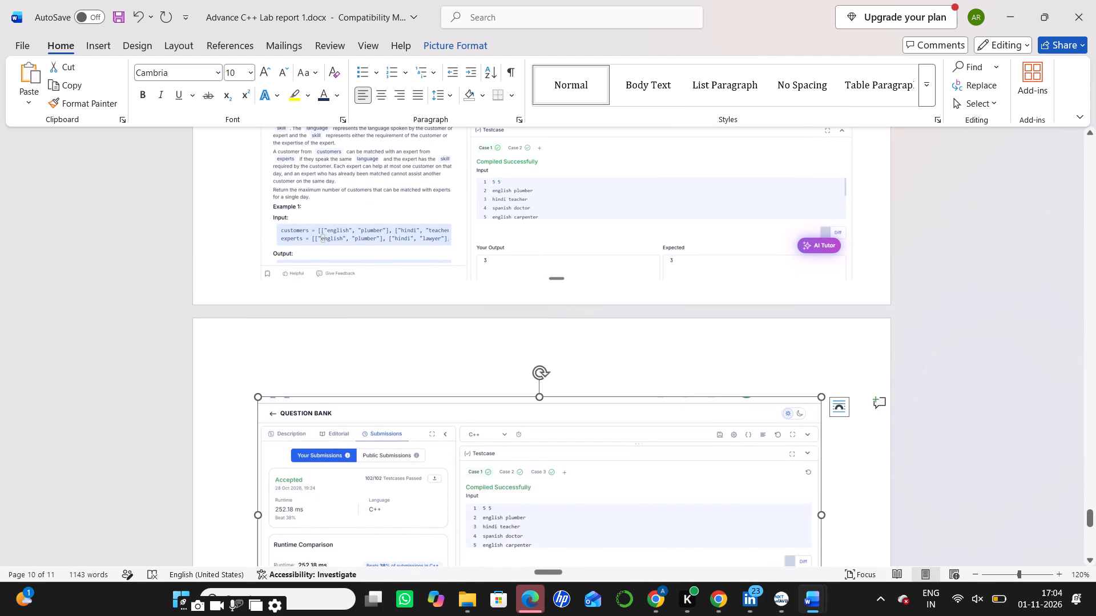
pyautogui.press('BackSpace')
pyautogui.press('BackSpace')
pyautogui.press('BackSpace')
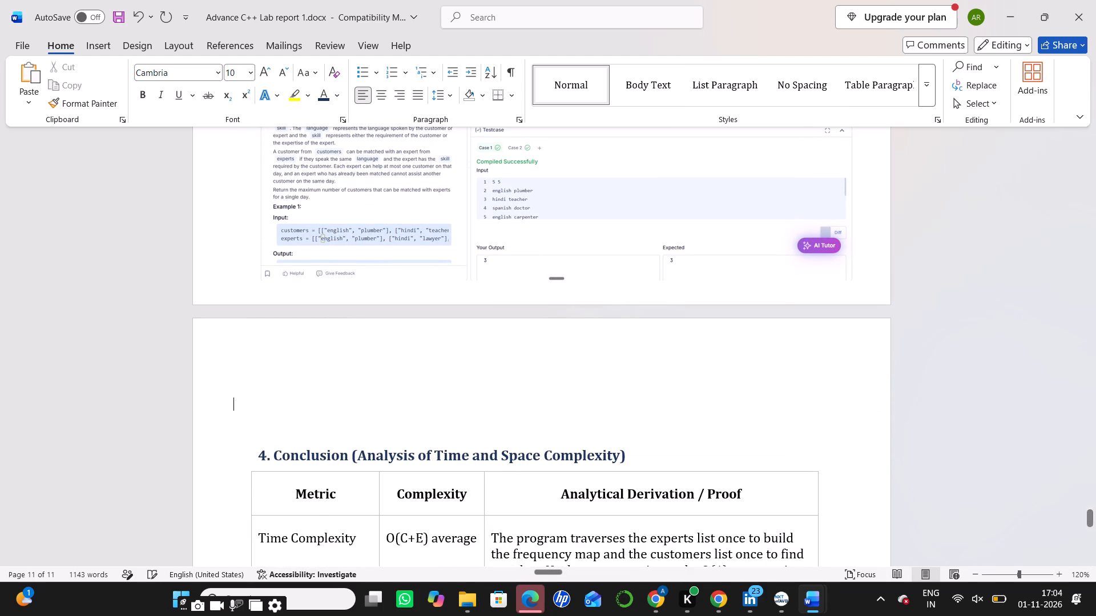
pyautogui.press('BackSpace')
# Check the remaining pages of Advance C++ Lab report 1 and close the document, saving its changes.
pyautogui.scroll(-2, 483, 490)
pyautogui.click(502, 395)
pyautogui.scroll(-6, 502, 395)
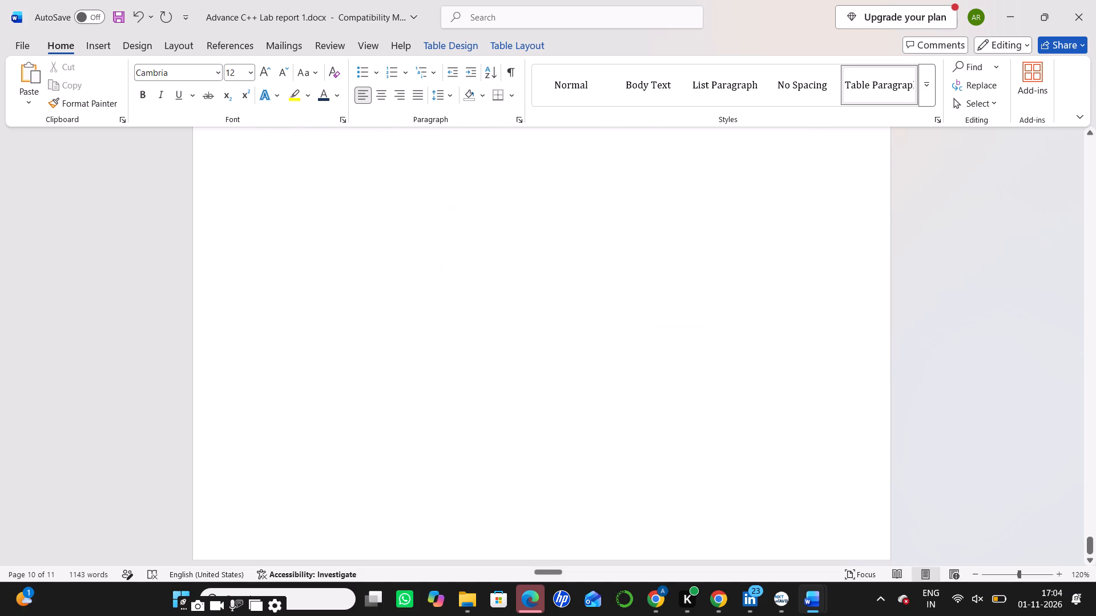
pyautogui.scroll(19, 502, 395)
pyautogui.scroll(9, 502, 395)
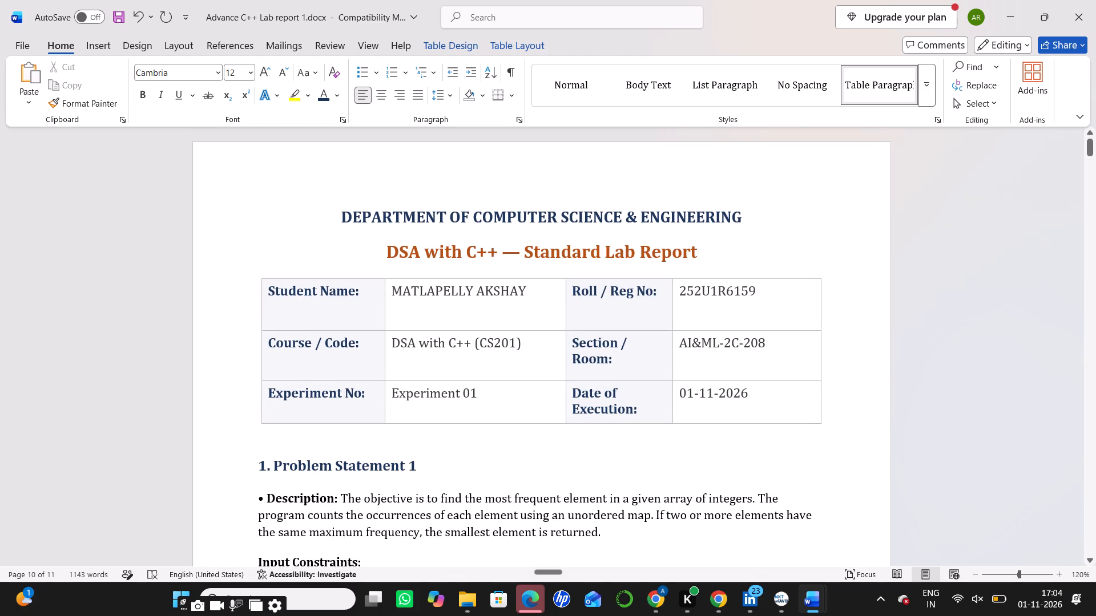
pyautogui.click(1072, 30)
pyautogui.click(570, 323)
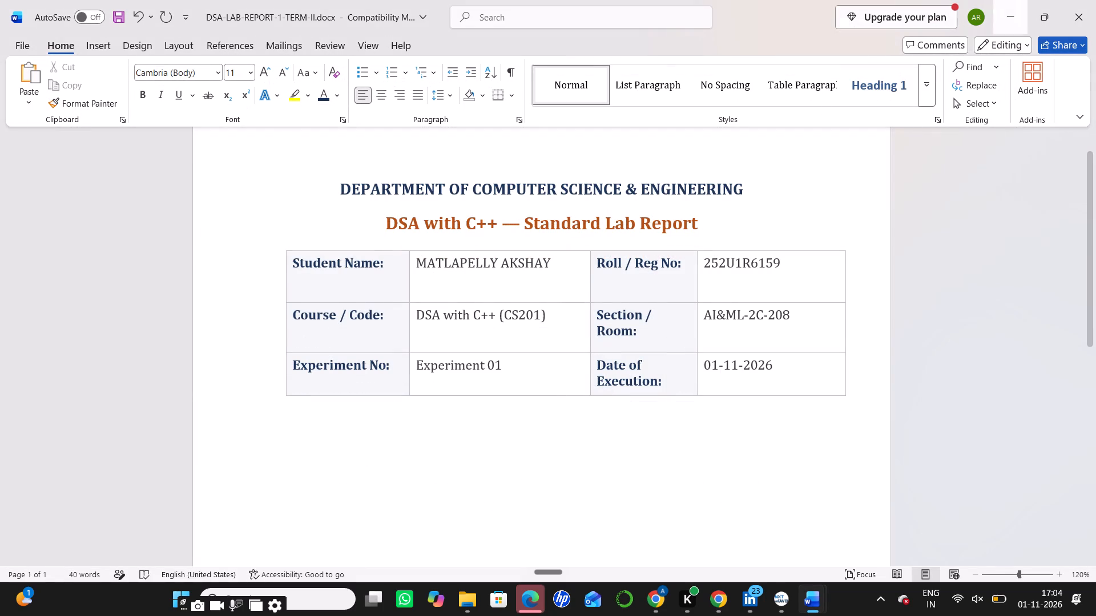
# Close DSA-LAB-REPORT-1-TERM-II without saving its changes.
pyautogui.click(1084, 5)
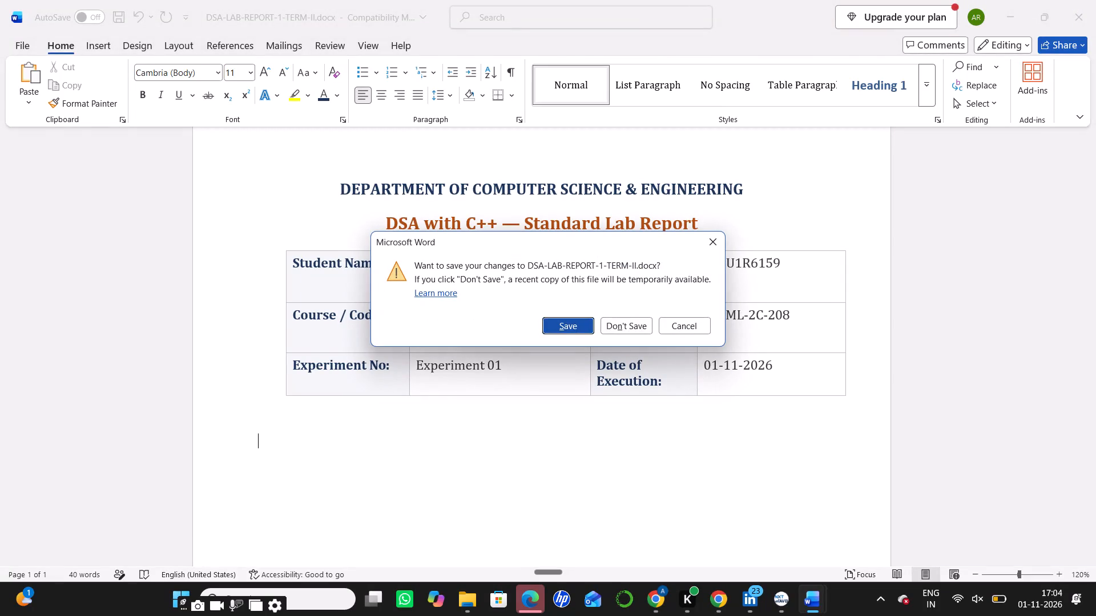
pyautogui.click(618, 326)
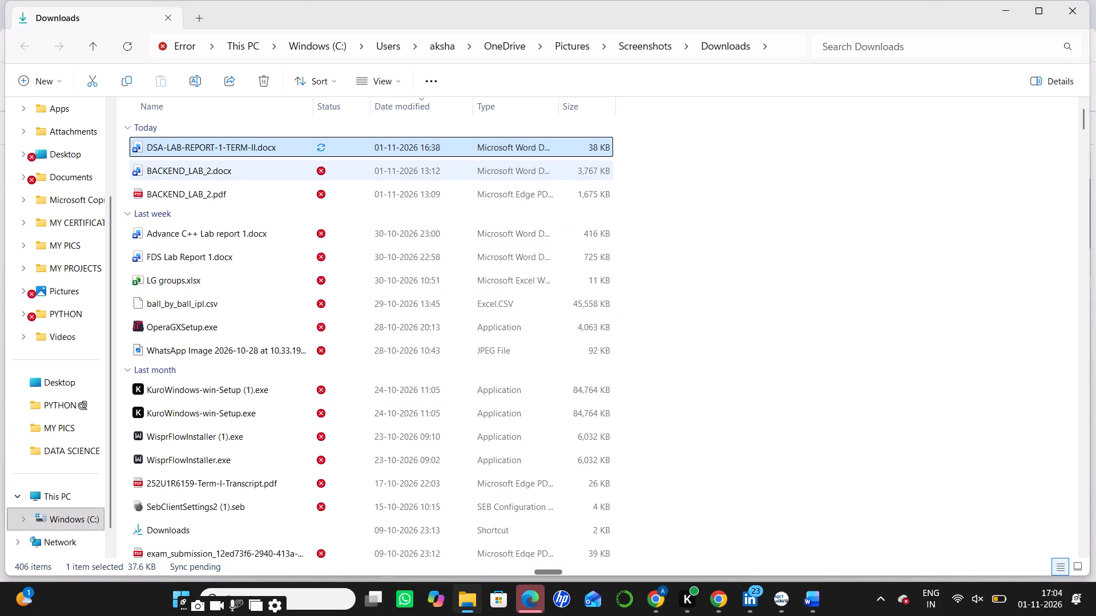
# Start renaming Advance C++ Lab report 1.docx in the Downloads folder, clearing its name but keeping the .docx extension.
pyautogui.rightClick(195, 233)
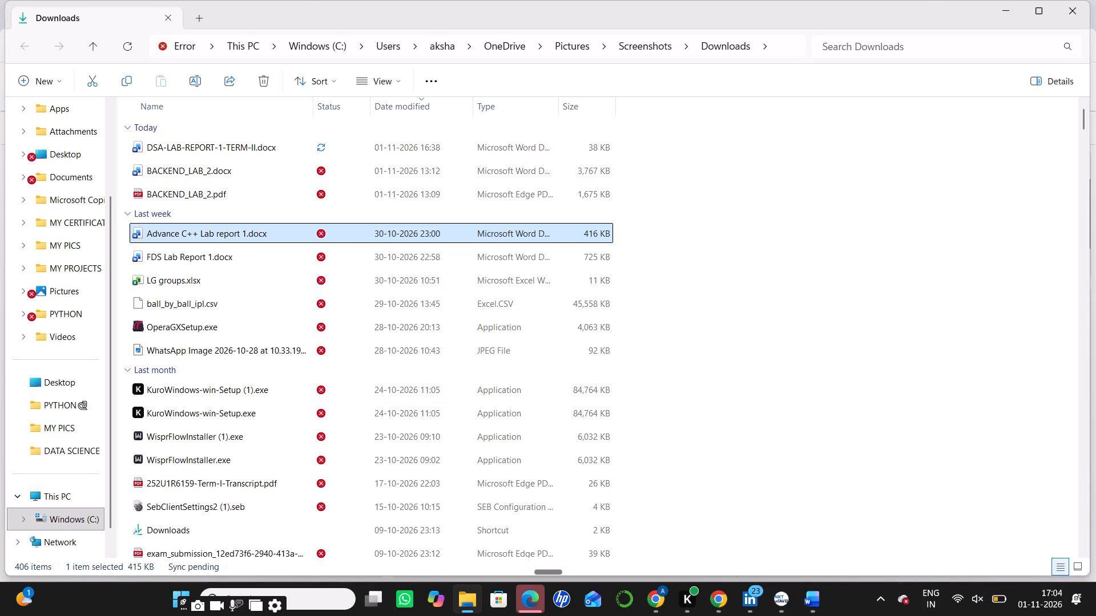
pyautogui.click(313, 117)
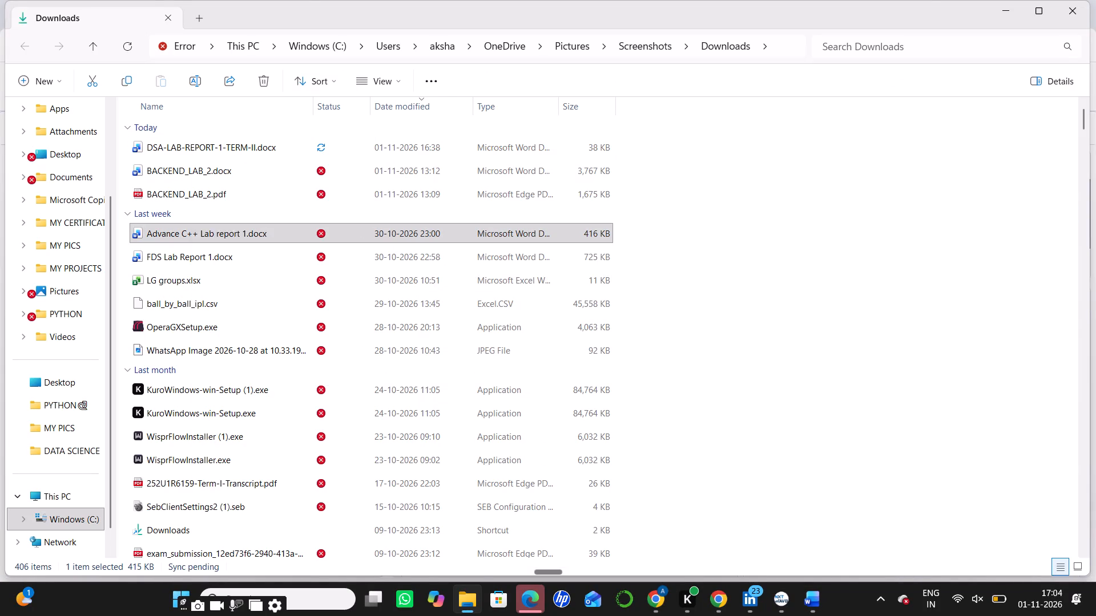
pyautogui.press('BackSpace')
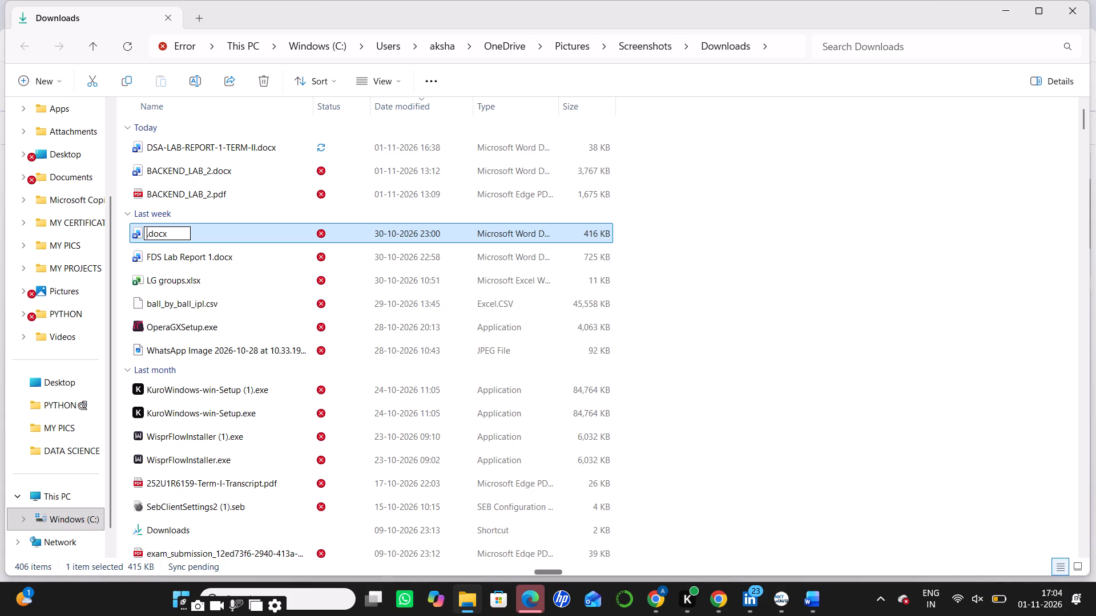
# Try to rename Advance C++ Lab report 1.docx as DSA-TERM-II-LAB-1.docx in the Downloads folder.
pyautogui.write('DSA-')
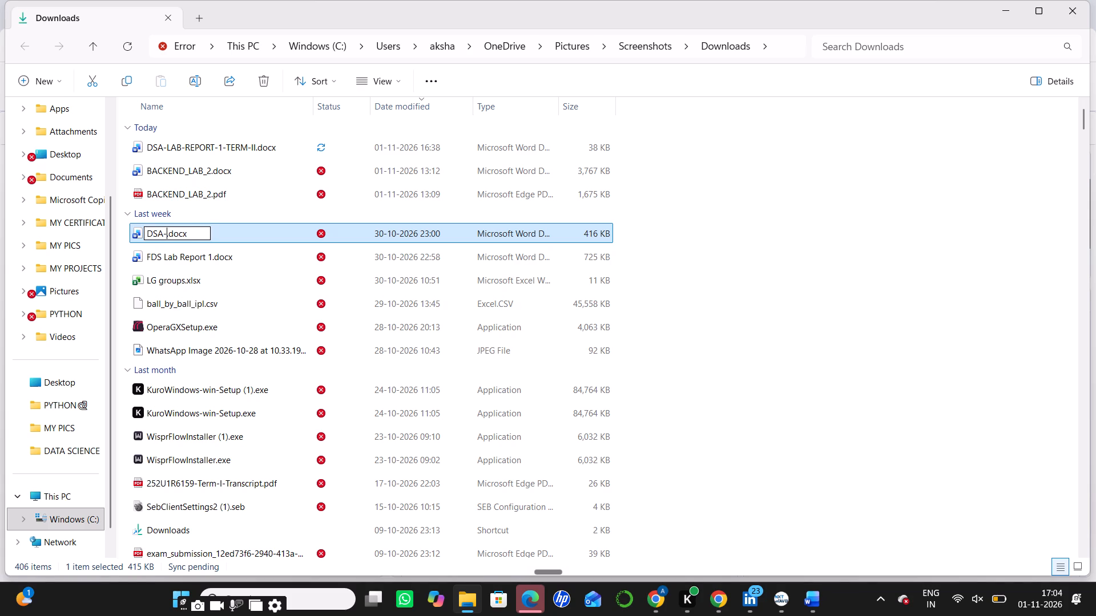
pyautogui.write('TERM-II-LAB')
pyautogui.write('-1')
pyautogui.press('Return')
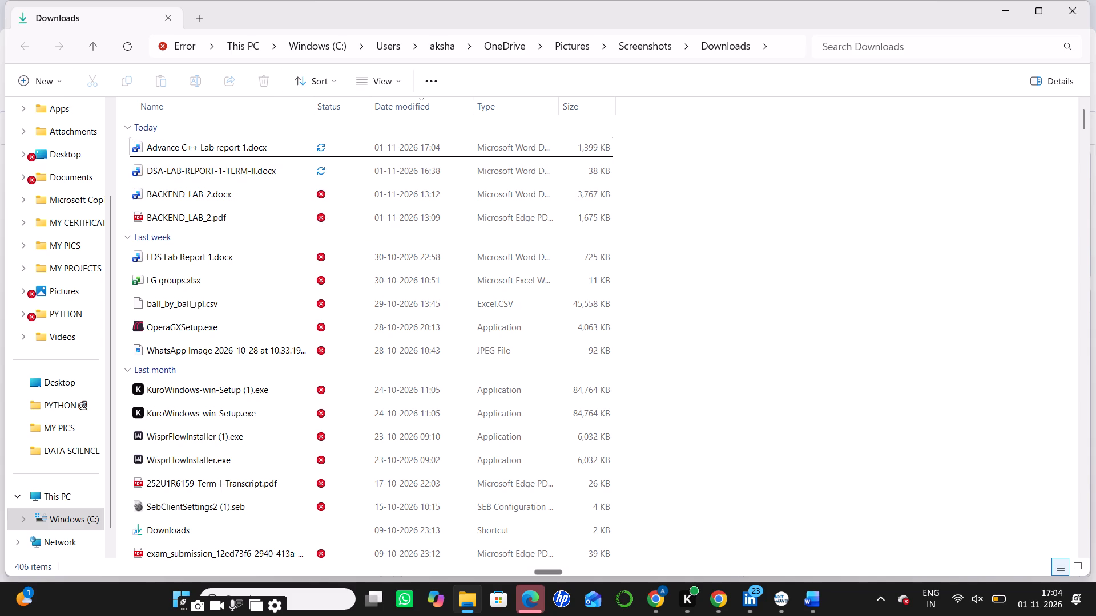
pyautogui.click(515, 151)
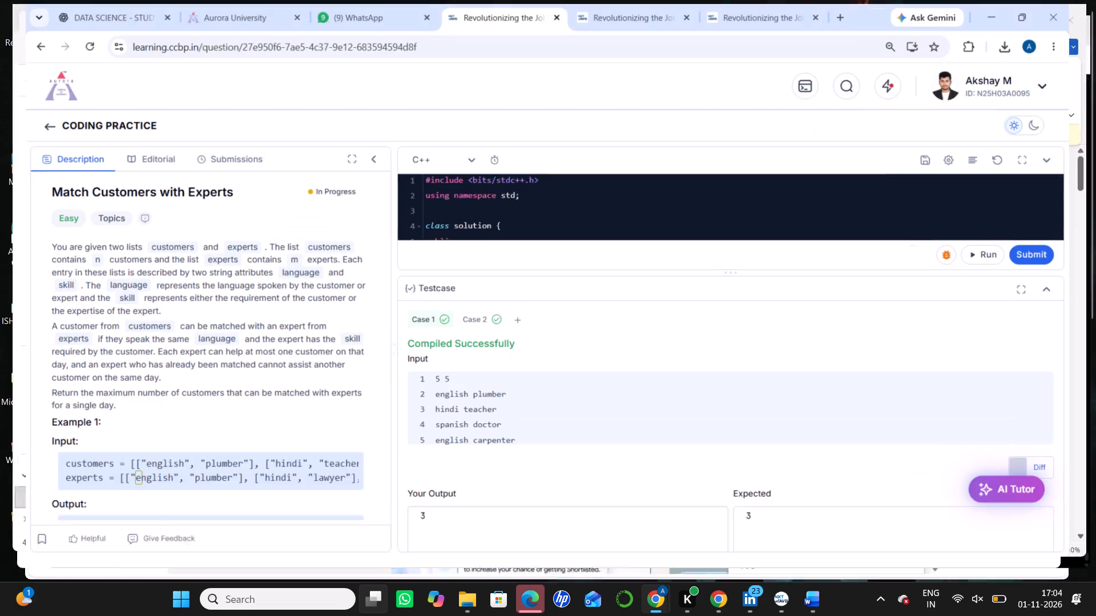